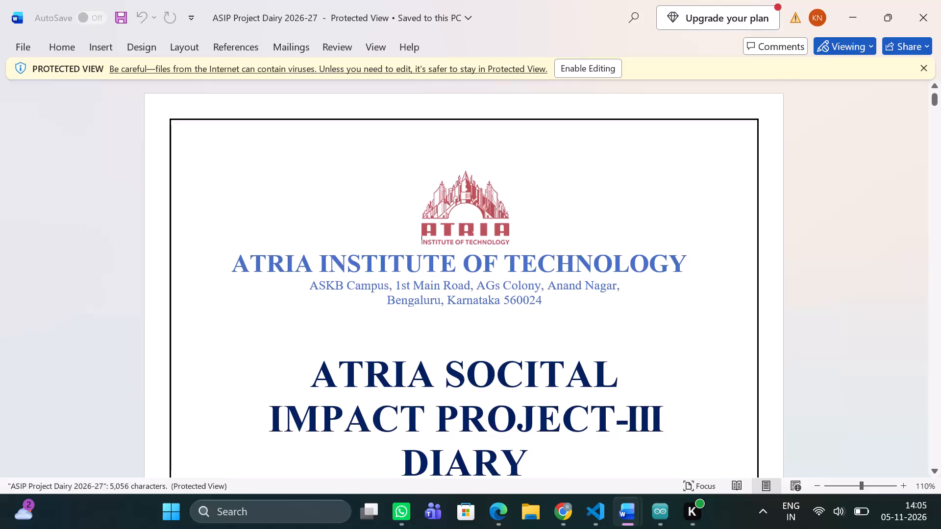
Read through the ASIP Project Dairy 2026-27 document's cover page, group member and guide tables, and project summary.
scroll(552, 227, down, 3)
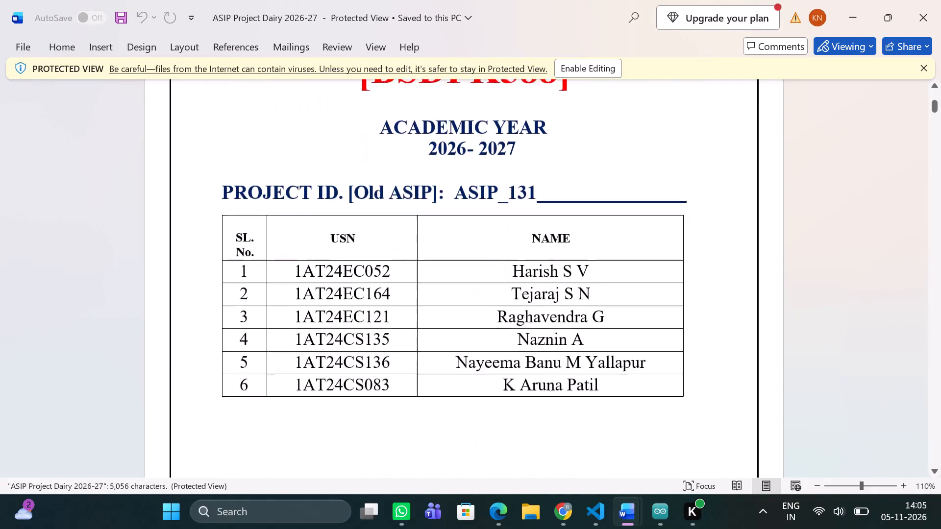
scroll(552, 227, down, 1)
scroll(552, 227, up, 1)
scroll(552, 227, down, 3)
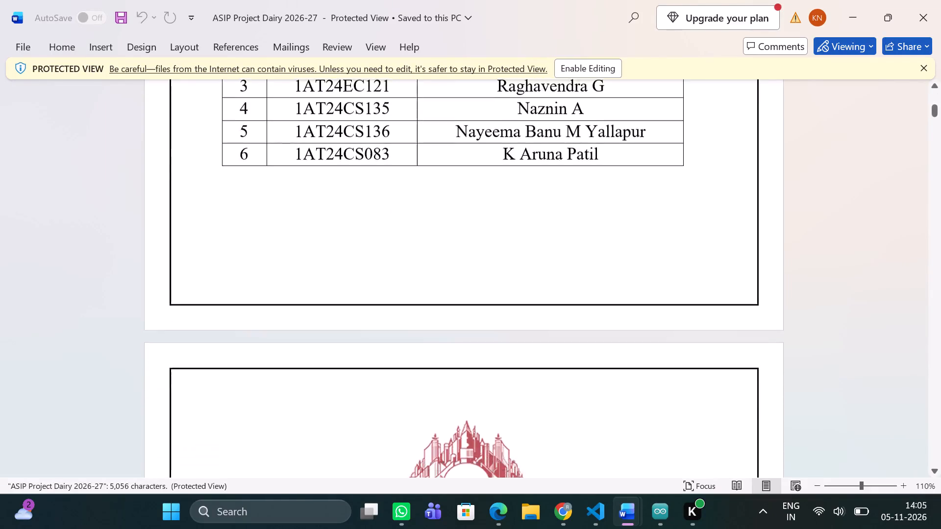
scroll(552, 227, down, 4)
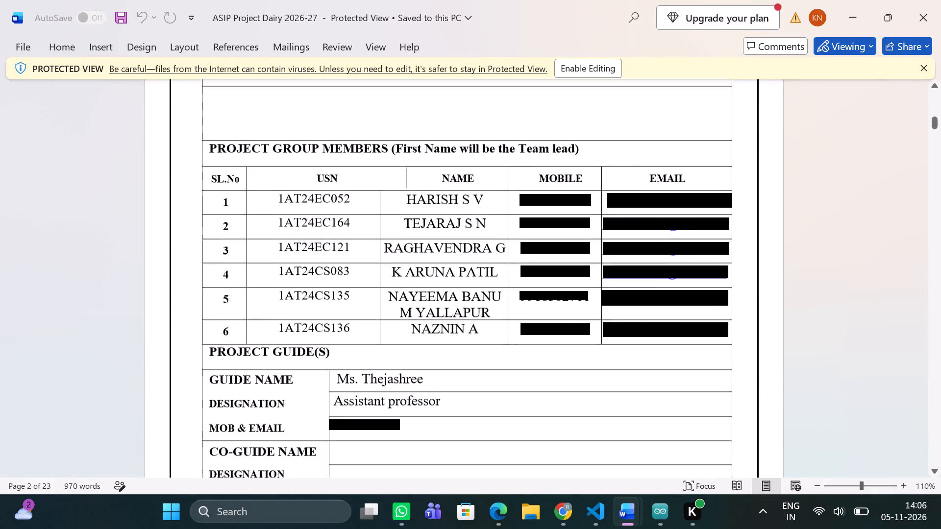
scroll(552, 227, down, 2)
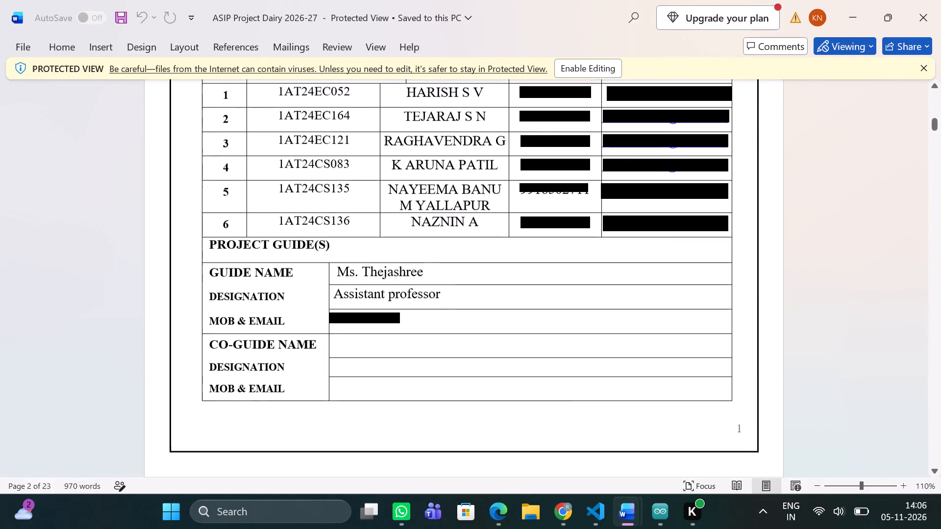
scroll(552, 227, down, 7)
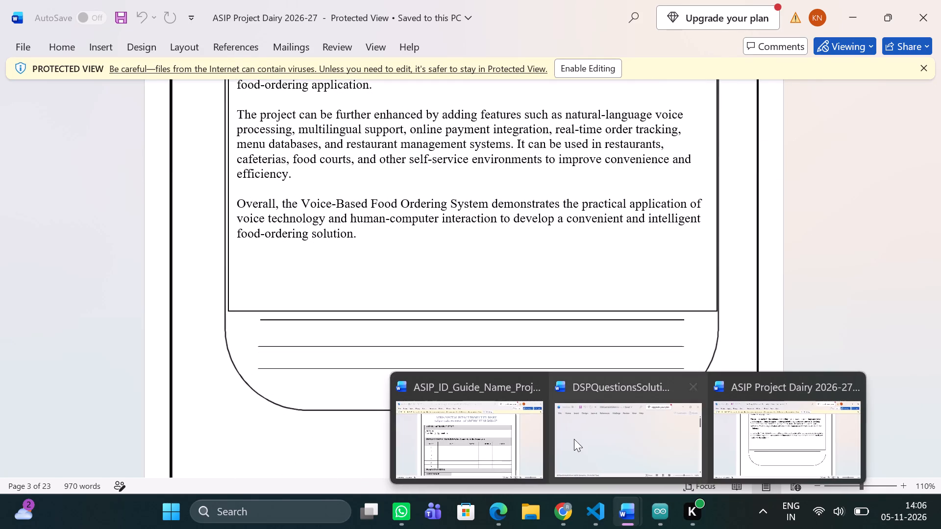
Switch to the ASIP_ID_Guide_Name_Project_Title_Summary (1) document and look through its pages up to the project outcomes section.
click(478, 443)
scroll(412, 220, down, 15)
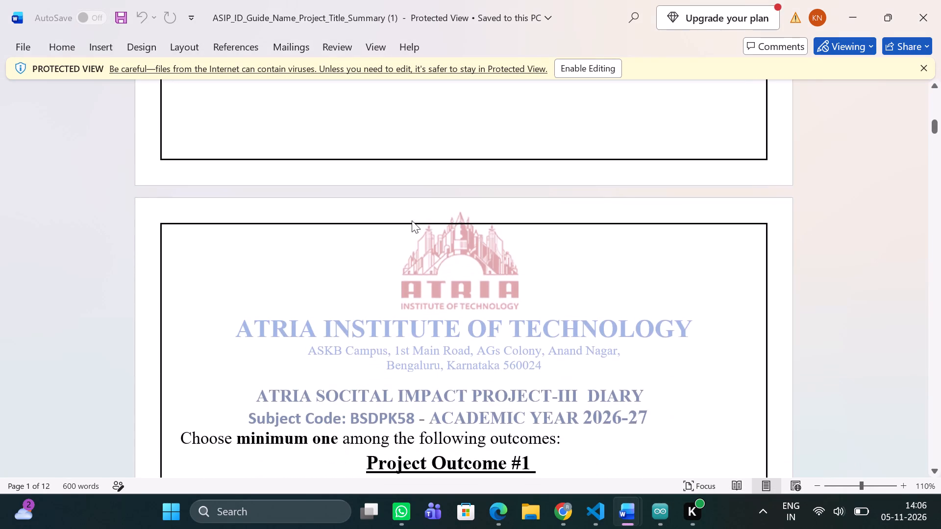
Skim the diary template from Project Outcome #1 through Project Outcome #4 to the Collaborations table.
scroll(412, 220, down, 3)
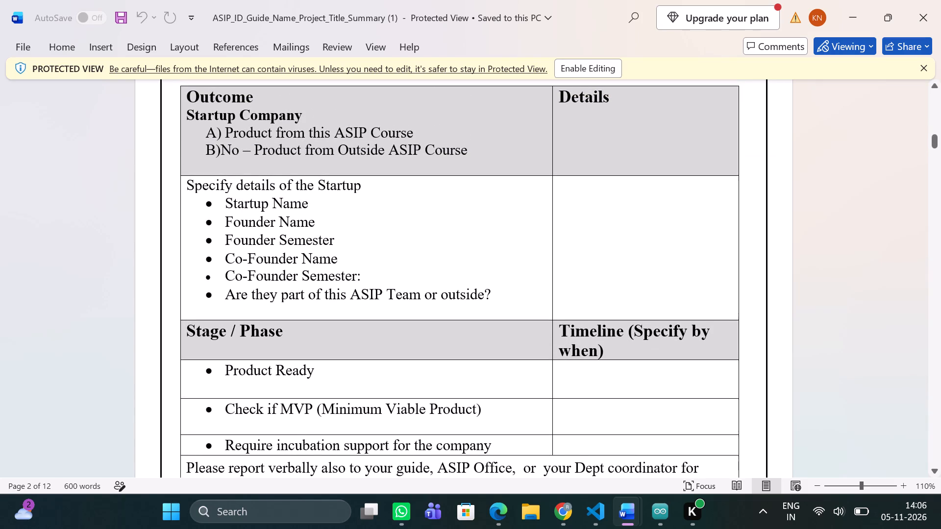
scroll(412, 220, down, 4)
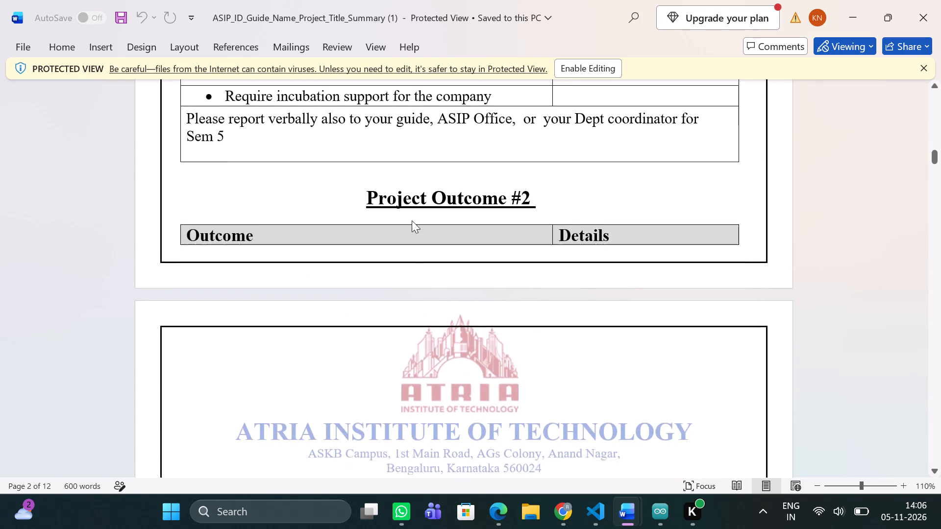
scroll(412, 220, down, 3)
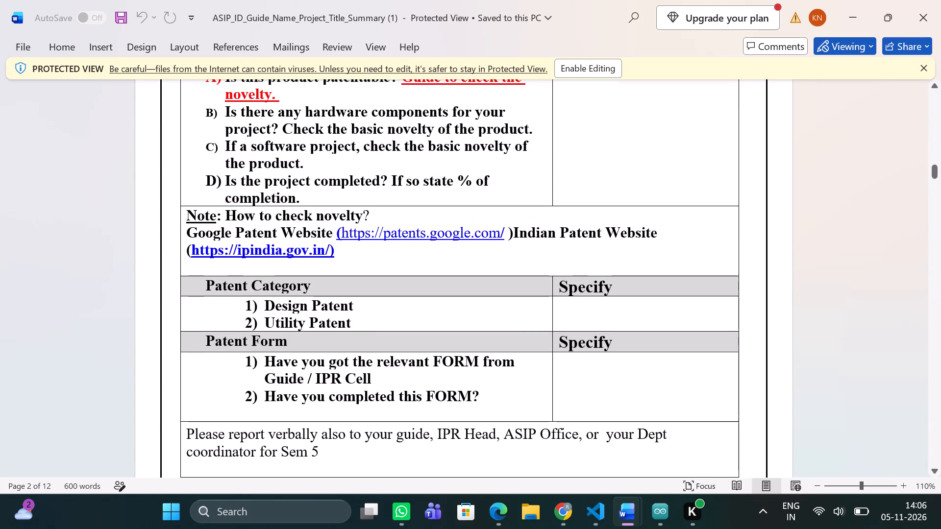
scroll(412, 220, down, 2)
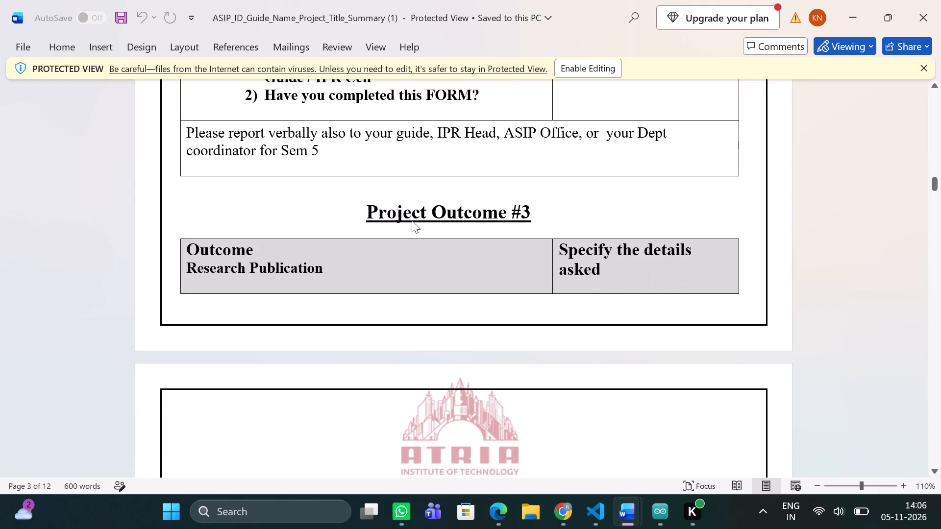
scroll(412, 220, down, 2)
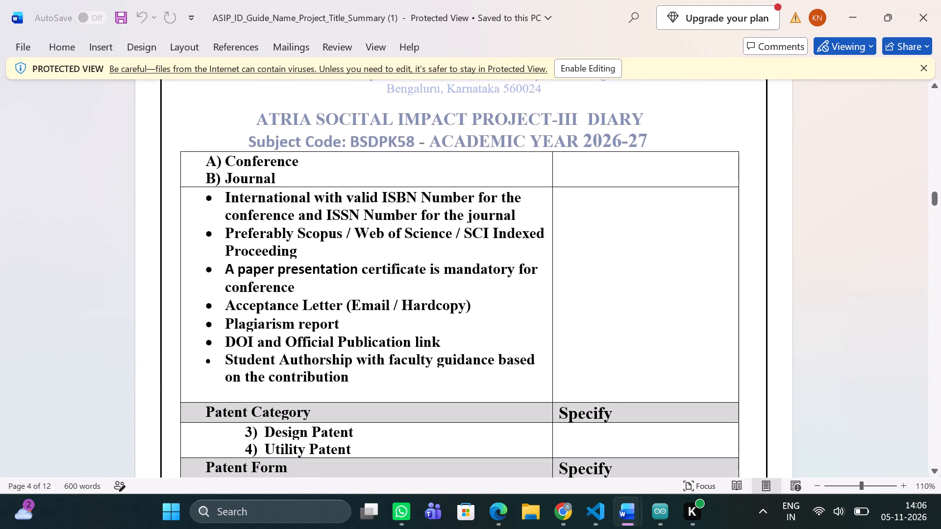
scroll(412, 220, down, 1)
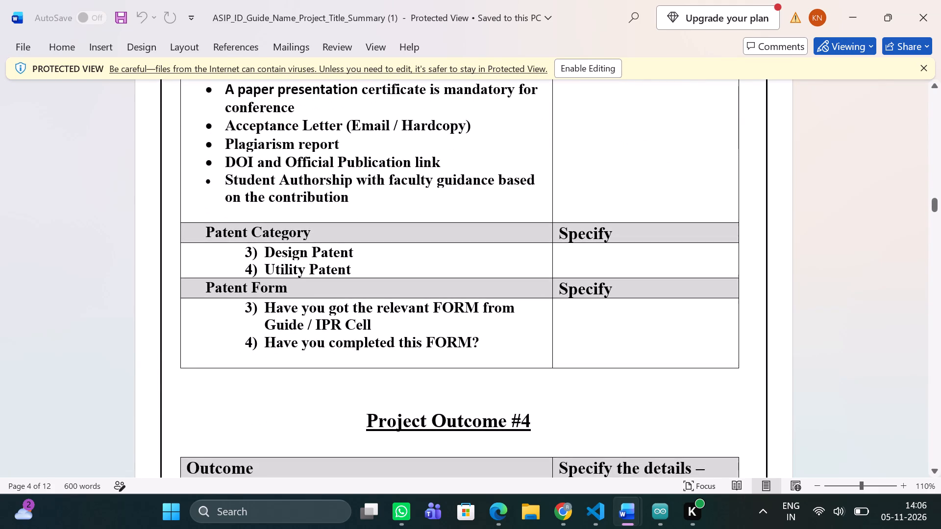
scroll(412, 220, down, 3)
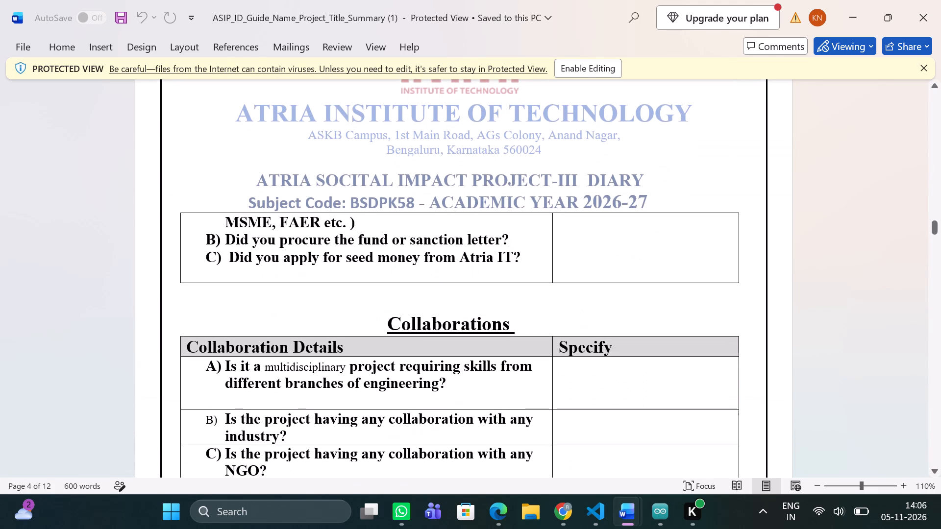
Return to the first page and look over the title, group member and guide sections, continuing to Project Outcome #1.
scroll(412, 220, up, 11)
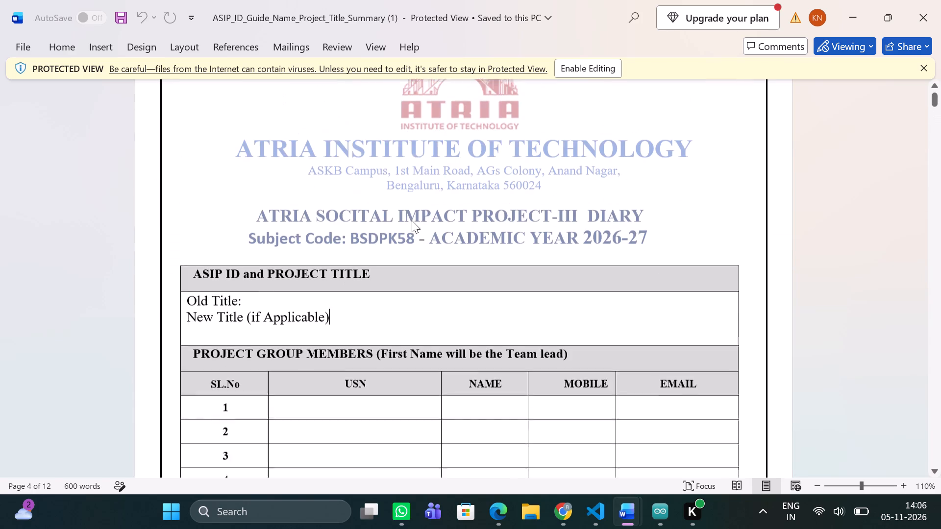
scroll(448, 319, down, 1)
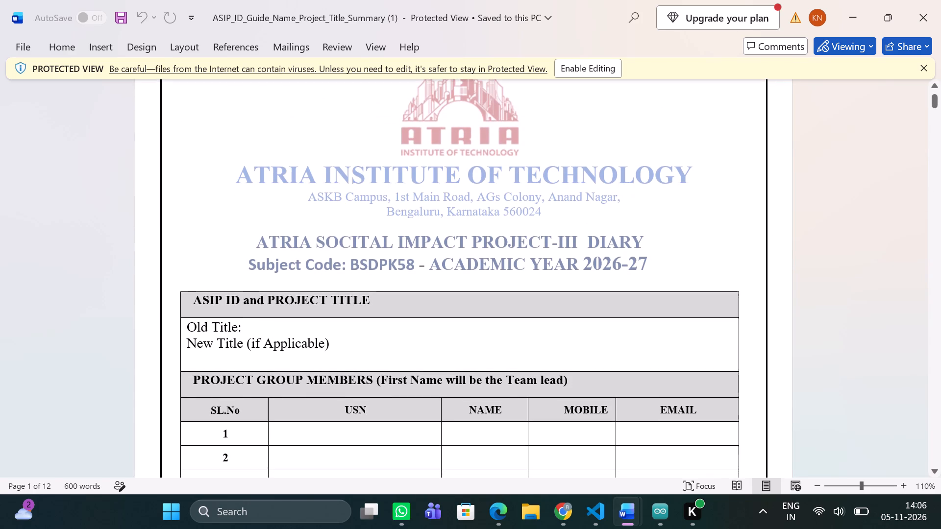
scroll(448, 319, down, 2)
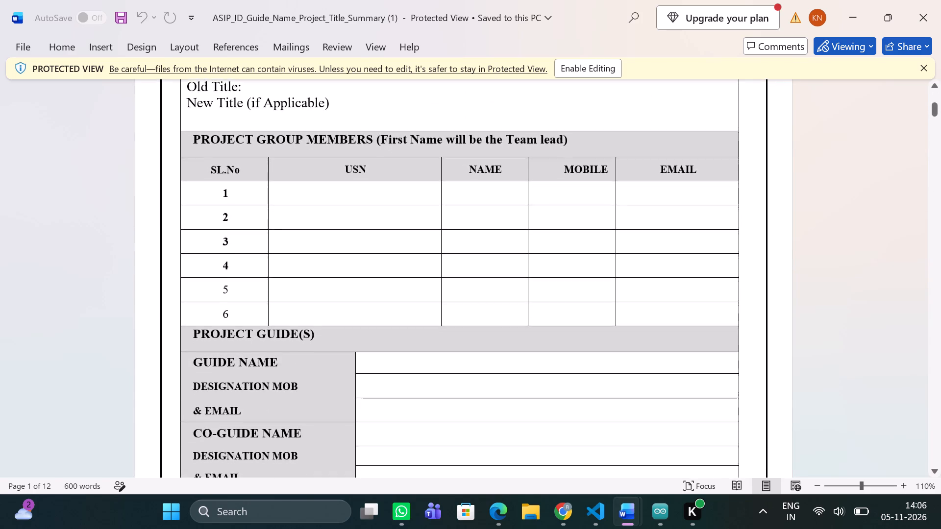
scroll(448, 319, down, 5)
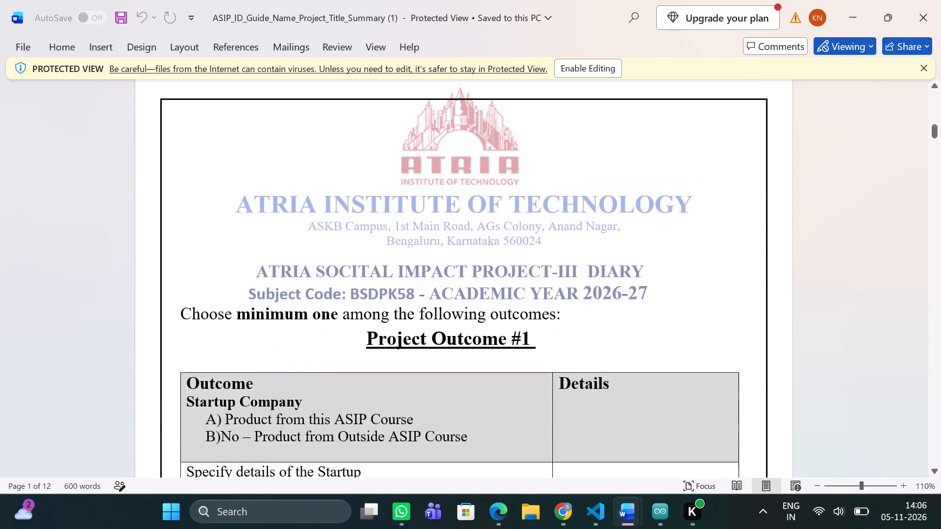
scroll(448, 319, down, 2)
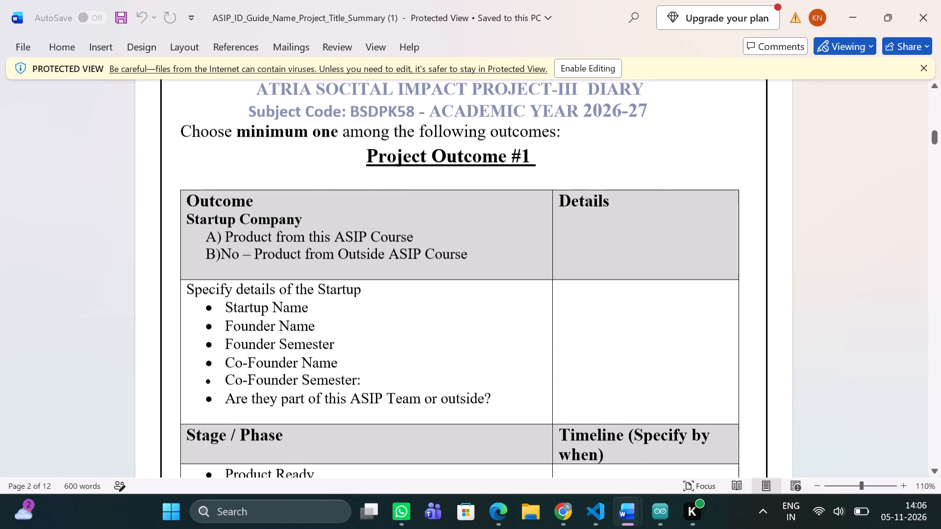
scroll(448, 319, down, 1)
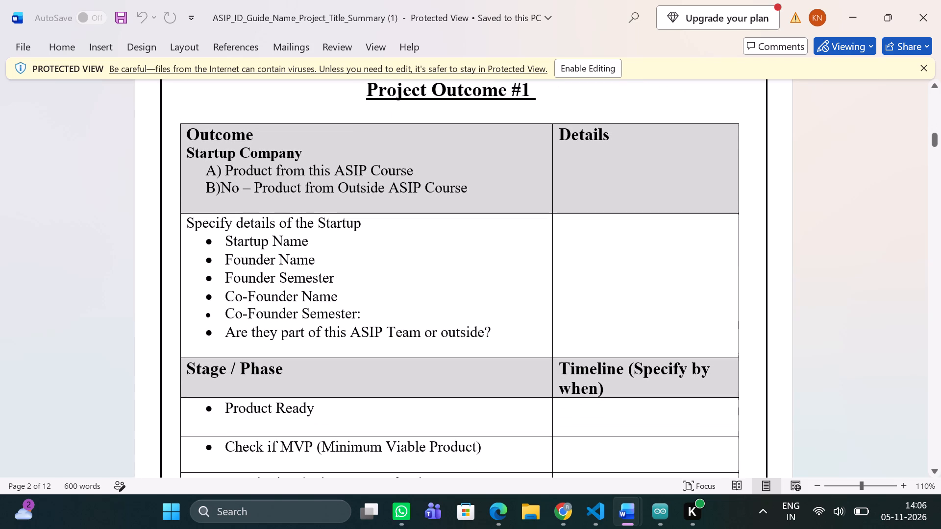
Go back to the first page and re-read the project title, group members and project guide fields.
click(471, 314)
scroll(471, 314, up, 3)
scroll(471, 314, right, 1)
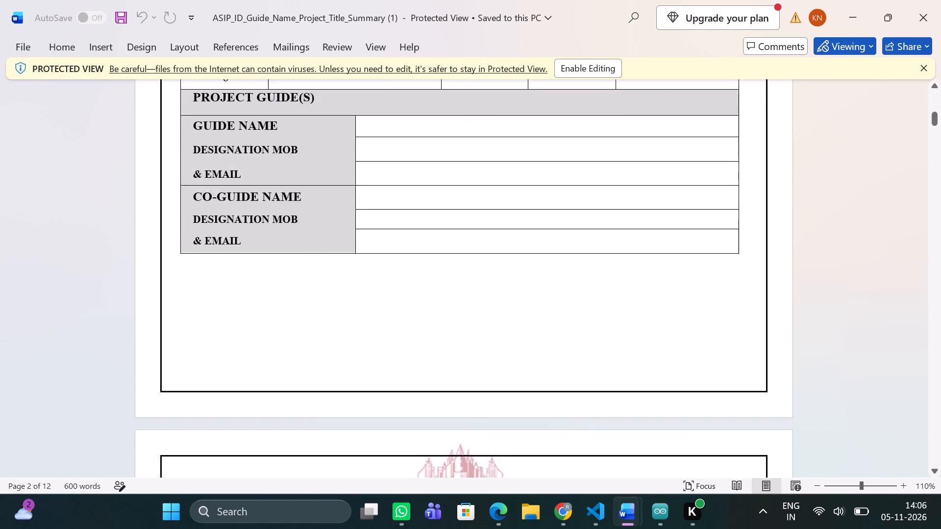
scroll(471, 314, right, 1)
scroll(471, 314, down, 1)
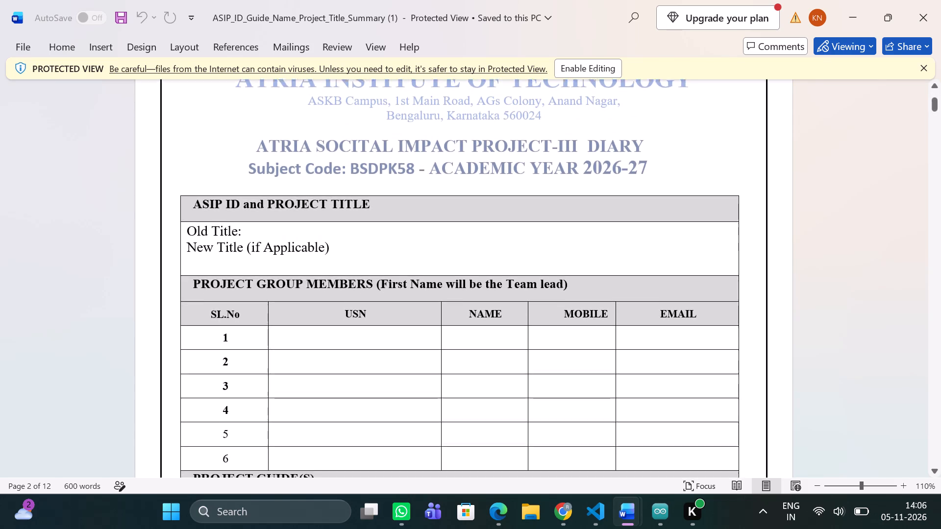
scroll(471, 314, down, 3)
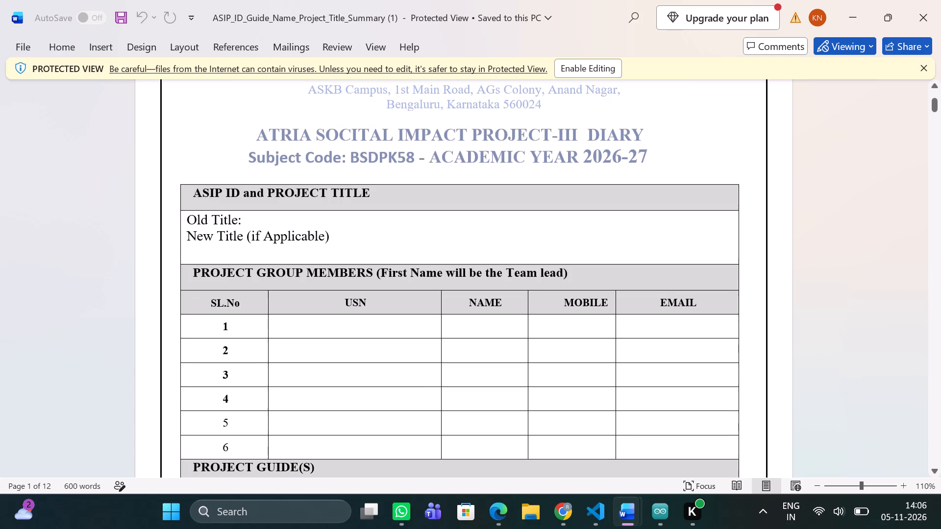
scroll(471, 314, down, 3)
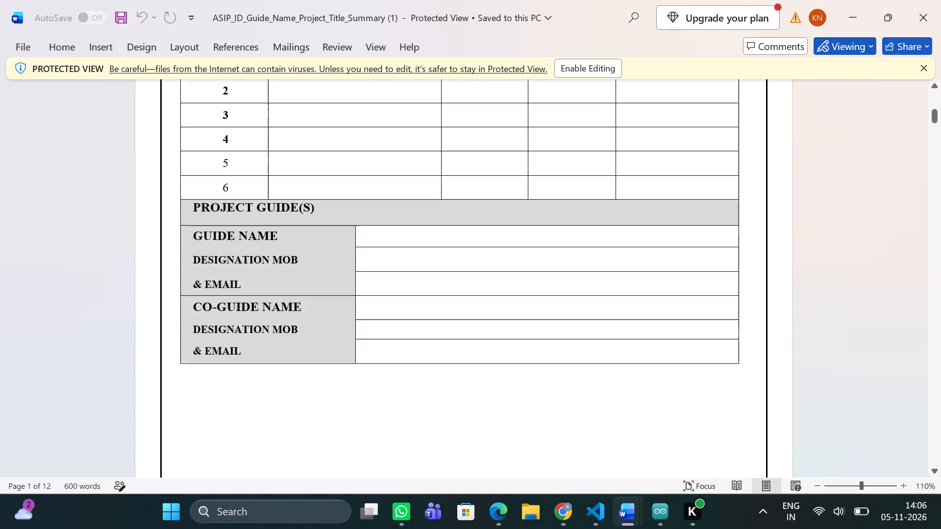
Read the Project Outcome #1 table, covering the startup company details and the stage and timeline rows.
scroll(471, 314, down, 3)
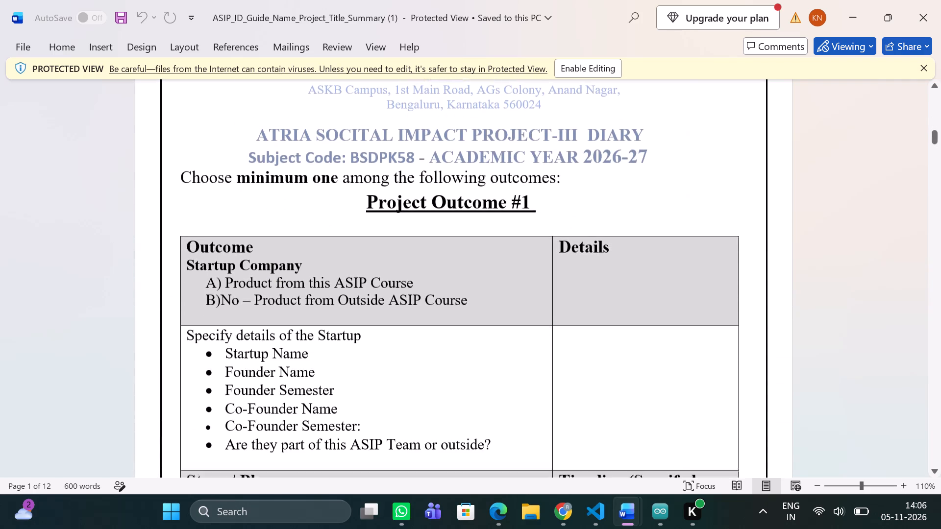
scroll(471, 314, down, 2)
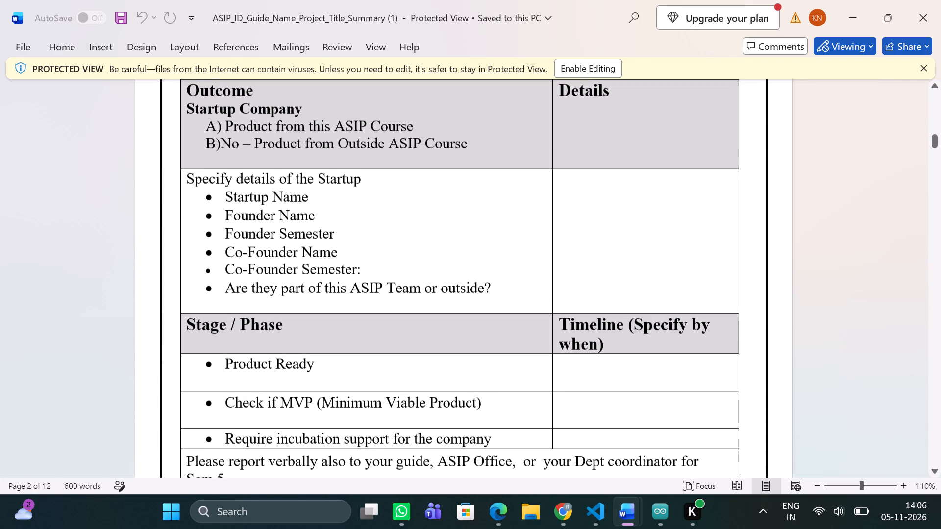
scroll(469, 282, down, 1)
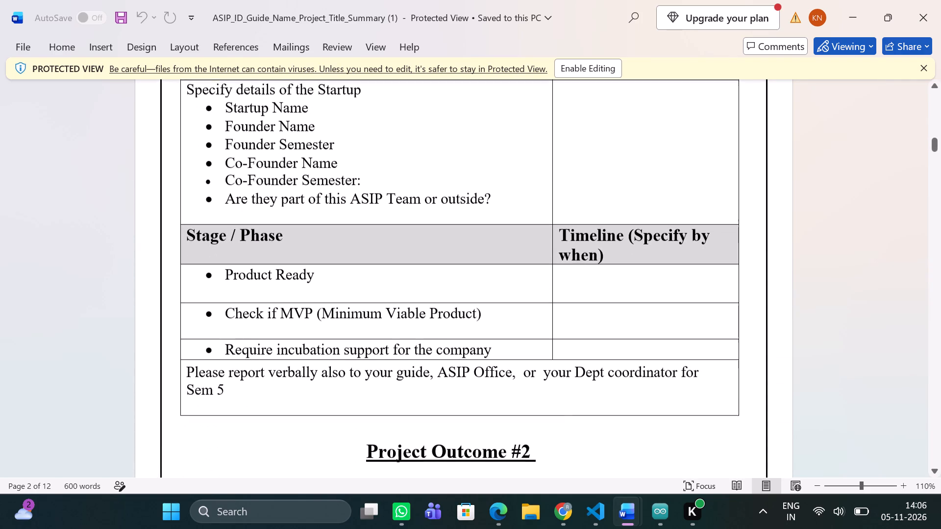
scroll(469, 282, down, 1)
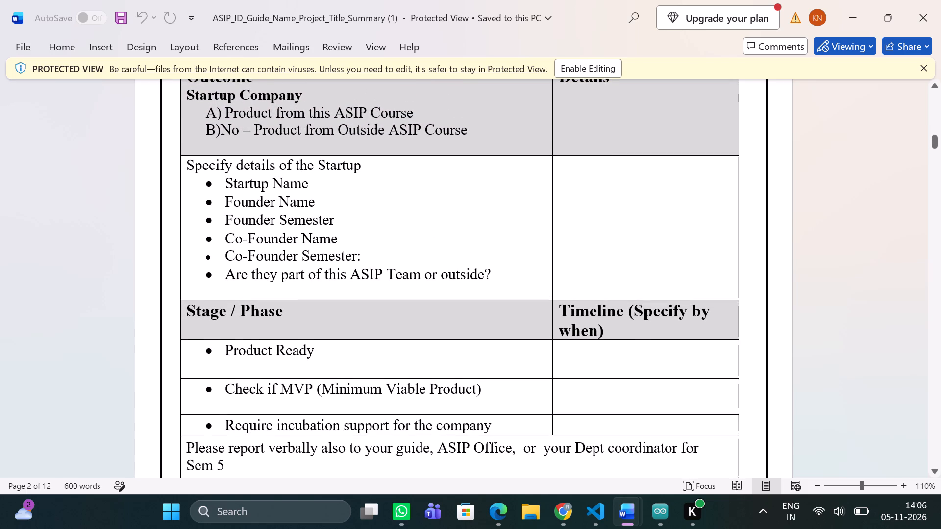
scroll(371, 391, down, 1)
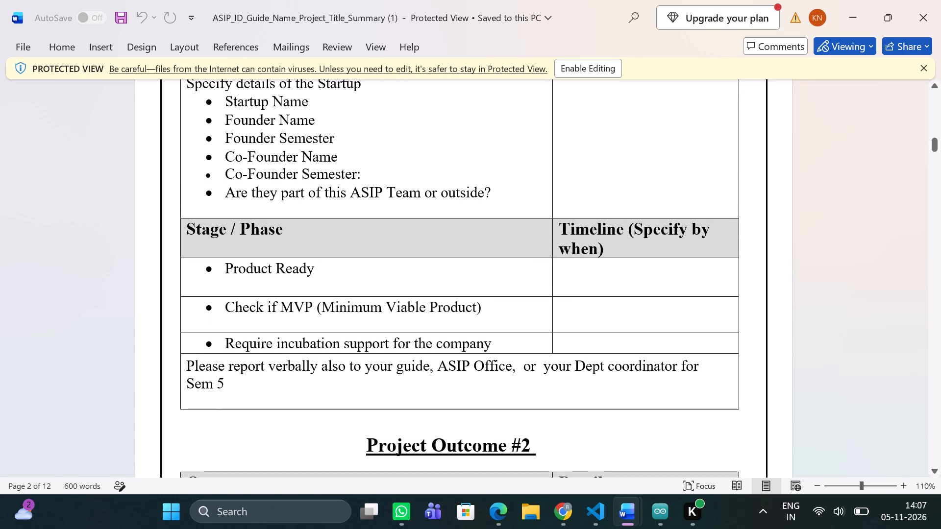
scroll(494, 319, down, 1)
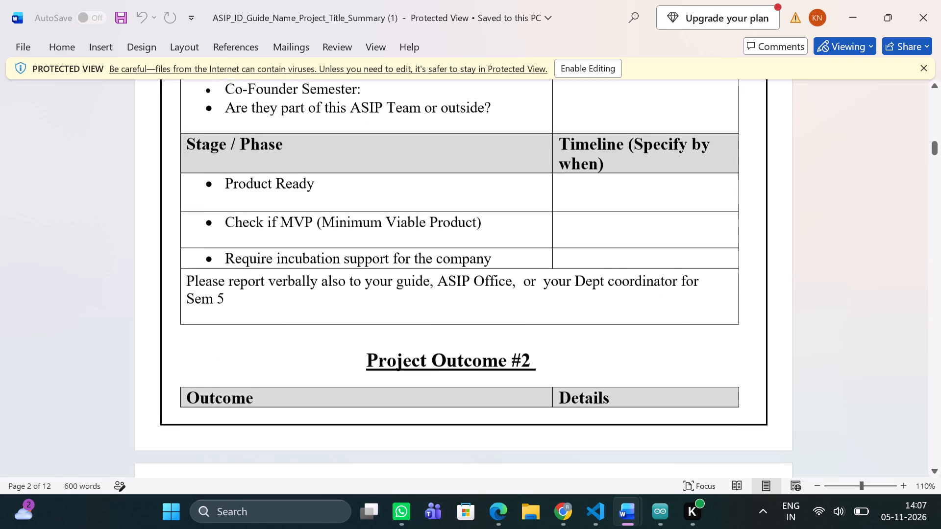
scroll(494, 319, down, 2)
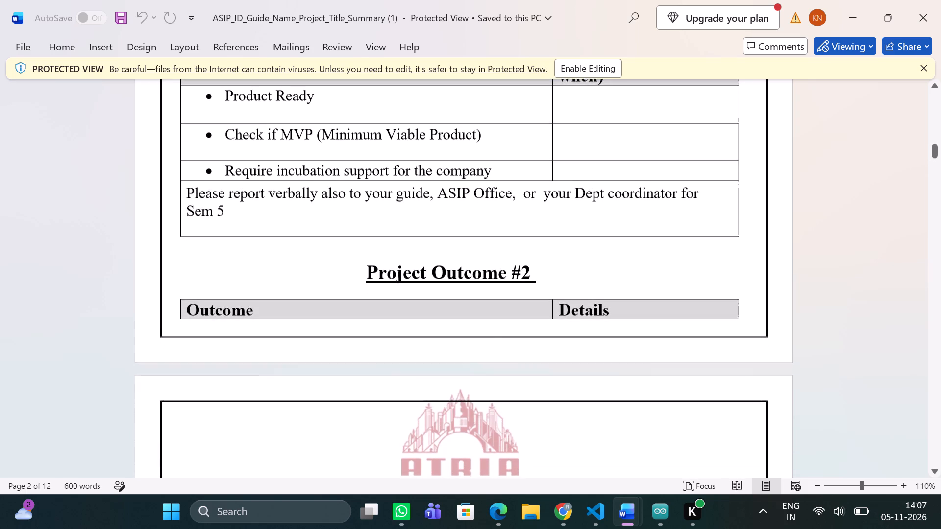
Read the Patent Filing, Research Publication and Project Funding requirements under Project Outcomes #2 to #4.
scroll(494, 319, down, 2)
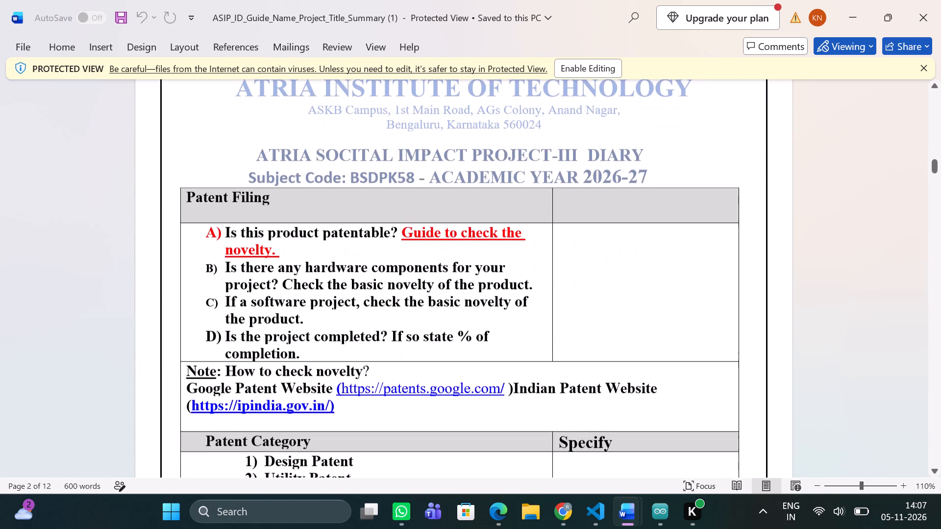
scroll(494, 319, down, 1)
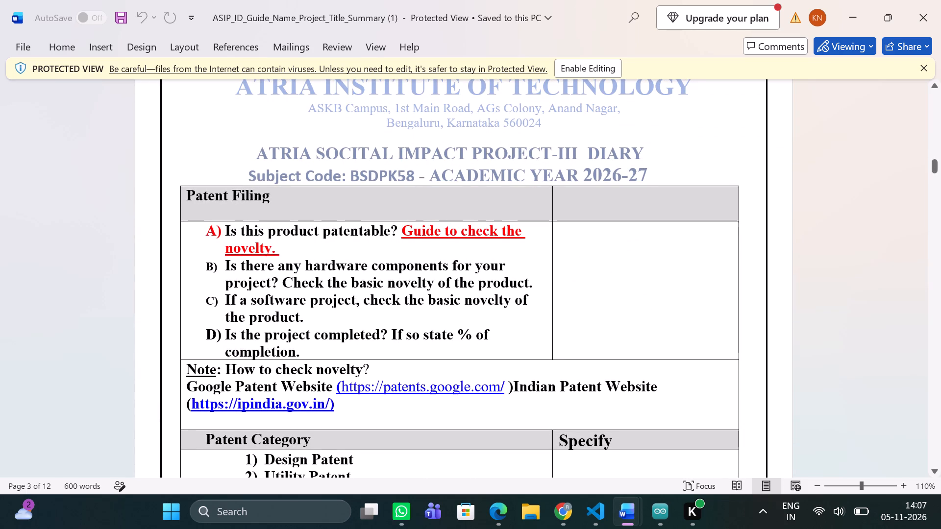
scroll(453, 300, down, 1)
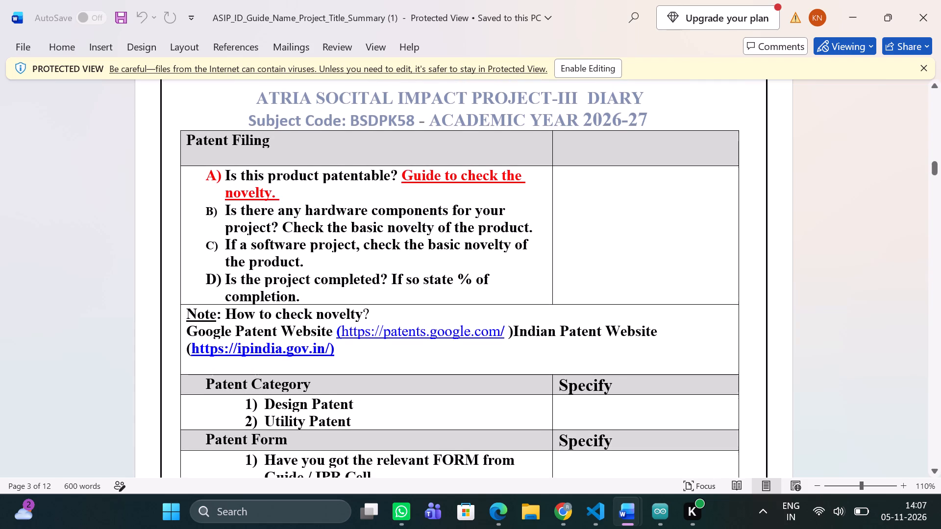
scroll(453, 300, down, 2)
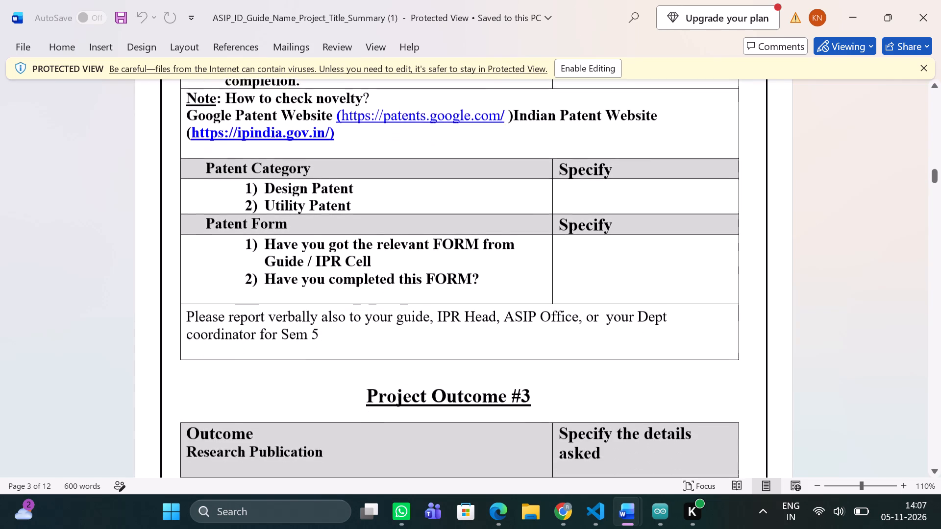
scroll(453, 300, down, 2)
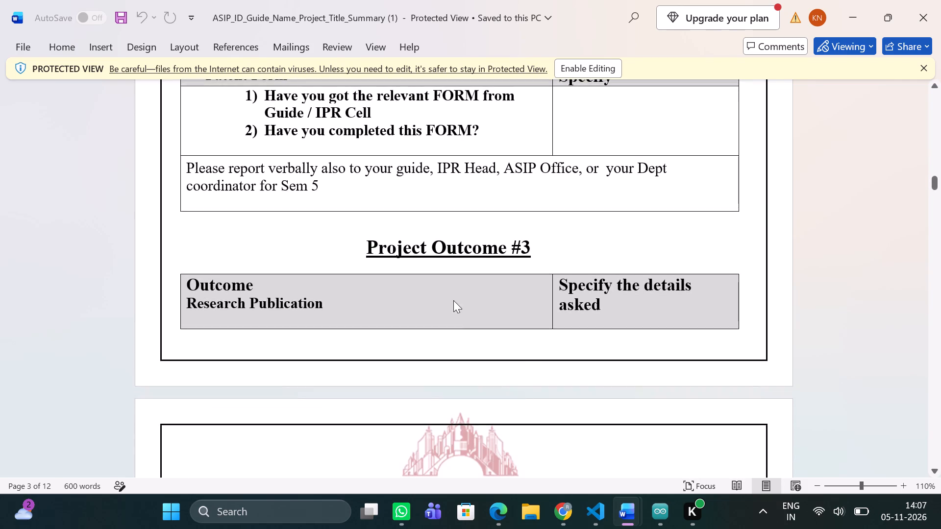
scroll(453, 300, down, 5)
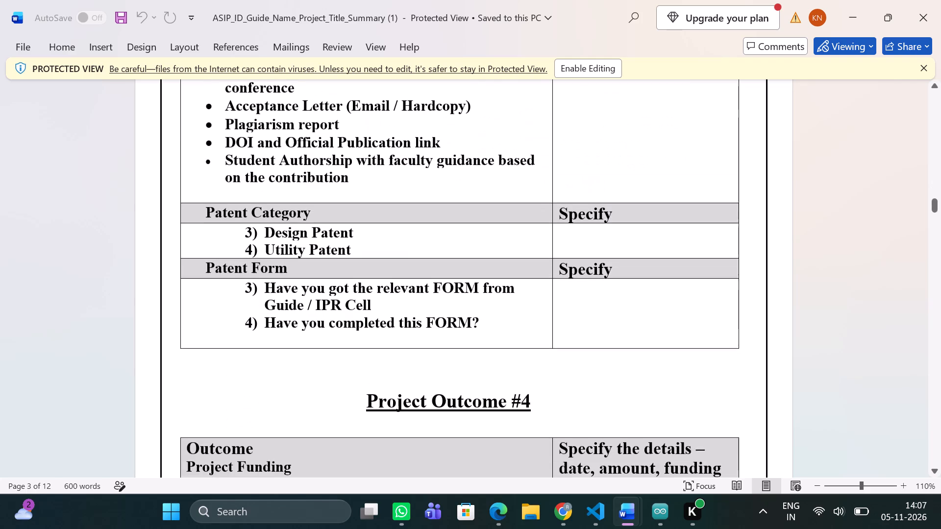
scroll(453, 300, down, 2)
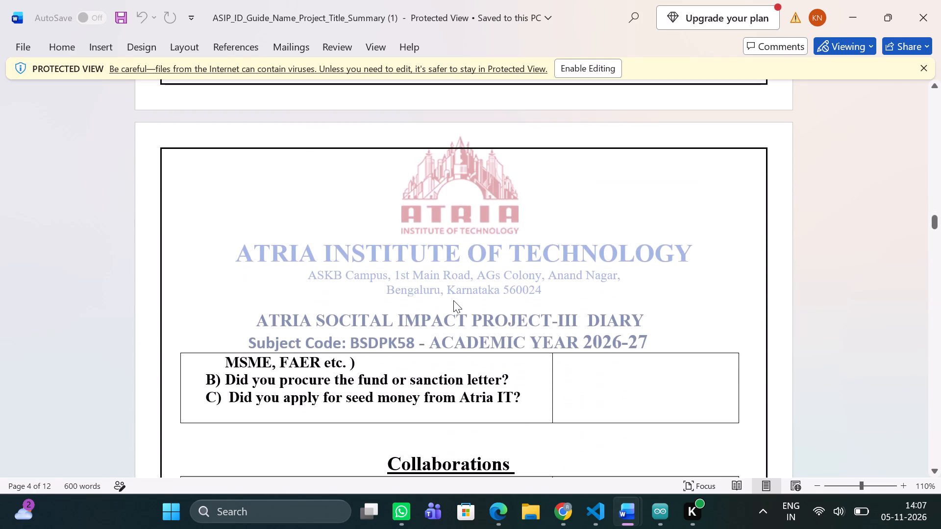
Read the Collaborations section and the old and new problem statement fields, up to the Project Work Phase III heading.
scroll(453, 300, down, 4)
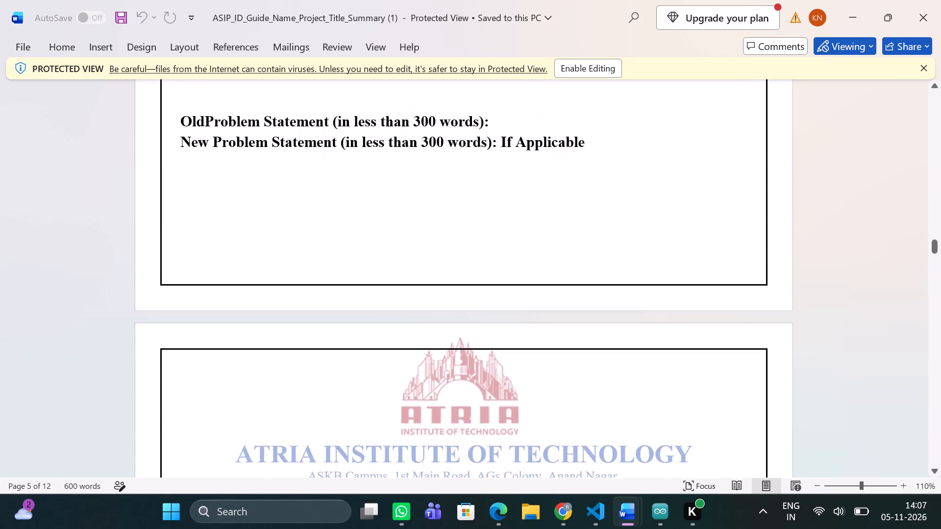
scroll(453, 300, down, 5)
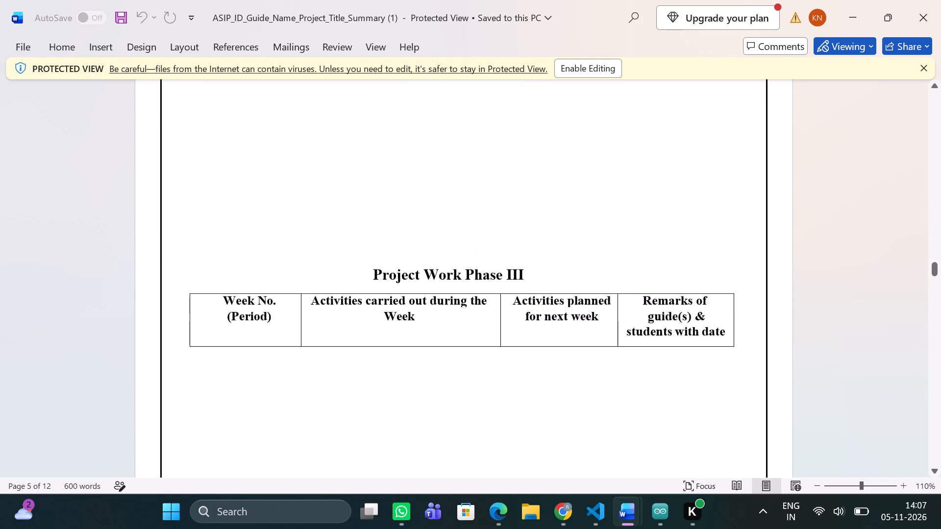
Look through the Project Work Phase III weekly tables from week 1 past week 12 to the template's final pages.
scroll(453, 300, down, 4)
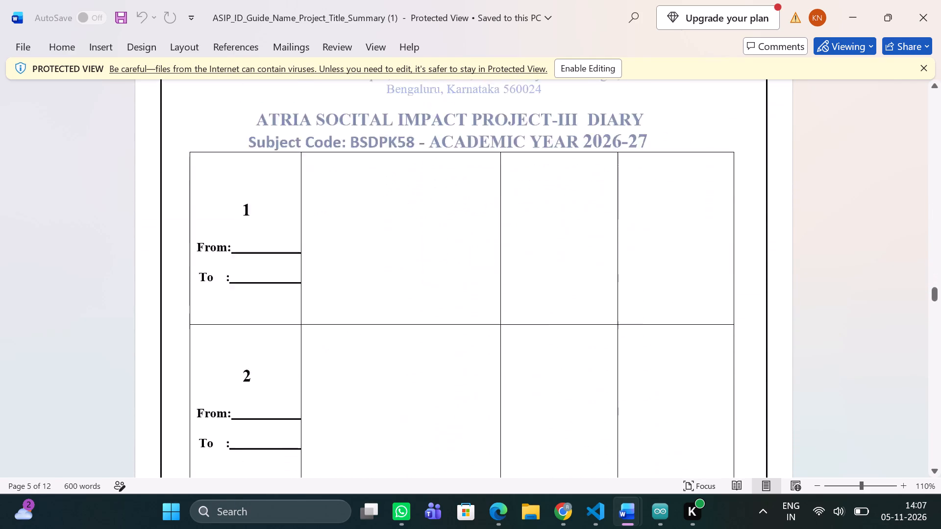
scroll(453, 300, down, 5)
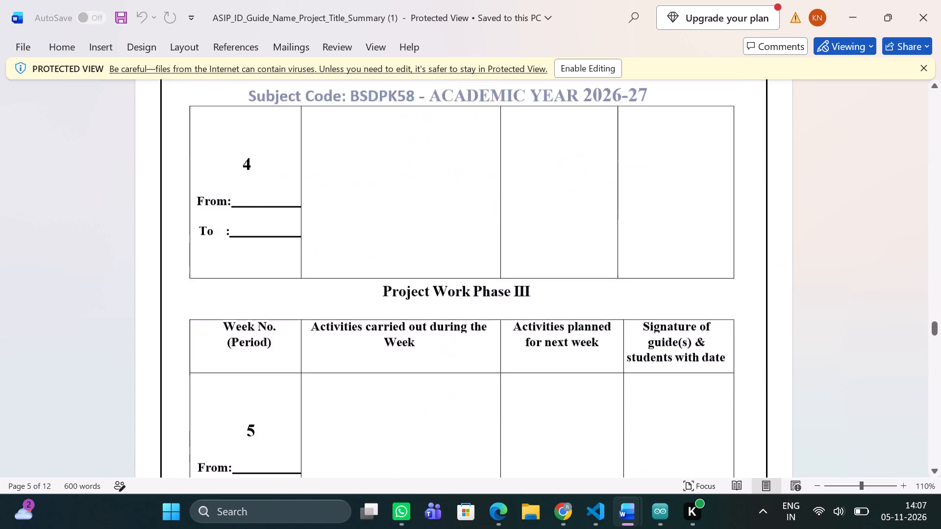
scroll(453, 300, down, 2)
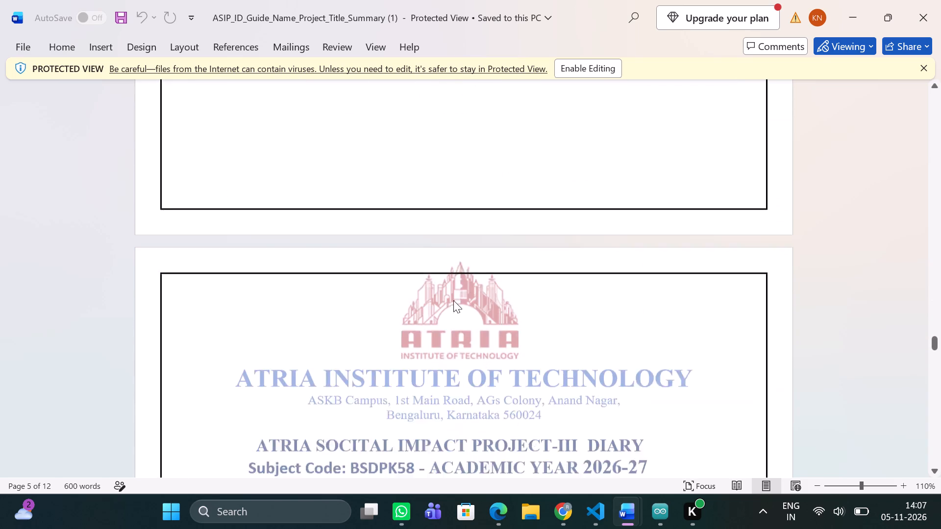
scroll(453, 300, down, 4)
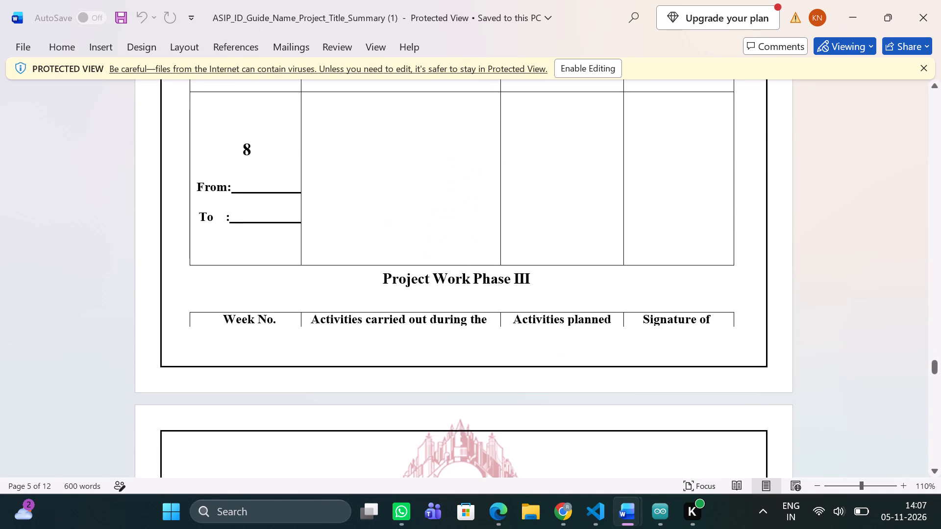
scroll(453, 300, down, 5)
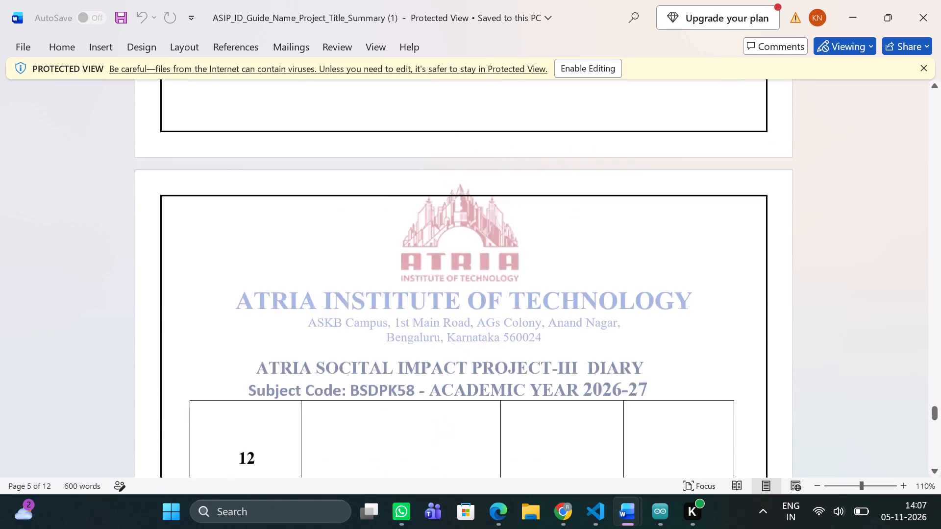
scroll(453, 300, down, 7)
Go back over the Project Work Phase III weekly tables, re-checking the layout of the rows around weeks 9 and 10.
scroll(453, 300, up, 4)
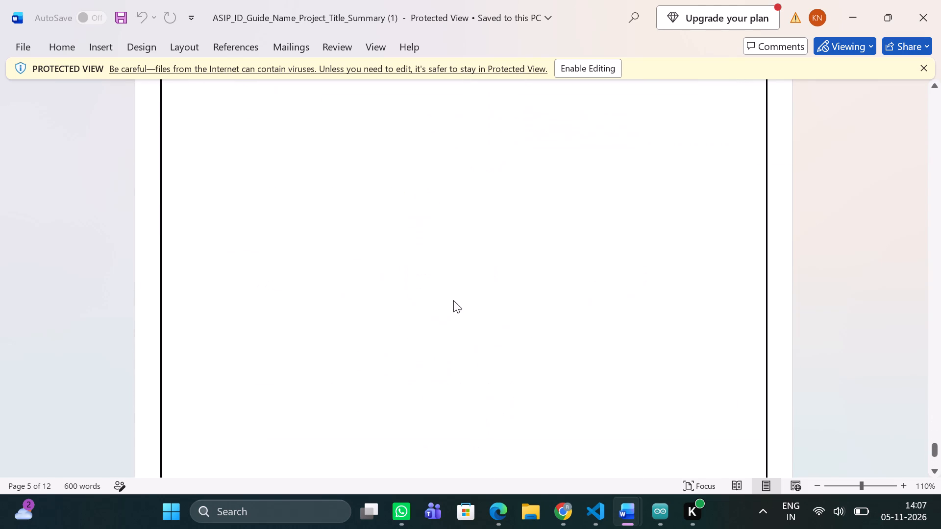
scroll(453, 300, up, 1)
scroll(453, 300, down, 12)
scroll(453, 300, up, 8)
scroll(453, 300, down, 1)
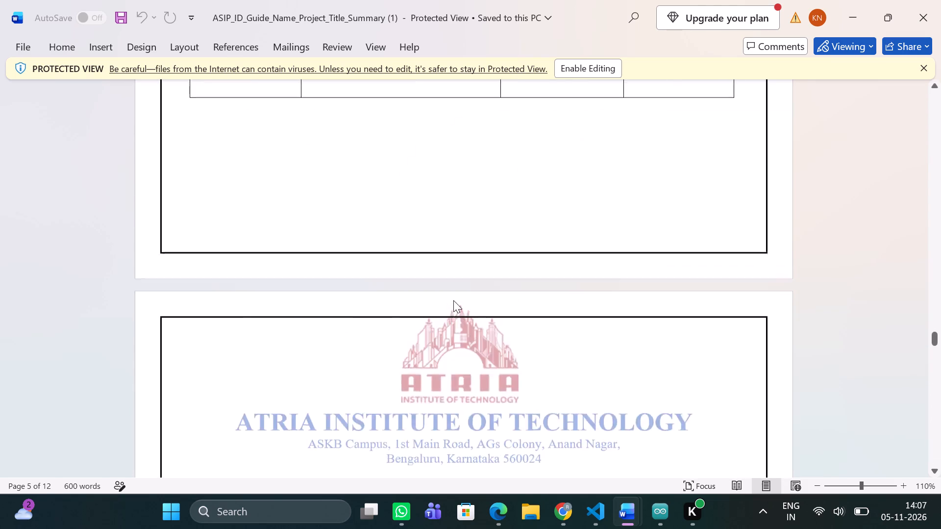
scroll(453, 300, down, 3)
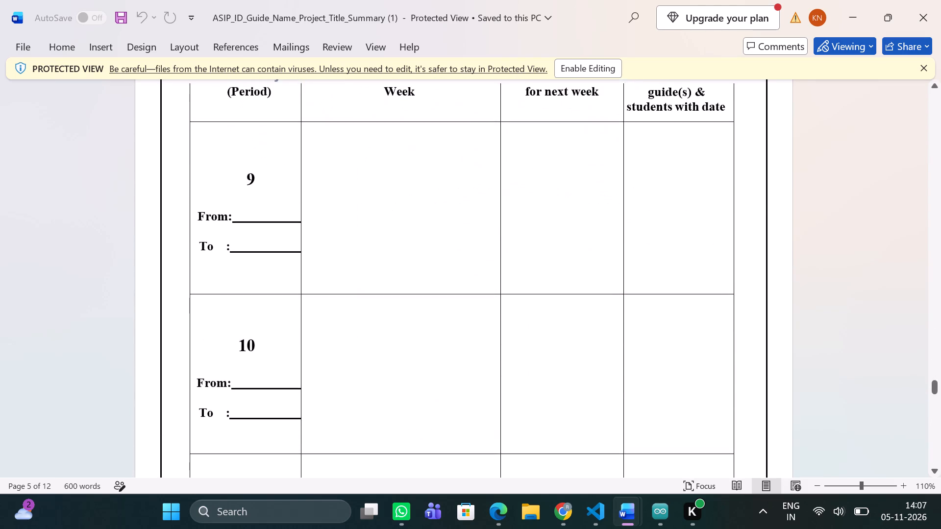
scroll(453, 300, up, 1)
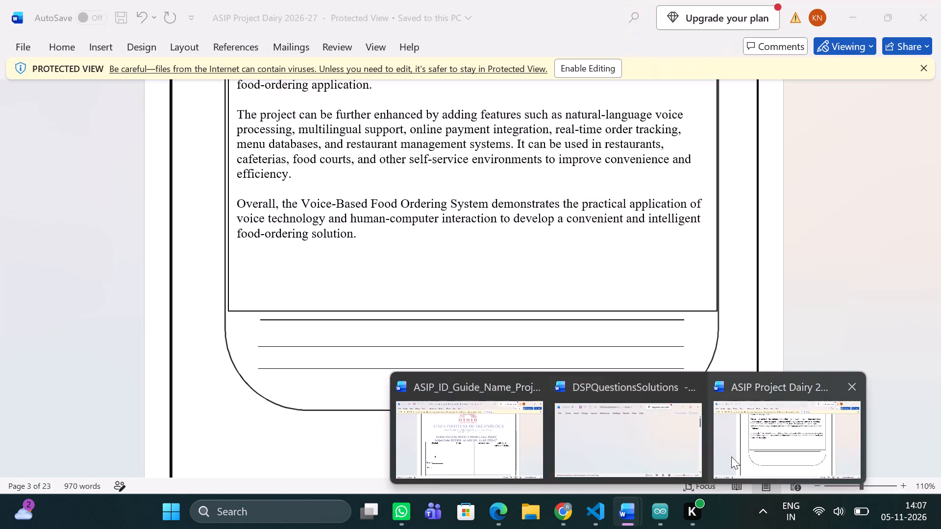
Switch to the ASIP Project Dairy 2026-27 document and review its Project Work Phase III weekly entries from week 6 to week 9.
click(732, 457)
scroll(198, 355, down, 9)
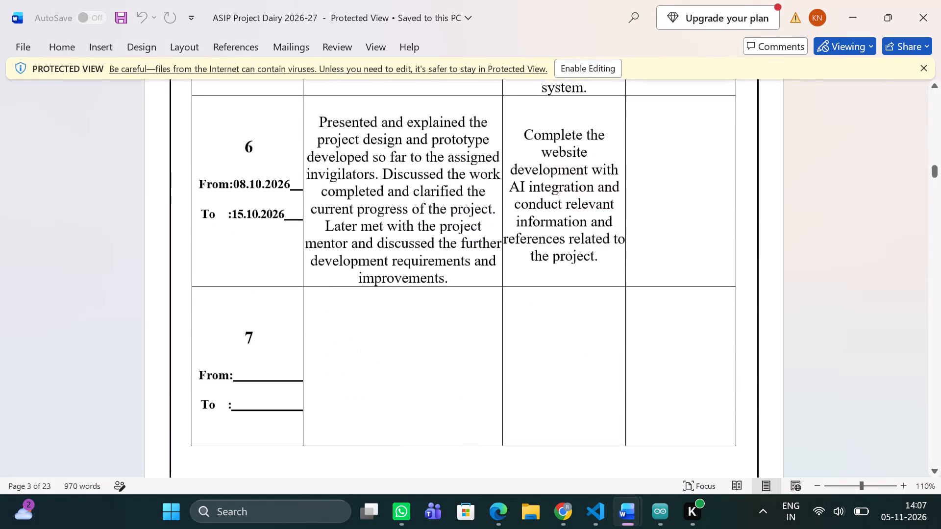
scroll(198, 355, down, 4)
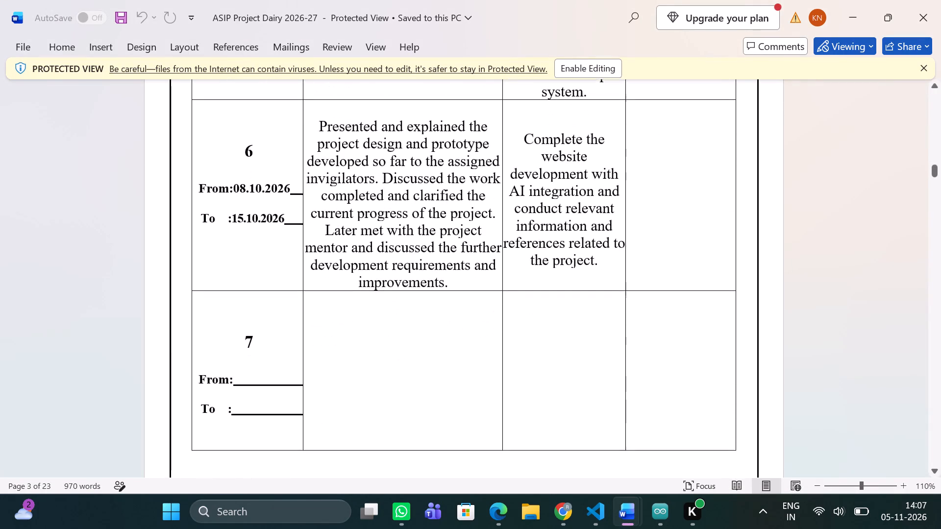
scroll(198, 355, down, 5)
scroll(378, 198, up, 2)
scroll(378, 198, down, 4)
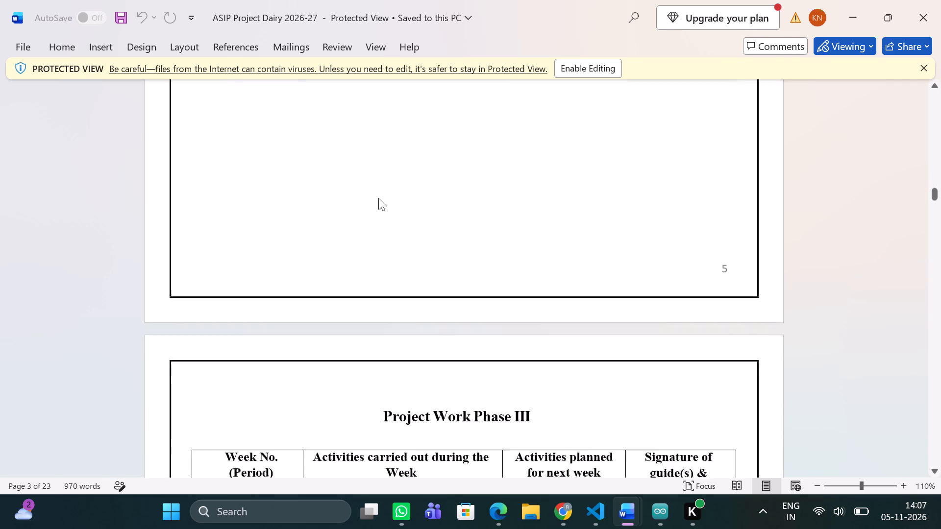
scroll(378, 198, down, 2)
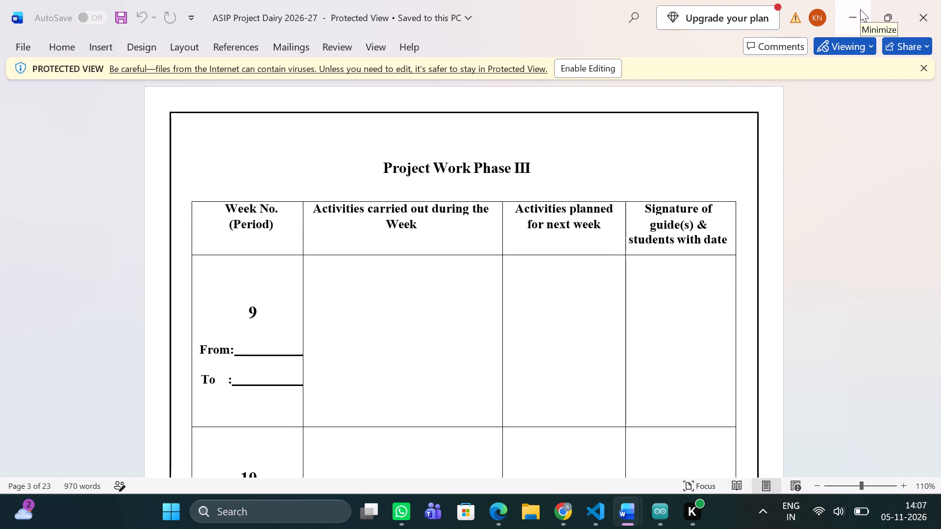
Put the diary away and check the week 9 to week 6 rows in the ASIP ID, guide and title summary document.
click(860, 9)
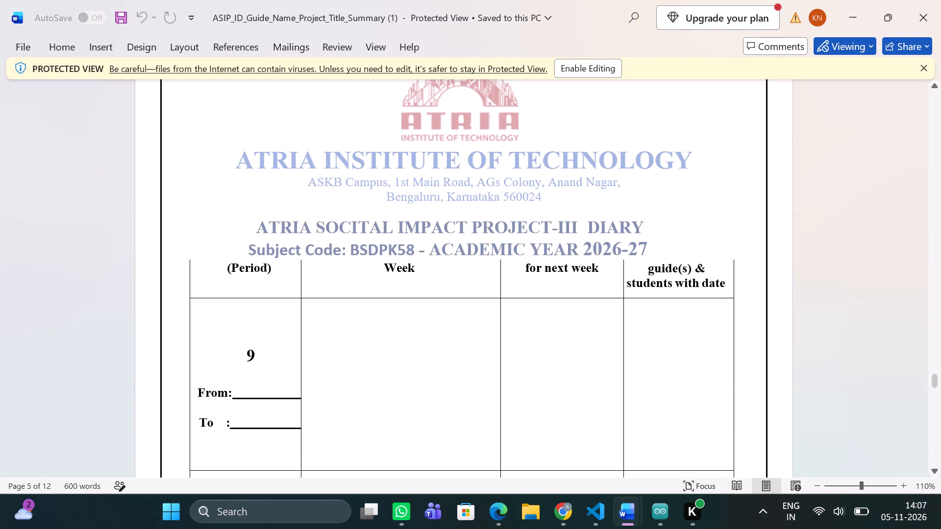
scroll(379, 331, up, 5)
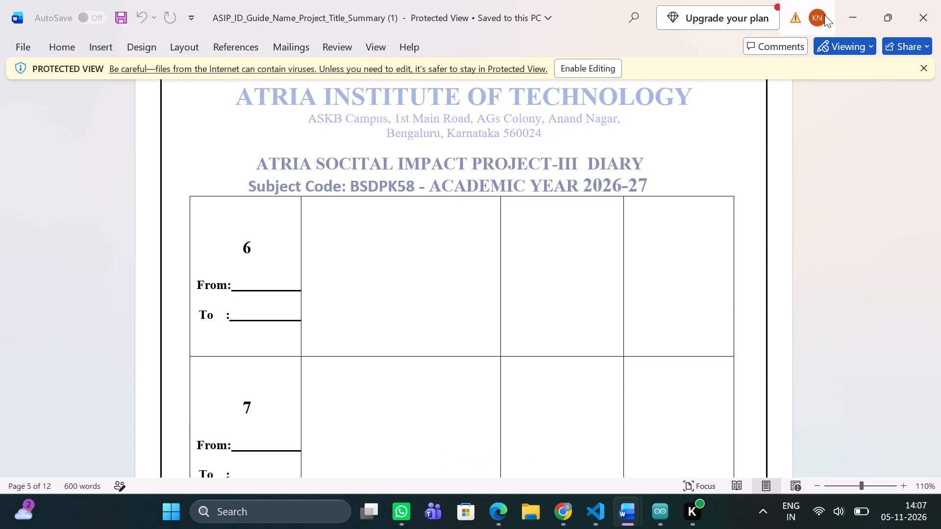
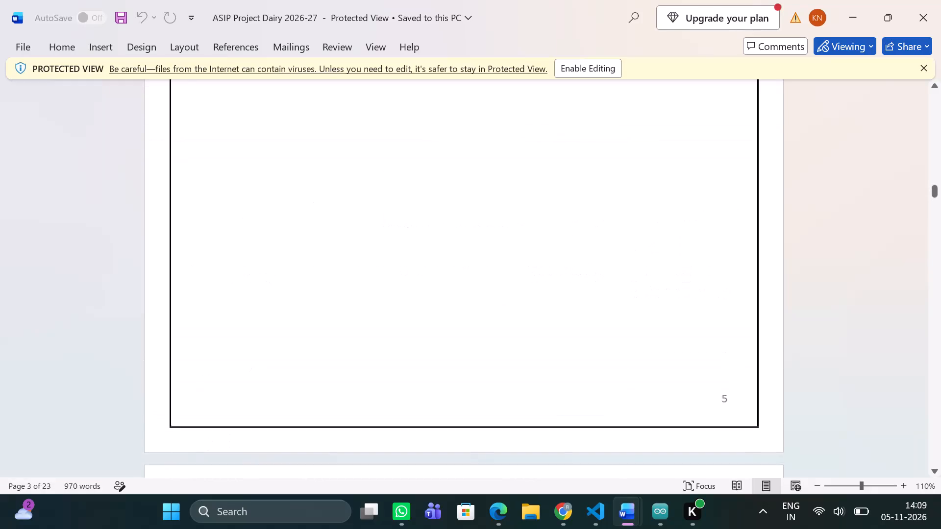
Look back through the filled-in Project Work Phase III entries in the project diary, from weeks 5 and 6 to the week 1 table.
scroll(455, 330, down, 1)
scroll(455, 330, up, 1)
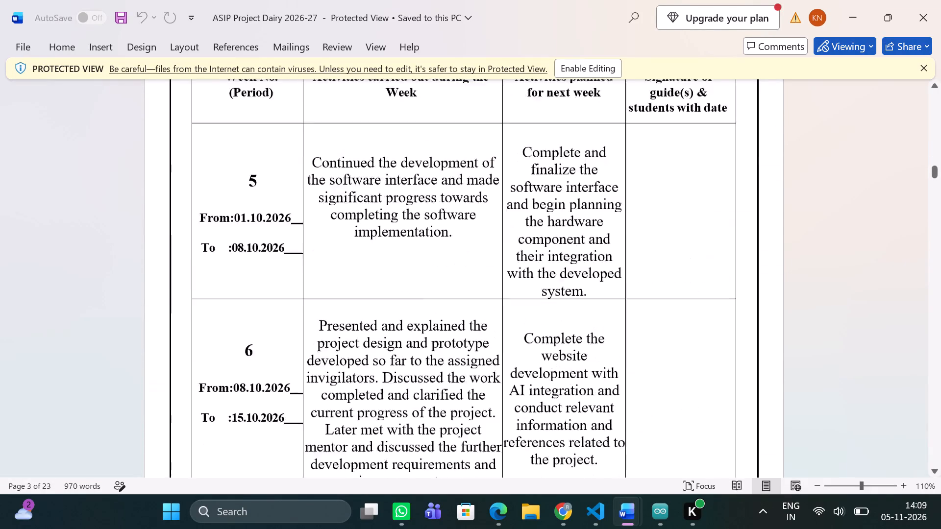
scroll(455, 330, up, 1)
scroll(455, 330, down, 3)
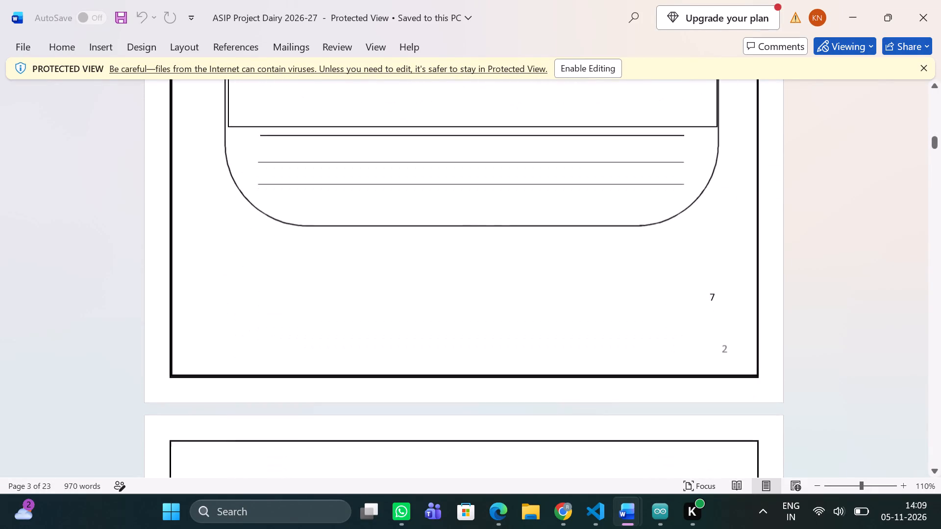
scroll(455, 330, down, 2)
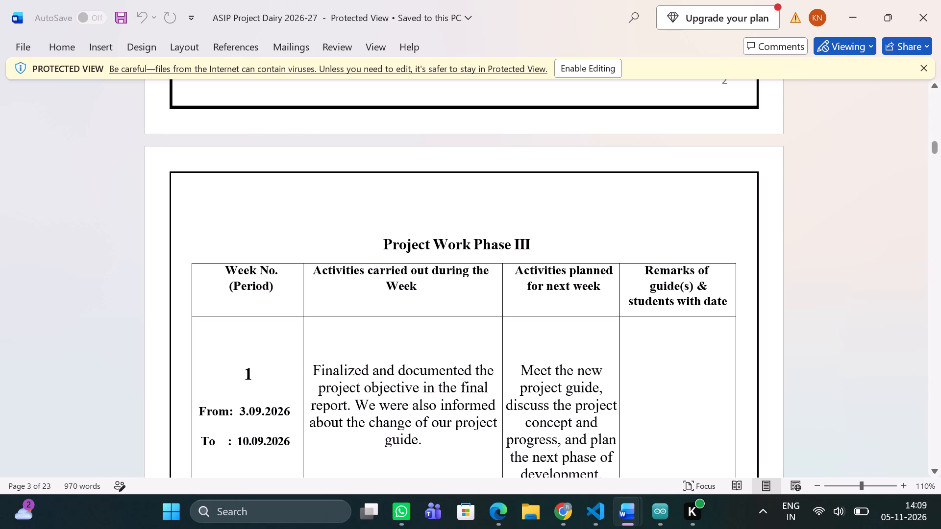
Copy the week 1 text under Activities carried out during the Week, from "Finalized and documented" to "project guide.".
drag(316, 367, 476, 455)
key(ctrl+c)
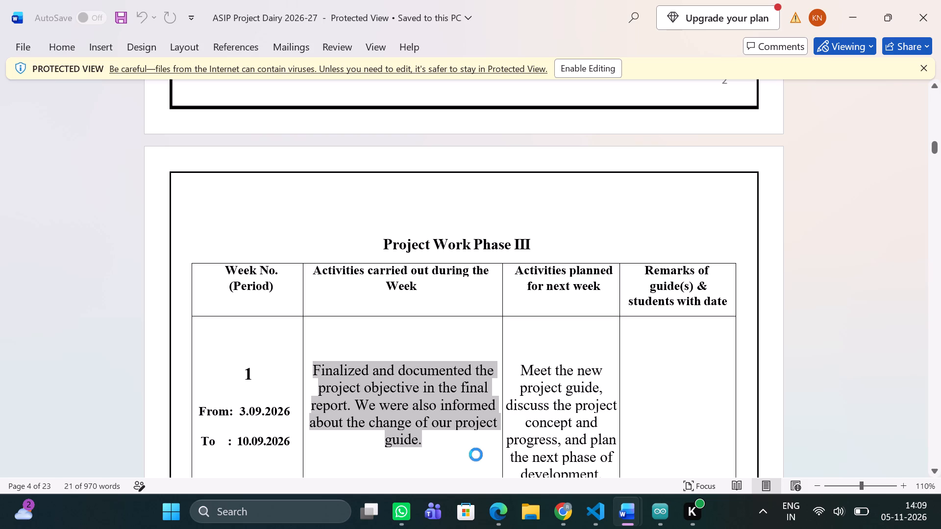
Enable editing for the ASIP Project Dairy 2026-27 document.
click(578, 66)
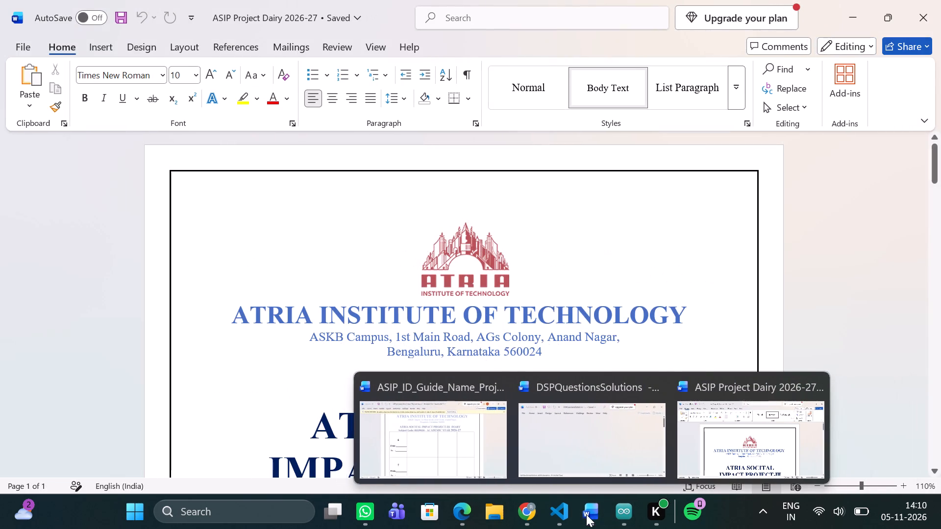
Switch to the ASIP_ID_Guide_Name_Project_Title_Summary (1) document and enable editing for it.
click(431, 422)
scroll(456, 252, up, 1)
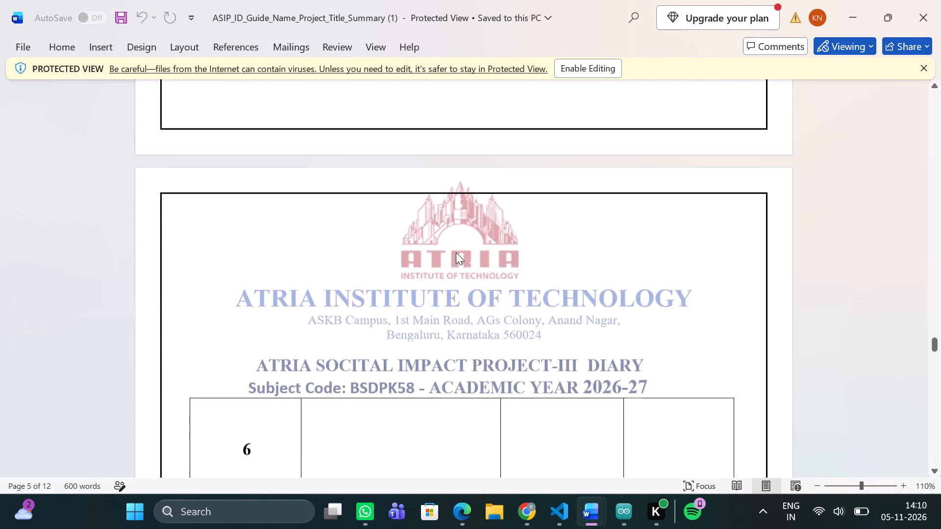
scroll(456, 252, up, 1)
click(585, 72)
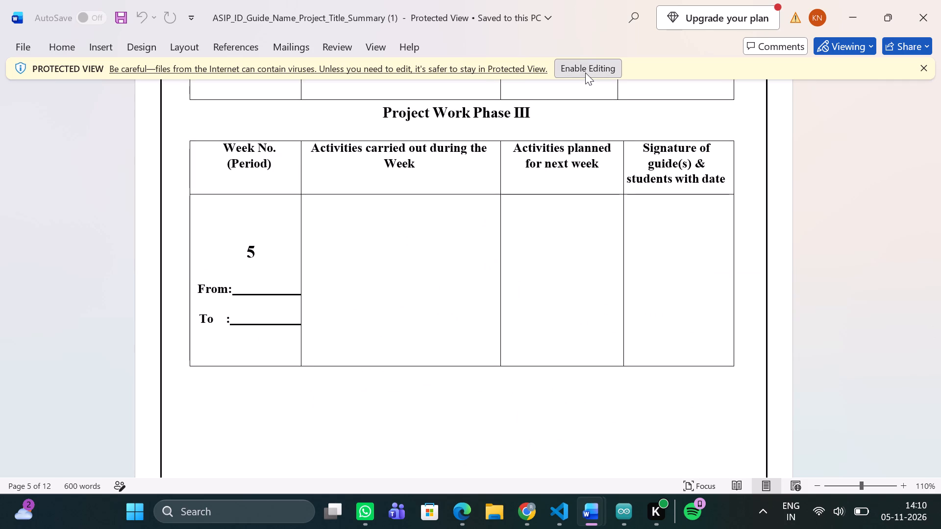
Paste the copied text into the week 1 activities-carried-out cell of the Project Work Phase III table, below one blank line.
scroll(585, 72, up, 11)
scroll(443, 242, down, 1)
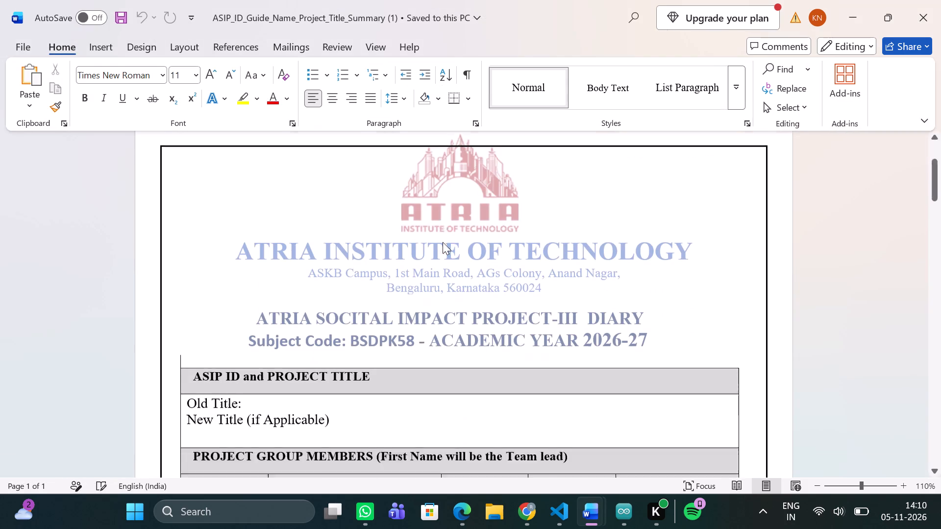
scroll(443, 242, down, 8)
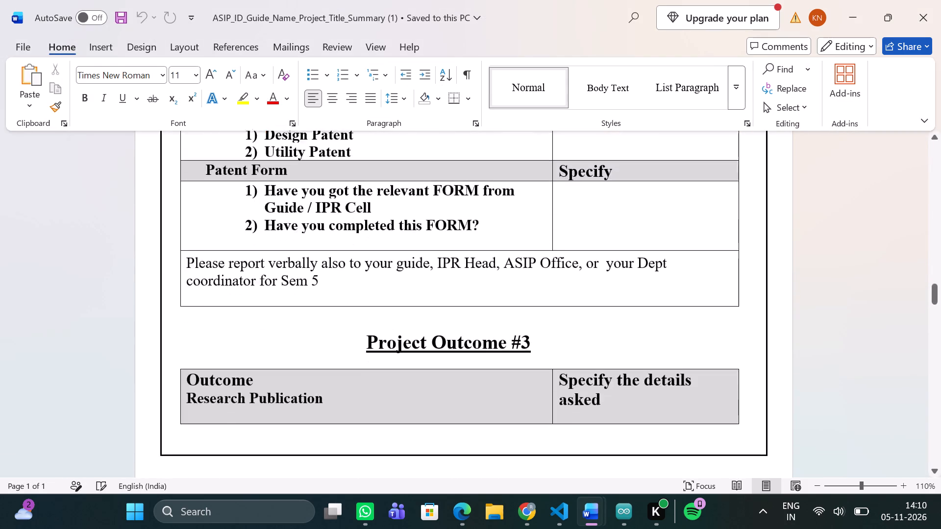
scroll(443, 242, down, 8)
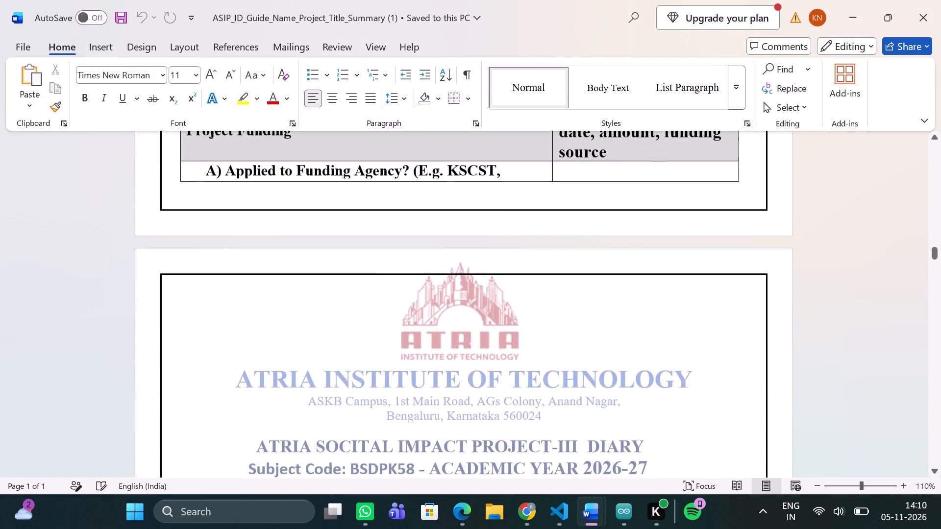
scroll(443, 242, down, 5)
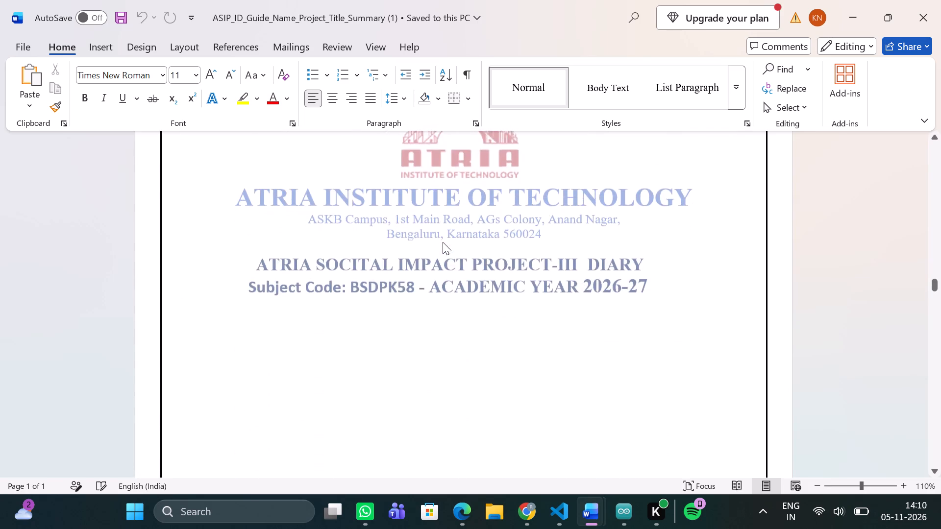
scroll(443, 242, down, 3)
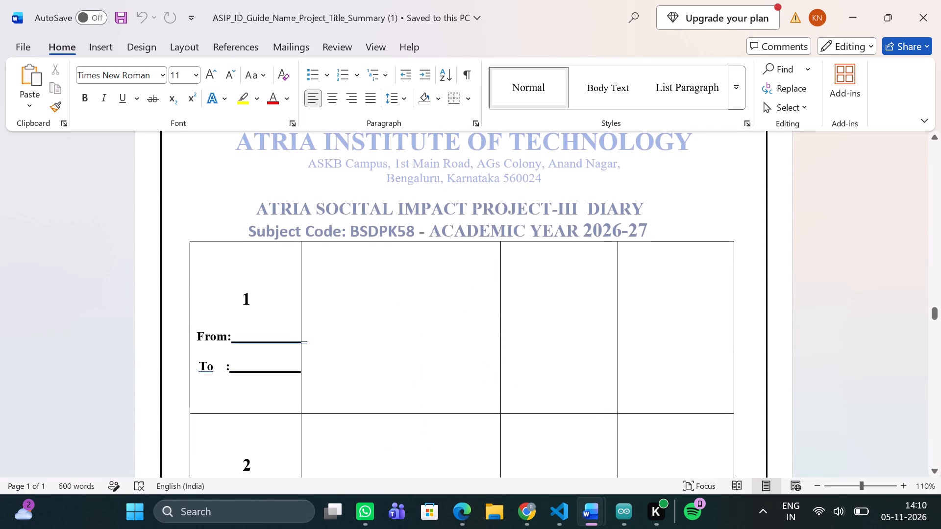
click(384, 282)
key(Return)
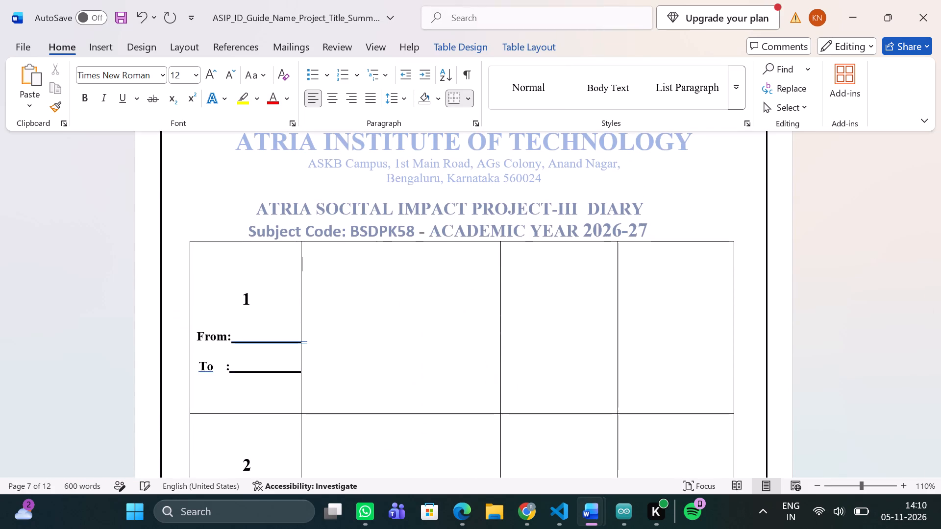
key(ctrl+v)
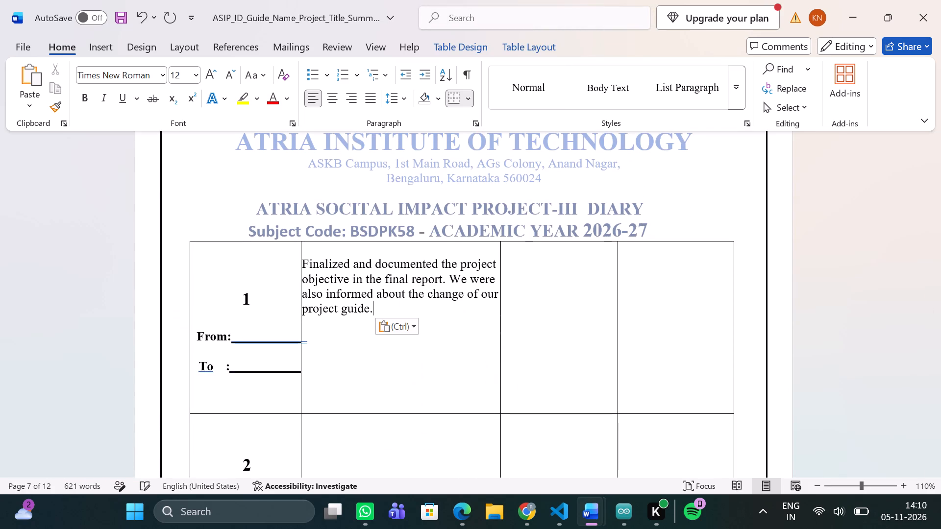
Centre the pasted week 1 activities text horizontally in its cell.
key(shift+Up)
key(shift+Up)
key(shift+Up)
key(shift+Left)
key(shift+Left)
key(shift+Left)
key(shift+Left)
key(shift+Left)
key(shift+Left)
key(shift+Left)
key(shift+Left)
key(shift+Left)
key(shift+Left)
key(shift+Left)
key(shift+Left)
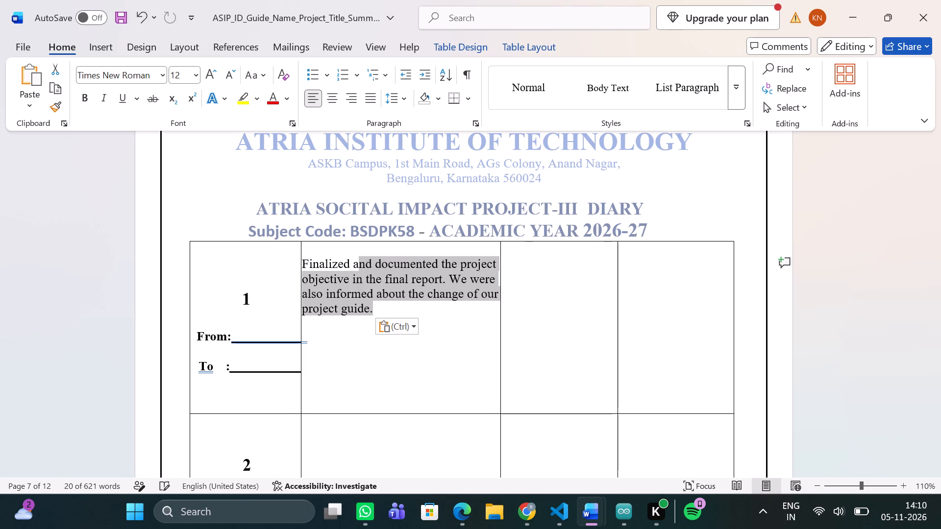
key(shift+Left)
click(340, 94)
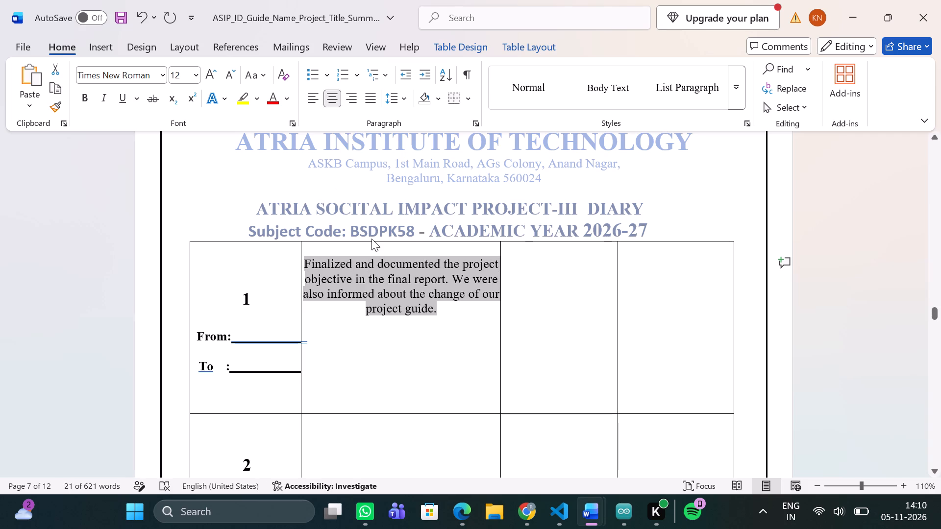
Insert three blank lines above the week 1 activities text to move it down in its cell.
click(304, 266)
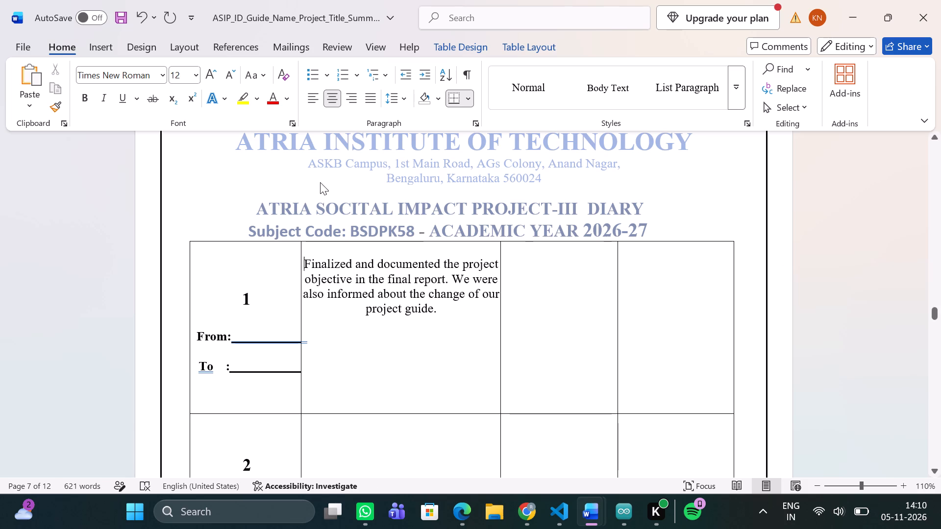
key(Return)
key(Return)
key(Return)
Increase the font size of the whole week 1 activities-carried-out text by one increment.
key(shift+Down)
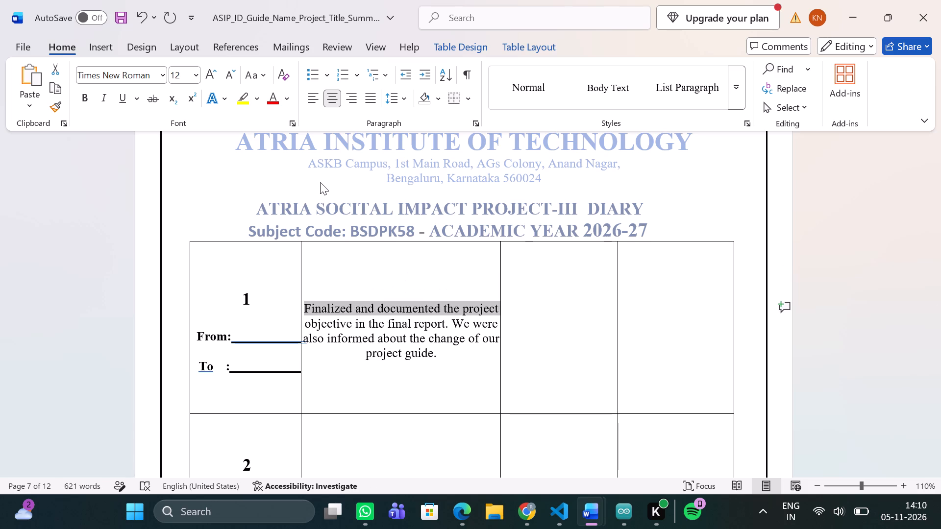
key(shift+Down)
key(shift+Down)
key(shift+Down)
key(shift+Left)
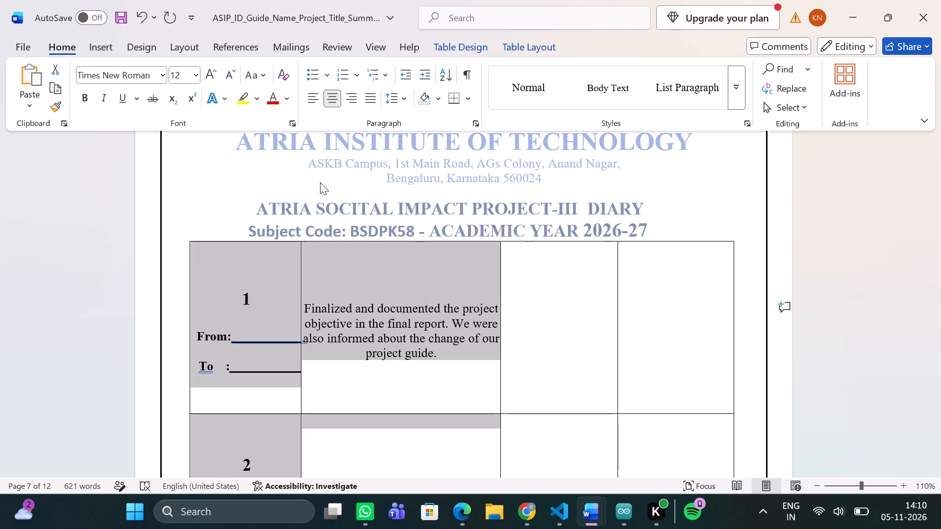
key(shift+Right)
key(shift+Up)
key(shift+Right)
key(shift+Right)
key(shift+Right)
key(shift+Right)
key(shift+Right)
key(shift+Right)
key(shift+Right)
key(shift+Right)
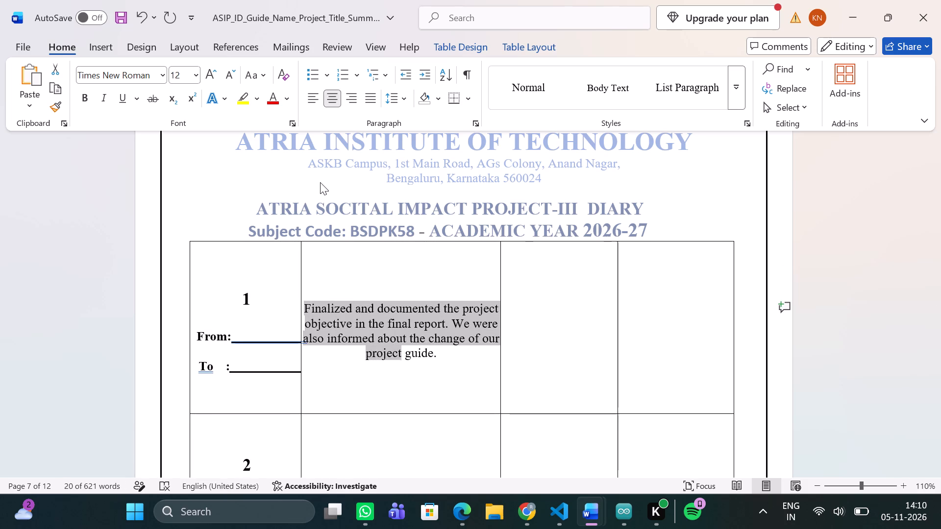
key(shift+Right)
key(shift+Right)
key(shift+Right)
key(shift+Right)
key(shift+Right)
key(shift+Right)
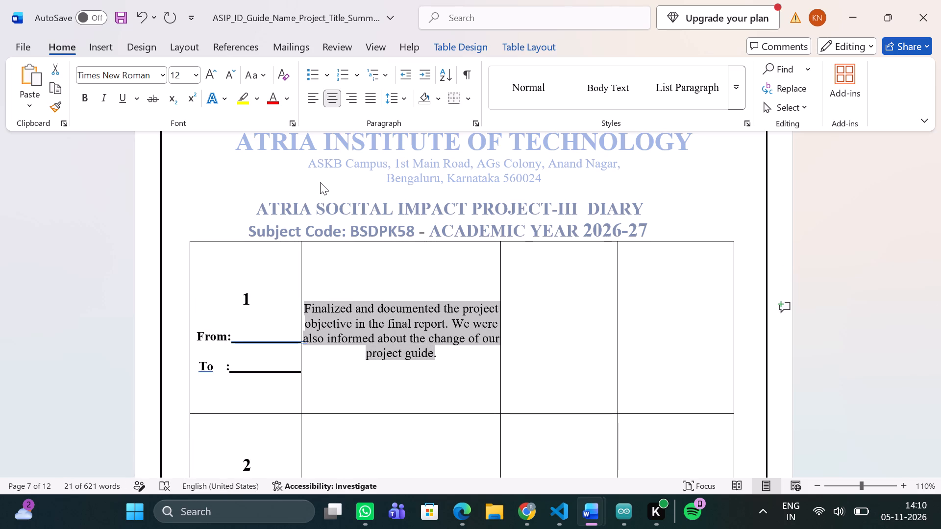
click(208, 72)
In the ASIP Project Dairy 2026-27 document, copy the week 1 planned activities from "Meet the new project guide" to "development.".
click(574, 293)
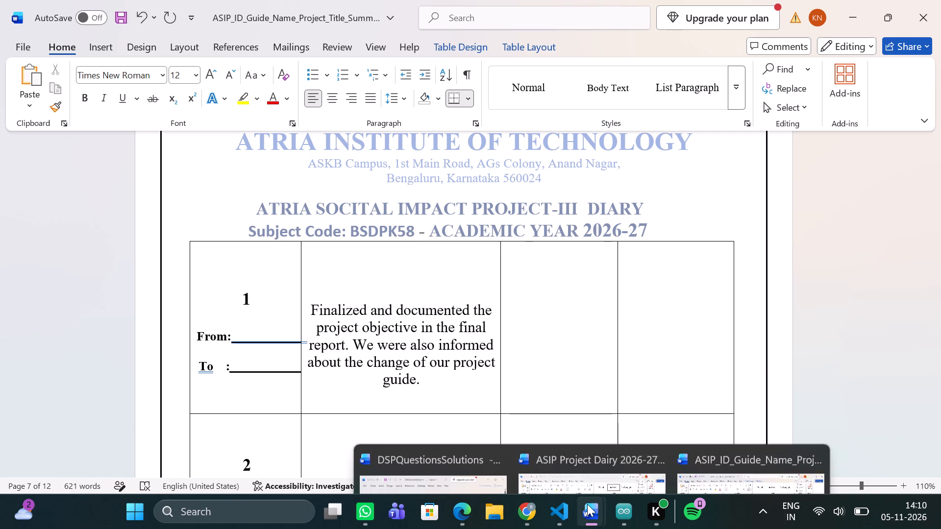
click(782, 460)
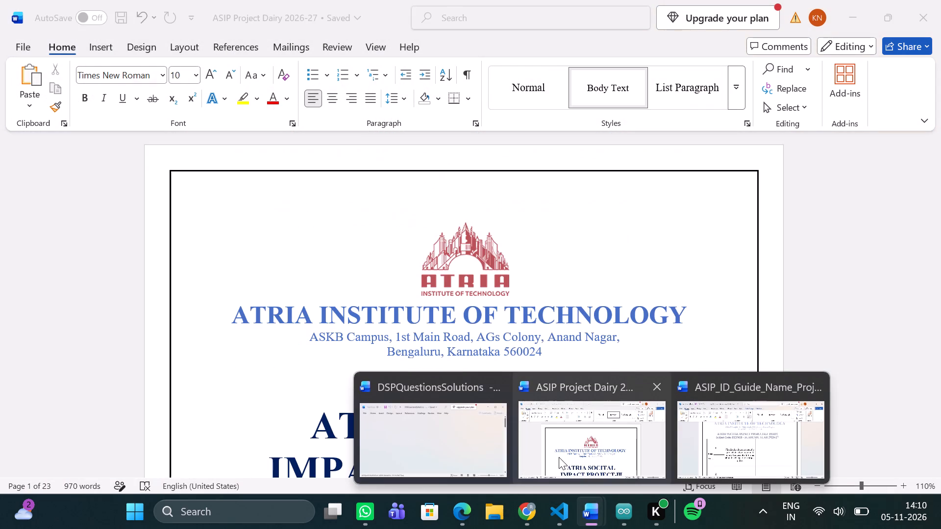
click(559, 457)
scroll(519, 314, down, 9)
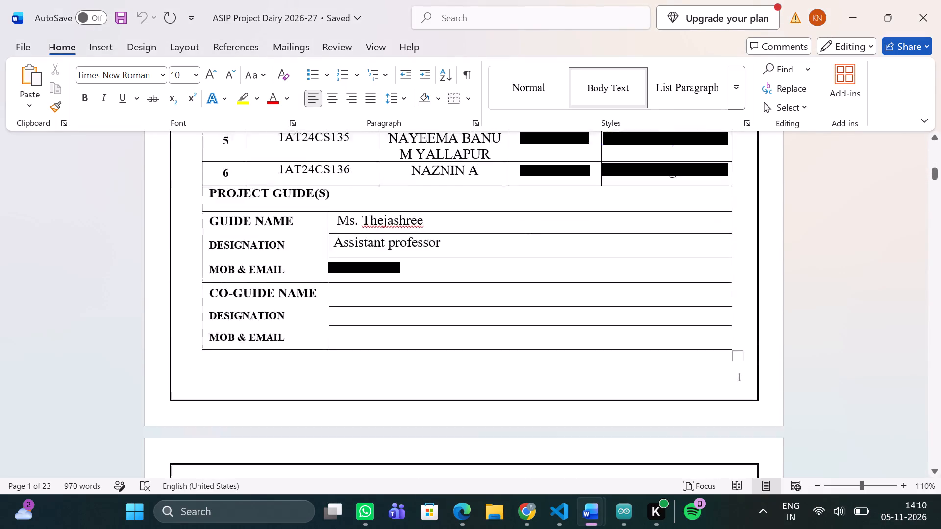
scroll(519, 314, down, 6)
scroll(519, 314, up, 6)
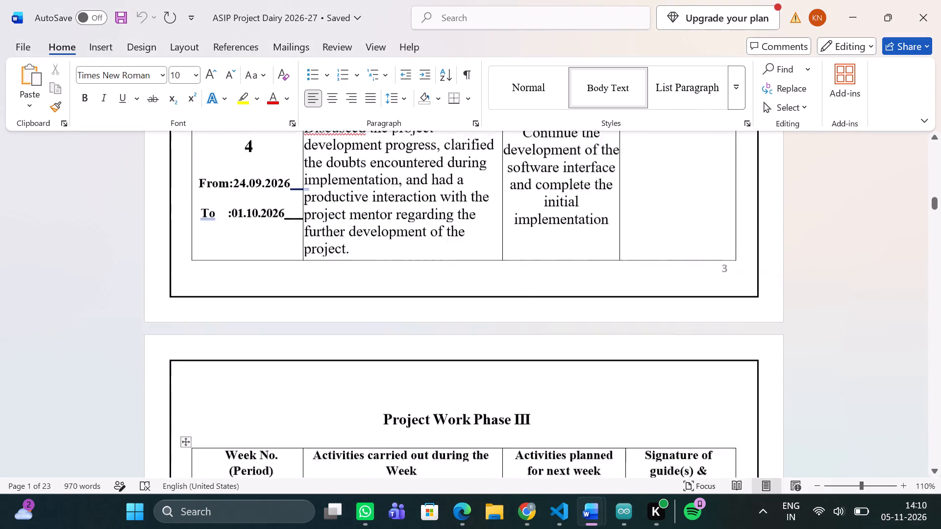
scroll(519, 314, up, 3)
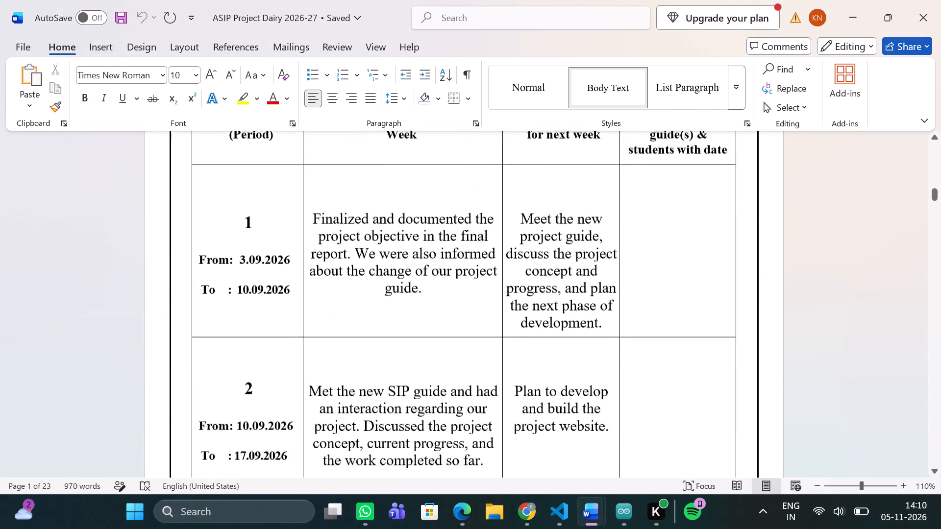
right_click(528, 296)
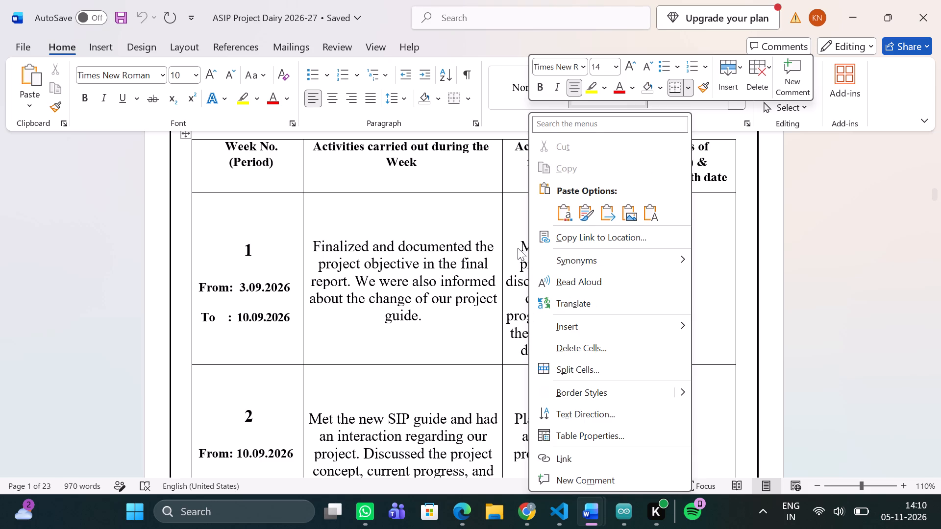
click(518, 248)
click(520, 243)
key(shift+Down)
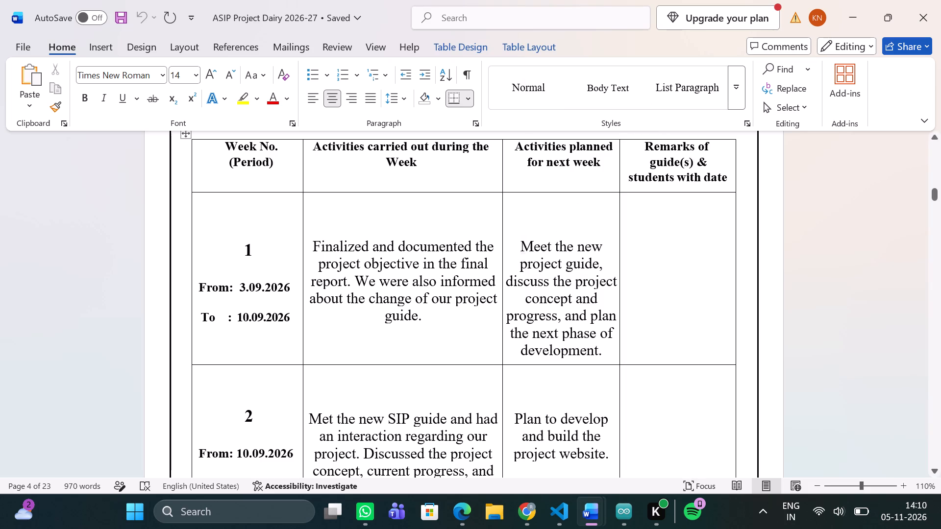
key(shift+Down)
key(shift+Down)
key(shift+Down)
key(shift+Down)
key(shift+Down)
key(shift+Down)
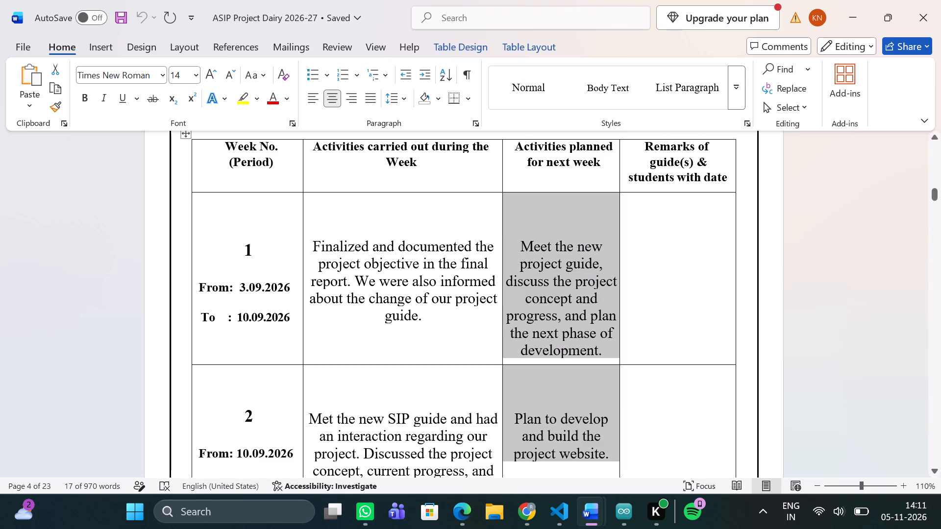
key(shift+Up)
key(shift+Right)
key(shift+Right)
key(shift+Right)
key(shift+Right)
key(shift+Right)
key(shift+Right)
key(shift+Right)
key(shift+Right)
key(shift+Right)
key(shift+Right)
key(shift+Right)
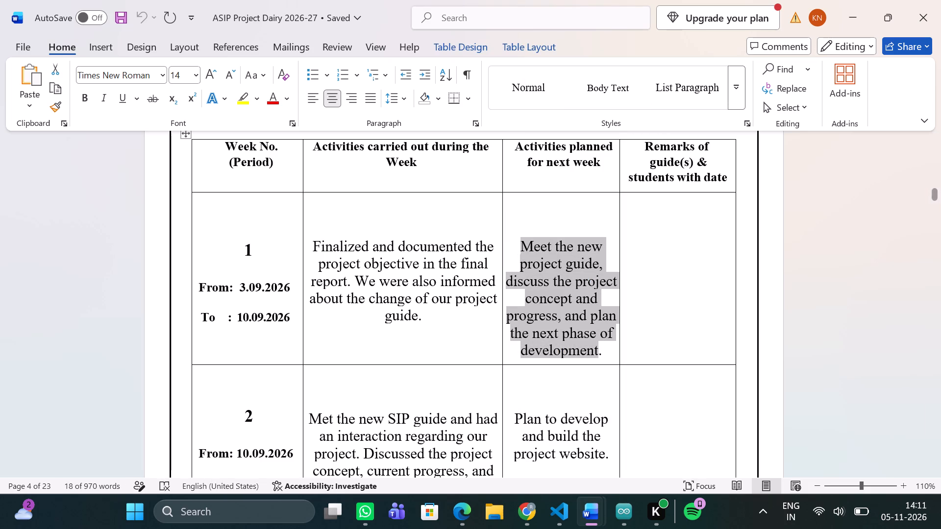
key(shift+Right)
key(ctrl+c)
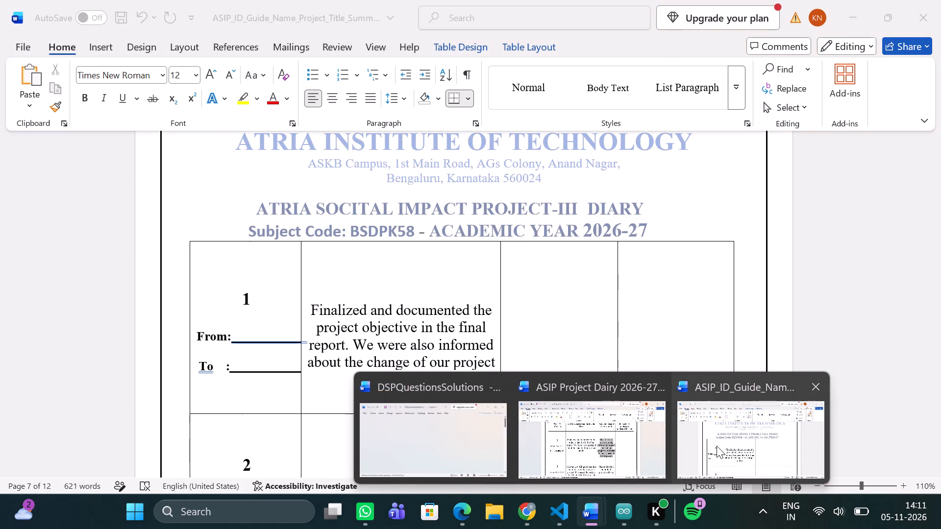
In the ASIP_ID_Guide template, paste the copied plan into week 1's Activities planned for next week cell, below four added blank lines.
click(717, 446)
click(525, 307)
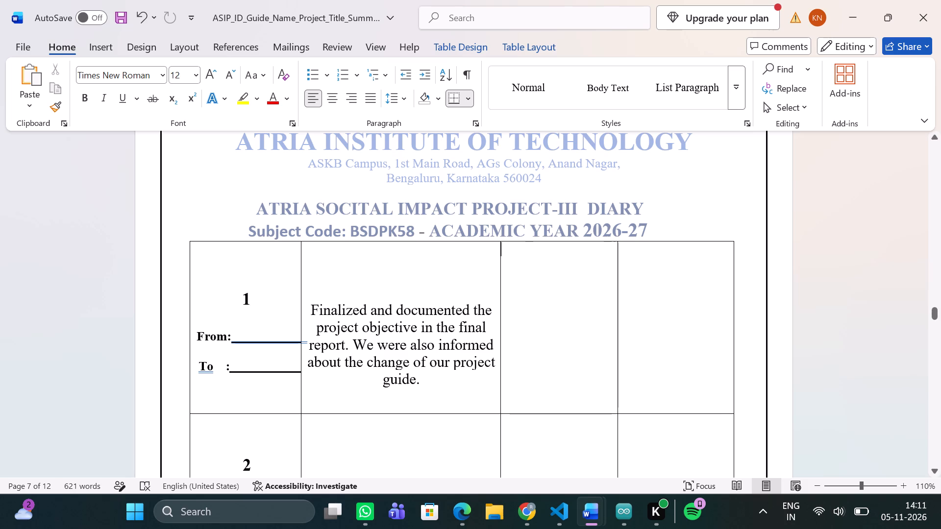
key(Return)
key(Return)
key(Return)
key(Return)
key(Return)
key(BackSpace)
key(ctrl+v)
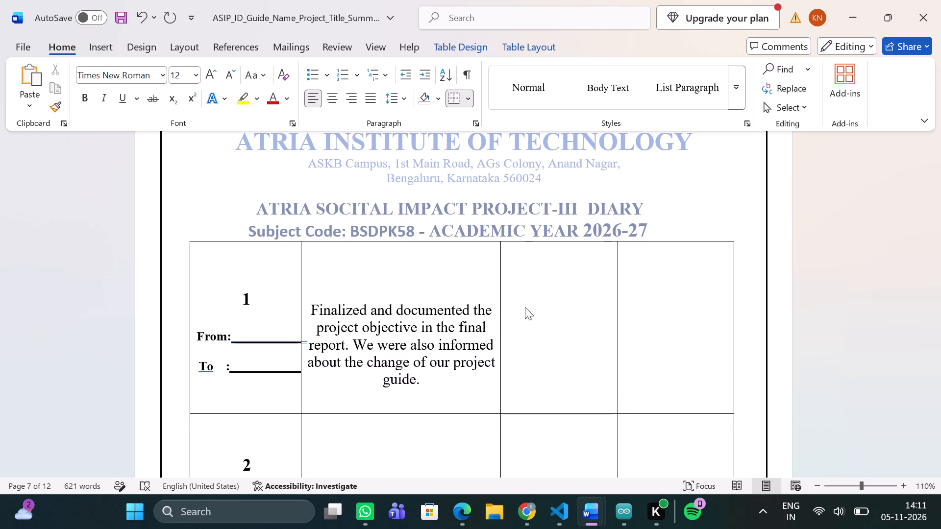
Centre the whole week 1 Activities planned for next week text, from "Meet the new" to "development.".
ctrl+click(525, 307)
key(shift+Up)
key(shift+Up)
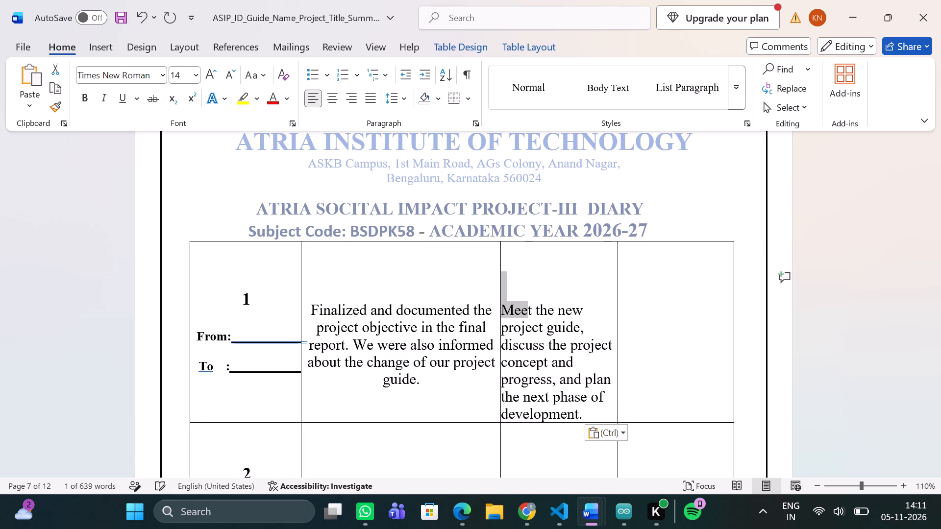
key(shift+Down)
key(Down)
key(Left)
key(Left)
key(Left)
key(Left)
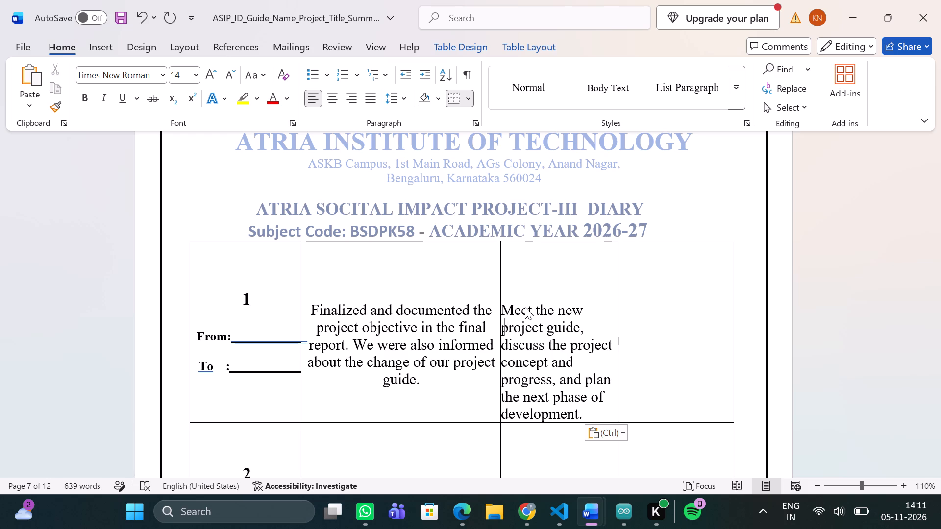
key(Up)
key(shift+Down)
key(shift+Down)
key(shift+Down)
key(shift+Down)
key(shift+Down)
key(shift+Down)
key(shift+Up)
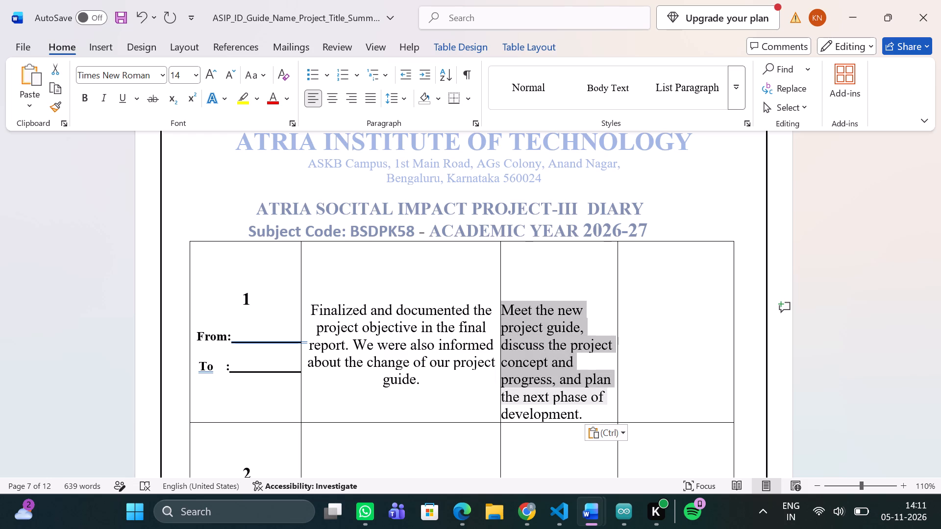
key(shift+Down)
key(shift+Right)
key(shift+Right)
key(shift+Right)
key(shift+Right)
key(shift+Right)
key(shift+Right)
key(shift+Right)
key(shift+Right)
key(shift+Right)
key(shift+Right)
key(shift+Right)
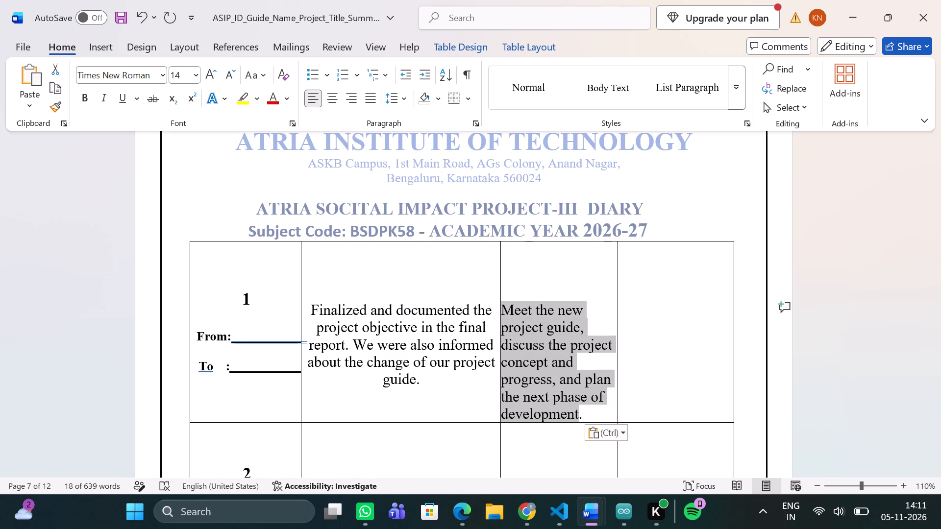
key(shift+Right)
click(324, 92)
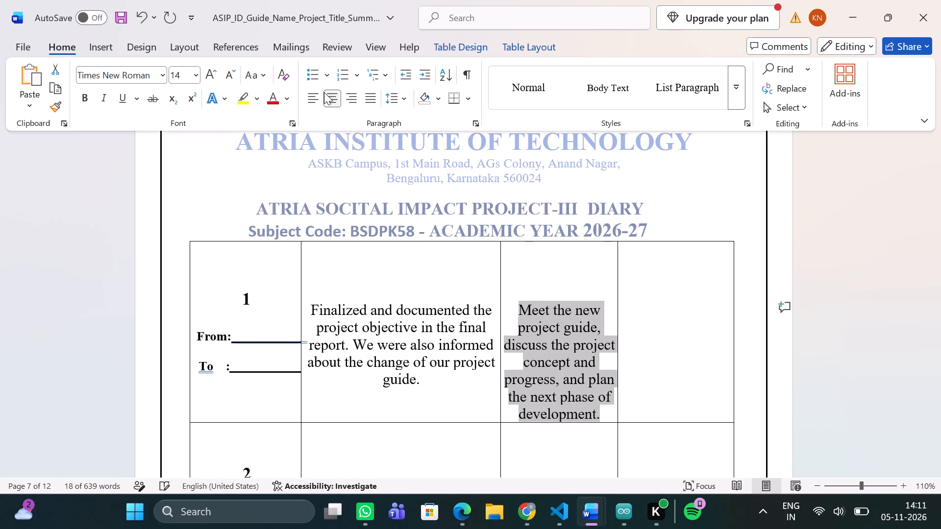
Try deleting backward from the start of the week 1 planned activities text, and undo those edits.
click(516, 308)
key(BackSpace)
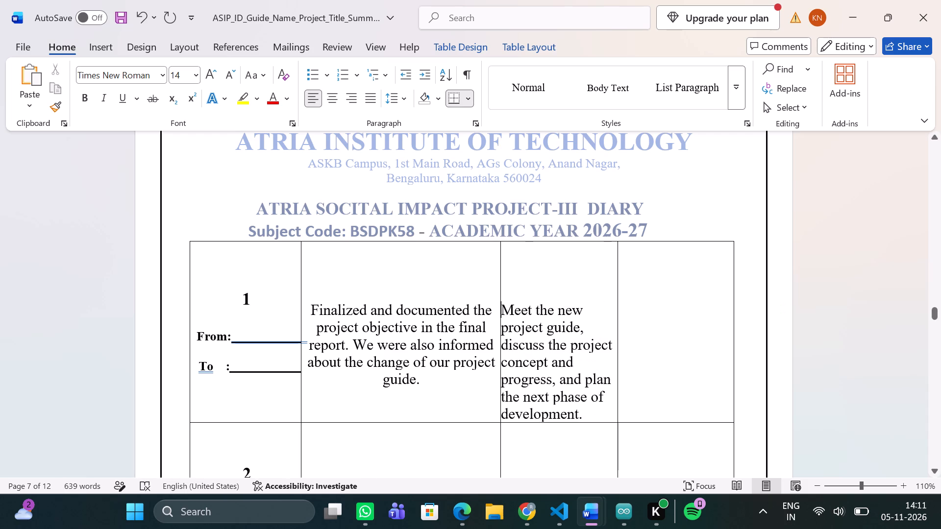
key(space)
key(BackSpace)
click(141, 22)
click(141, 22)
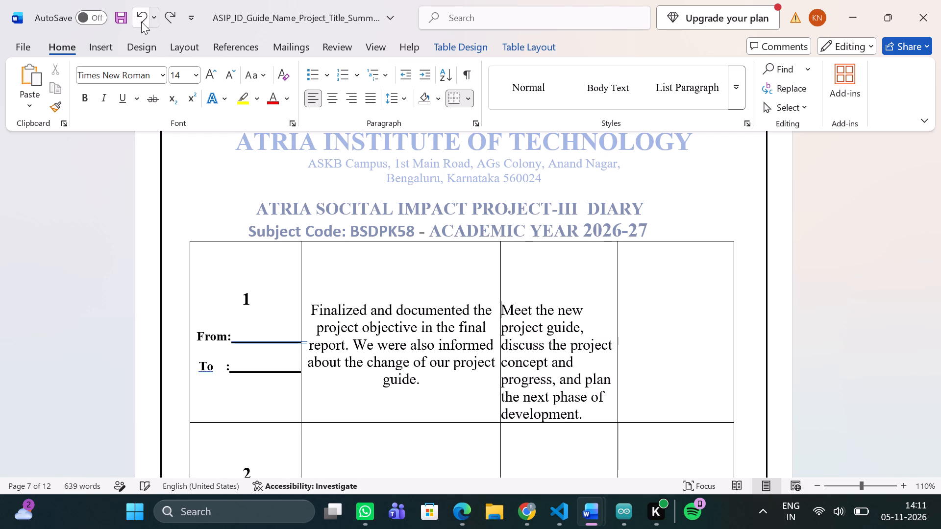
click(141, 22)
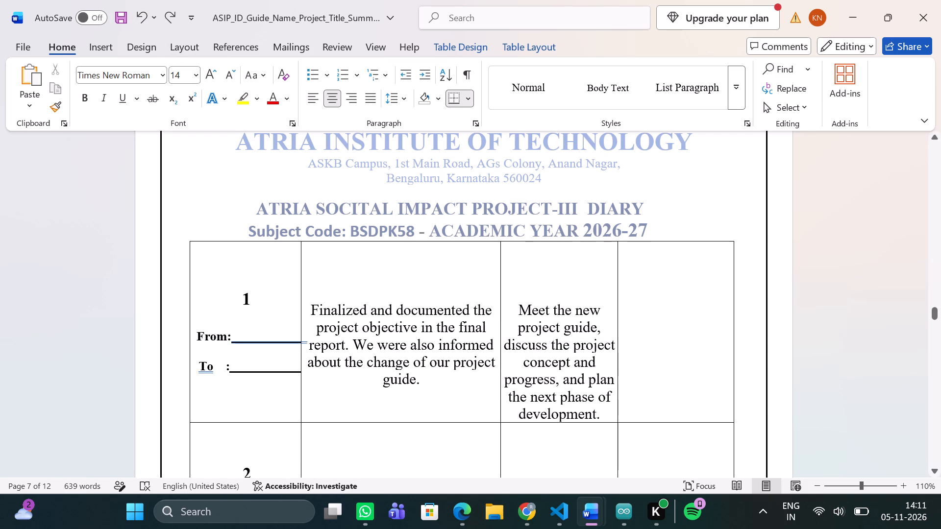
Delete two of the blank lines above the week 1 planned activities text to move it up in its cell.
click(516, 290)
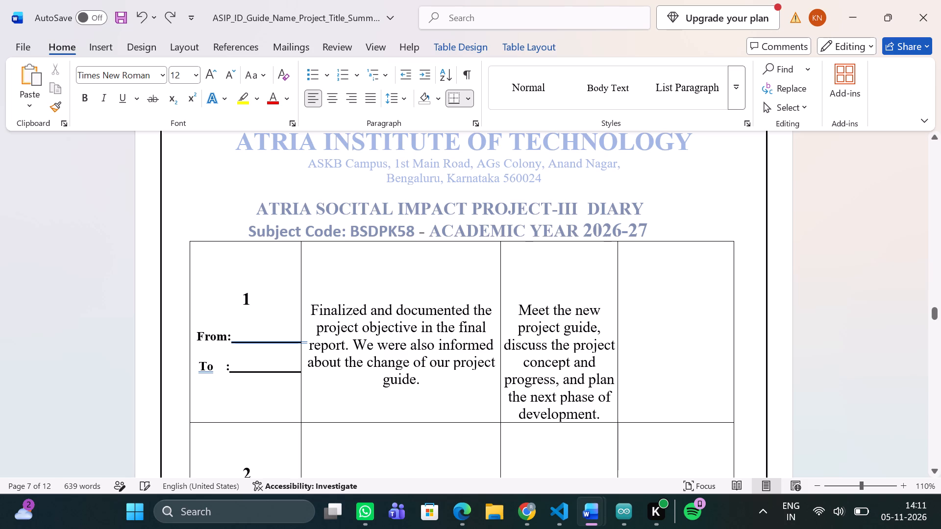
click(574, 288)
key(BackSpace)
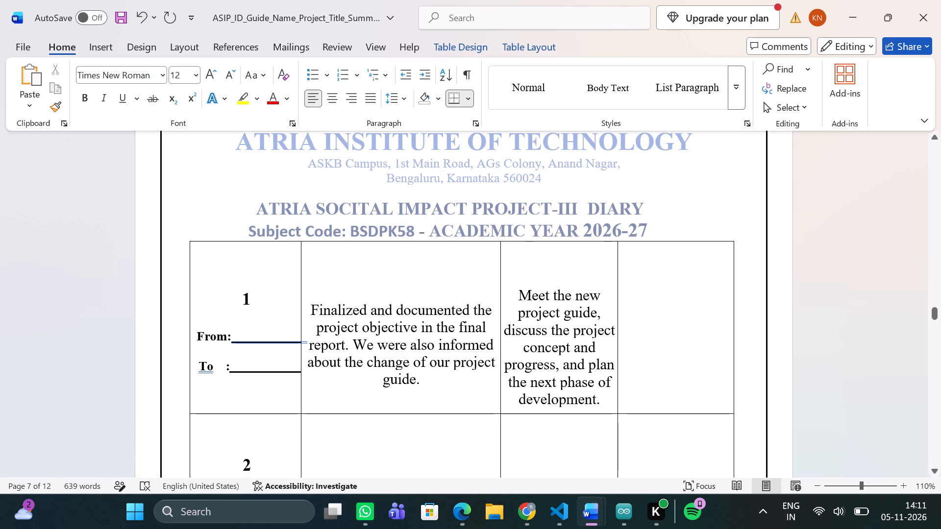
key(BackSpace)
Delete one blank line above the week 1 activities-carried-out text to move it up in its cell.
click(314, 281)
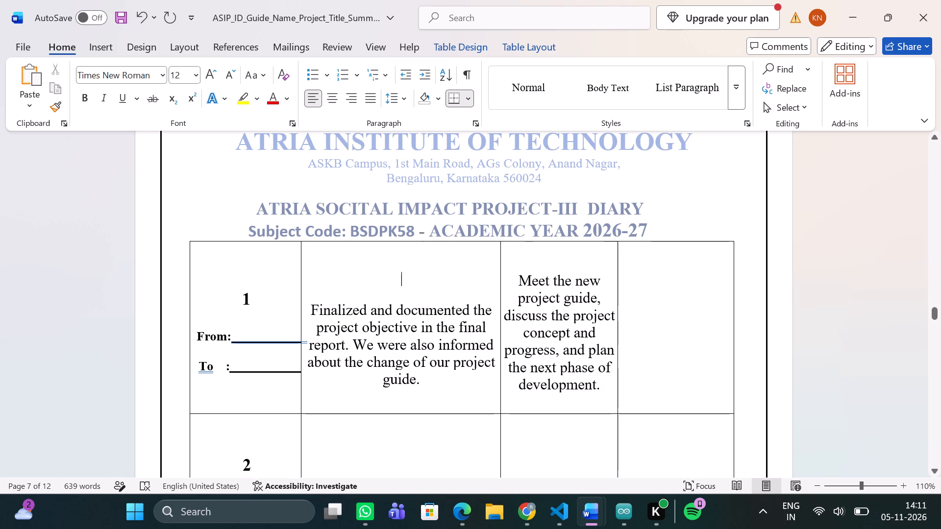
key(BackSpace)
key(BackSpace)
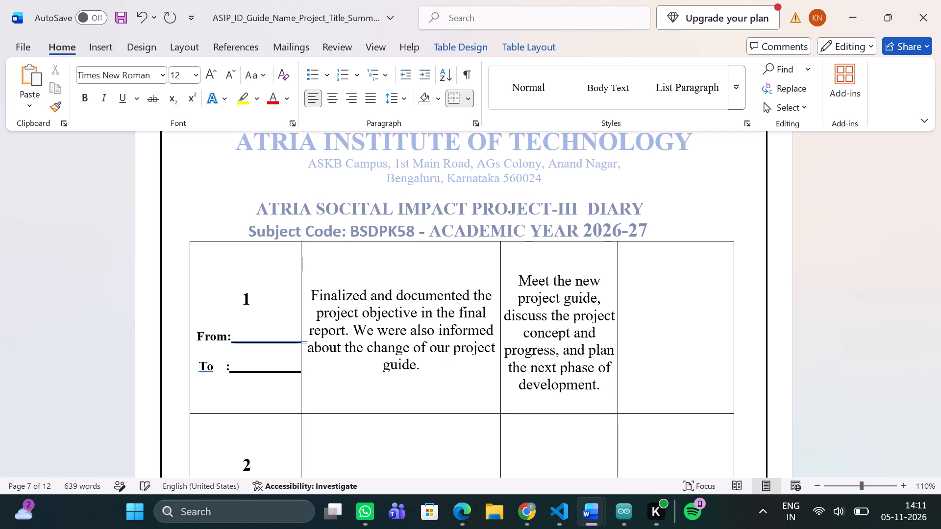
Add one blank line at the top of week 2's empty Activities carried out cell.
scroll(443, 430, down, 1)
click(330, 264)
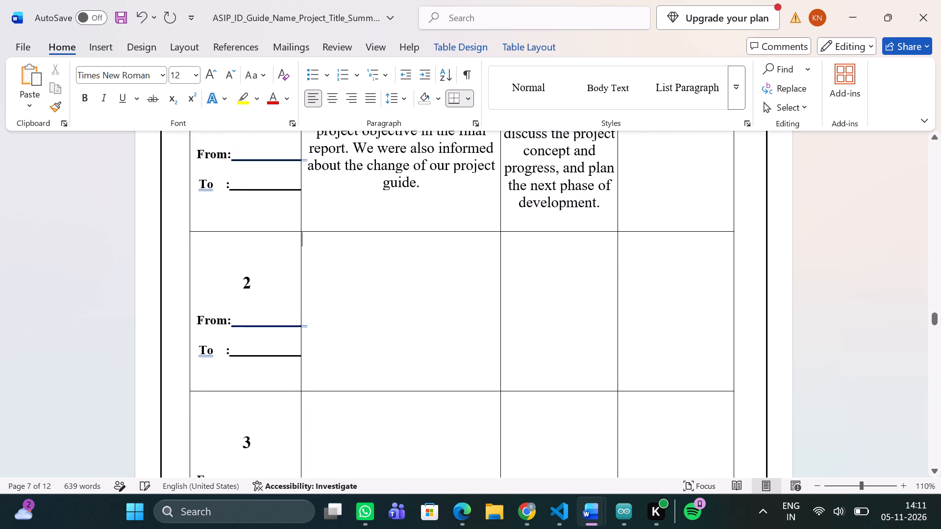
key(Return)
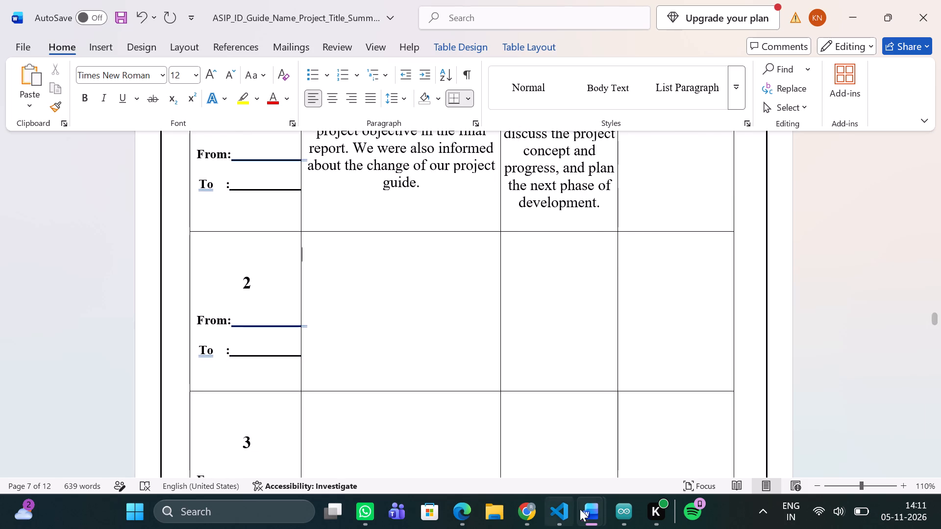
In the ASIP Project Dairy 2026-27 document, copy the week 2 activities carried out from "Met the new SIP guide" to "completed so far.".
click(587, 422)
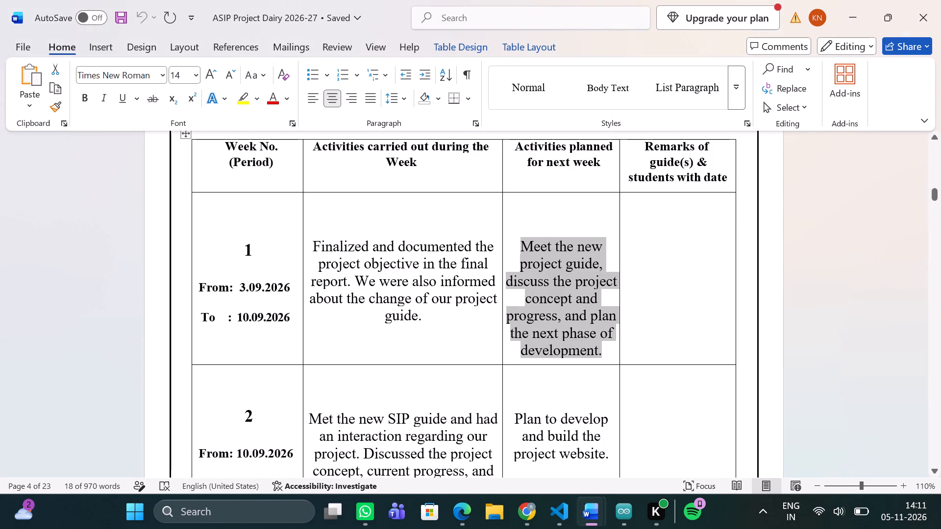
click(309, 427)
scroll(329, 385, down, 1)
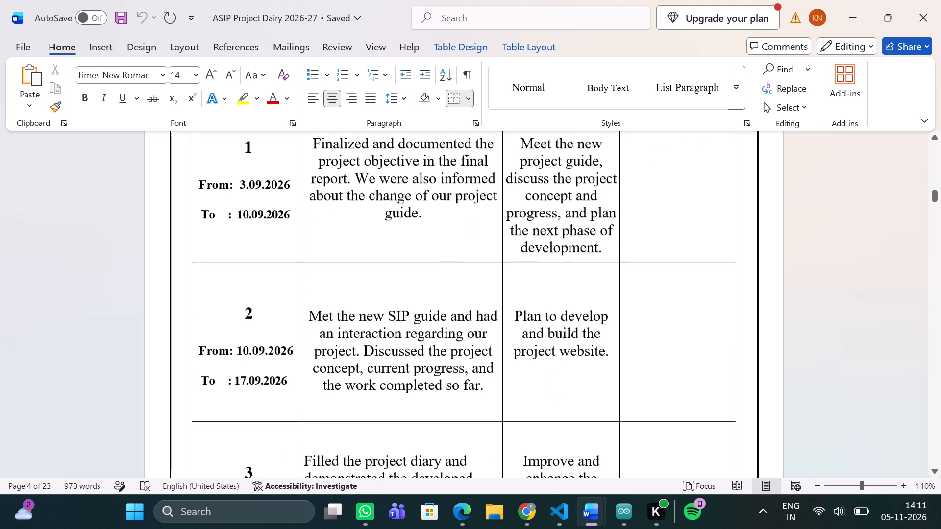
scroll(329, 385, down, 1)
click(309, 165)
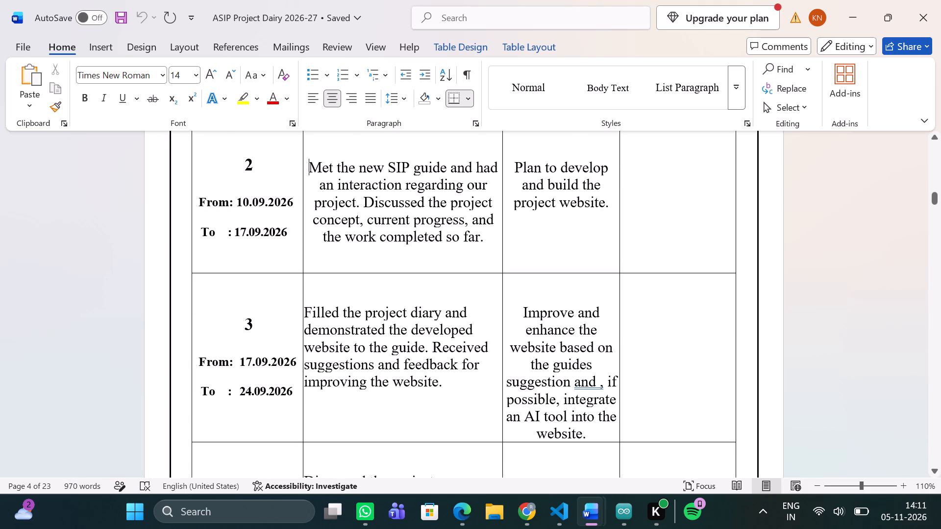
key(shift+Down)
key(shift+Down)
key(shift+Down)
key(shift+Down)
key(shift+Right)
key(shift+Right)
key(shift+Right)
key(shift+Right)
key(shift+Right)
key(shift+Right)
key(shift+Right)
key(shift+Right)
key(shift+Right)
key(shift+Right)
key(shift+Right)
key(shift+Right)
key(shift+Right)
key(shift+Right)
key(shift+Right)
key(shift+Right)
key(shift+Right)
key(shift+Right)
key(shift+Right)
key(shift+Right)
key(shift+Right)
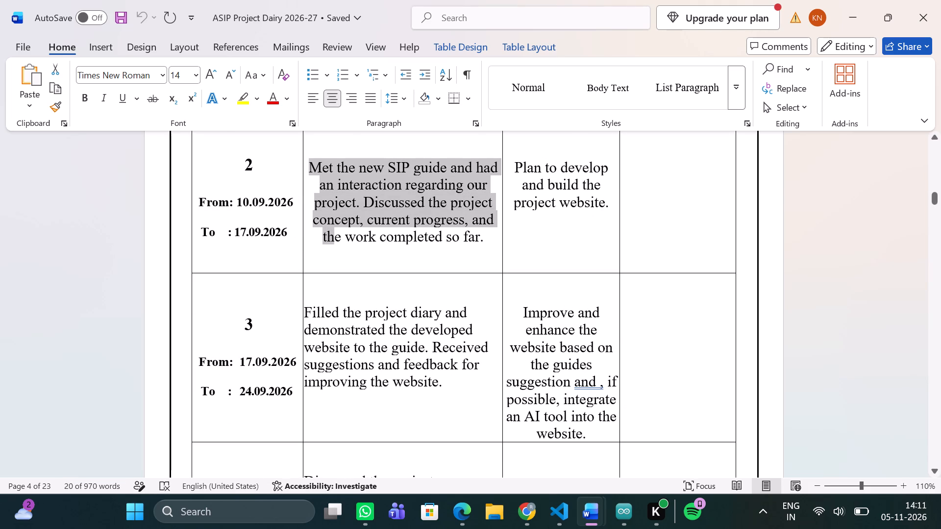
key(shift+Right)
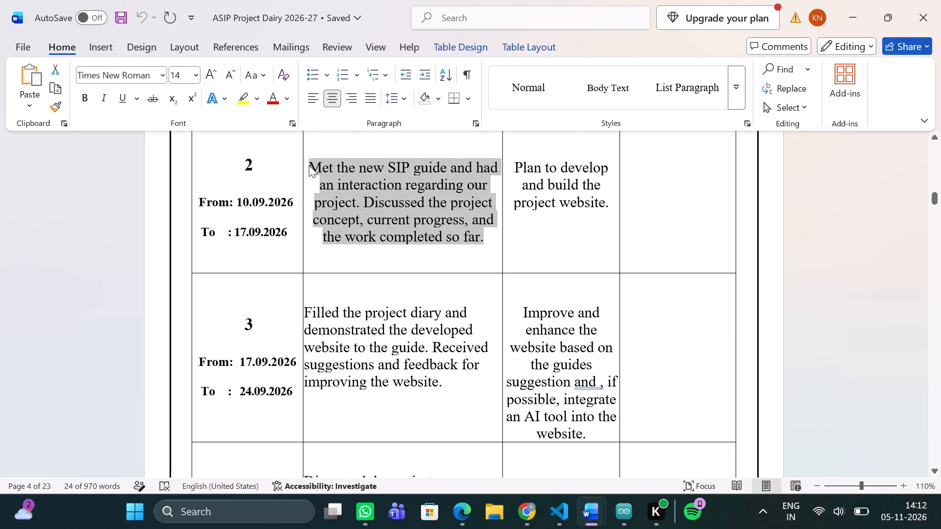
key(ctrl+c)
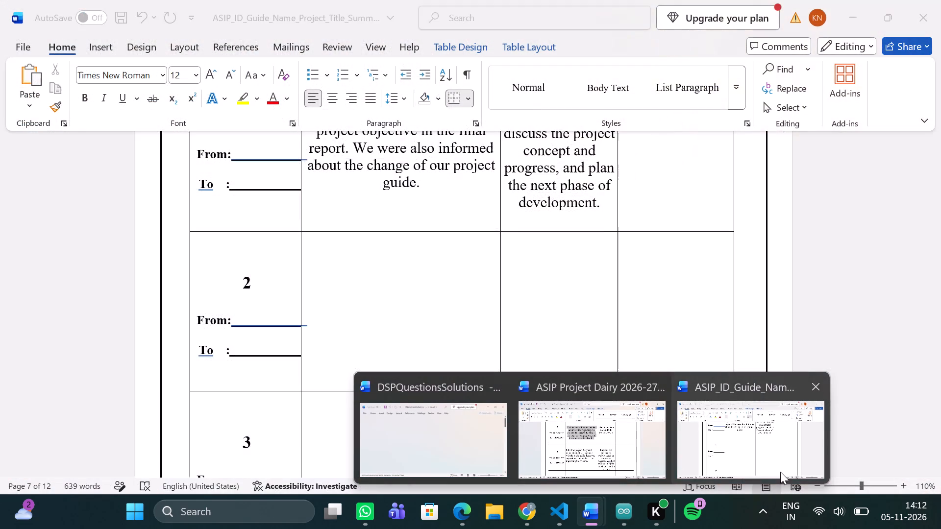
In the ASIP_ID_Guide template, paste the copied activities into week 2's Activities carried out cell, below the blank line.
click(780, 472)
key(ctrl+v)
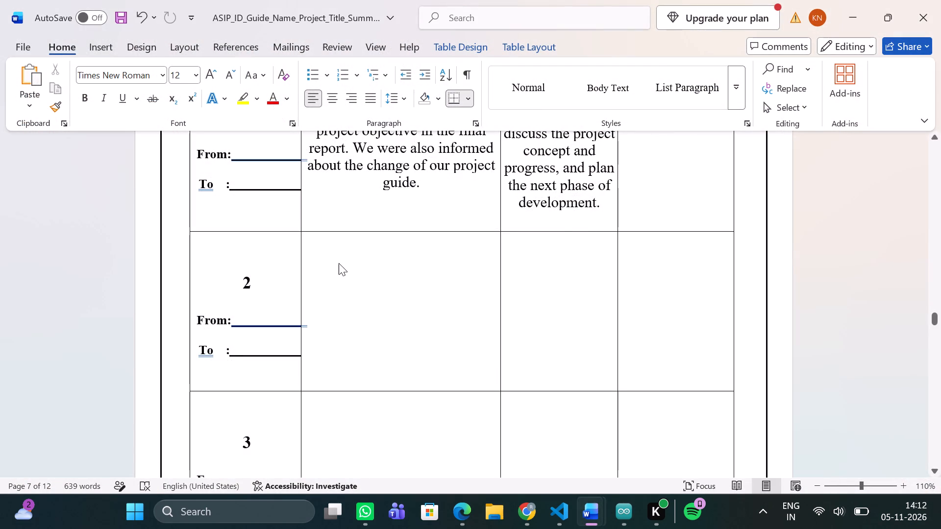
ctrl+right_click(339, 263)
click(561, 279)
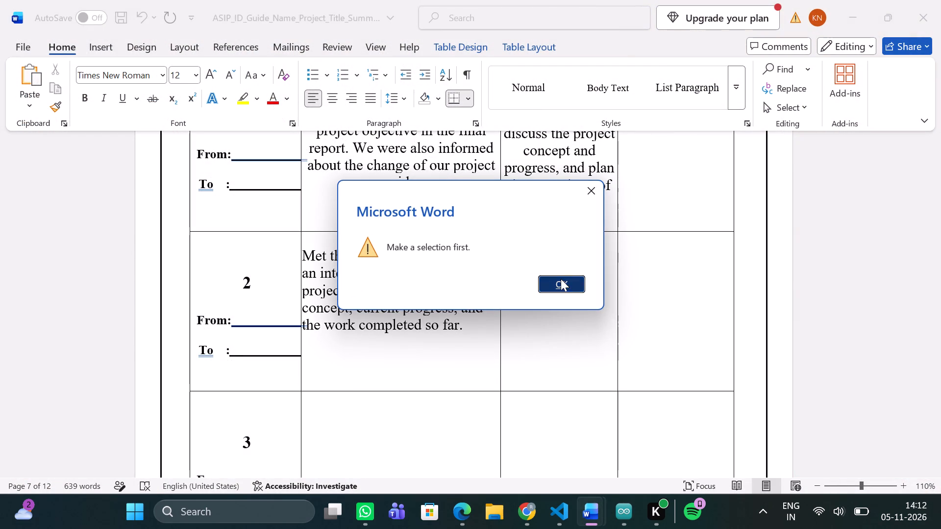
Centre the whole pasted week 2 activities-carried-out text and keep its font size at 14.
key(shift+Up)
key(shift+Up)
key(shift+Up)
key(shift+Up)
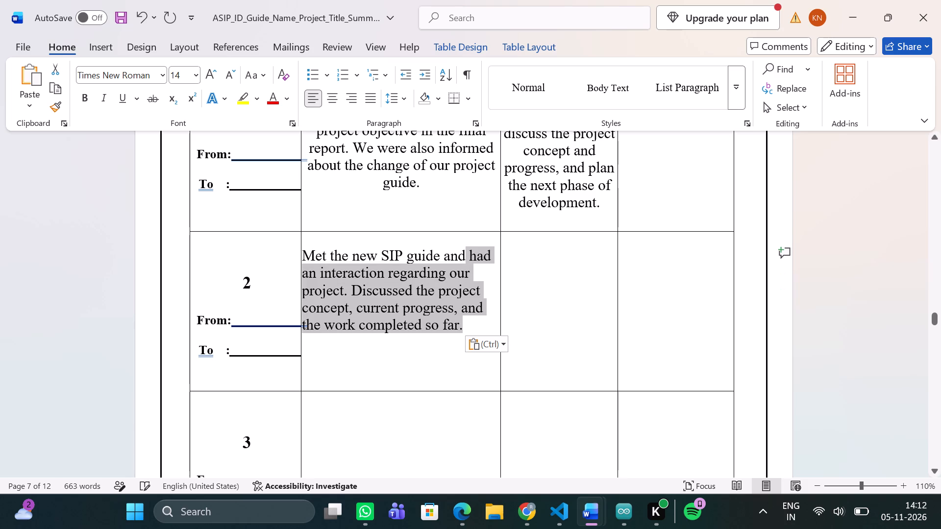
key(shift+Up)
key(shift+Right)
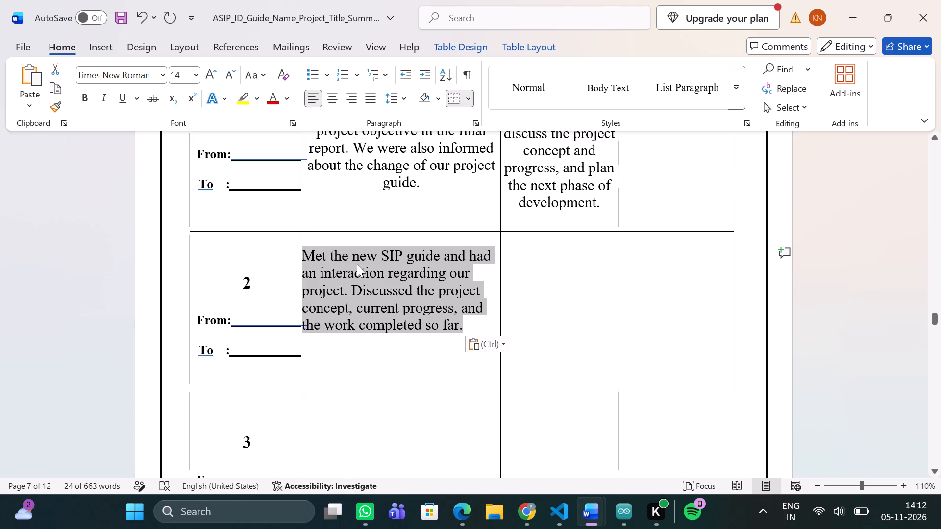
click(329, 100)
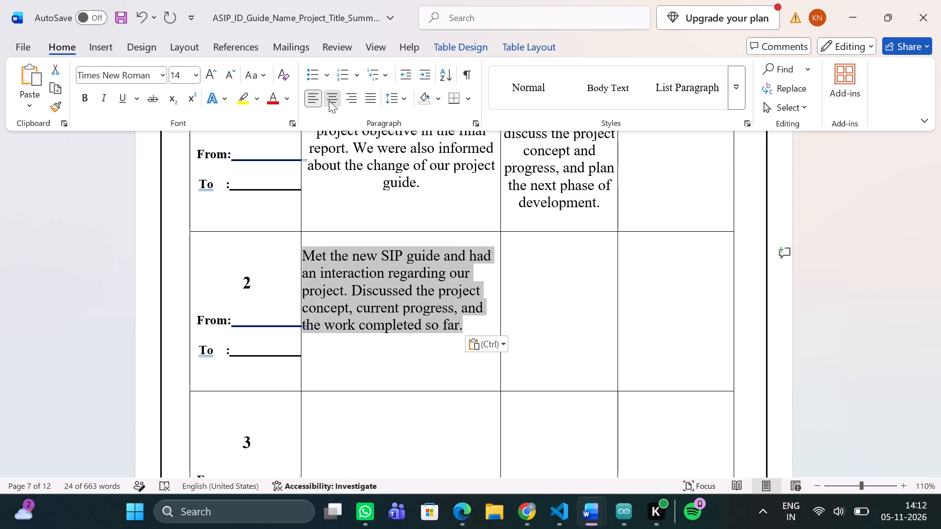
click(211, 78)
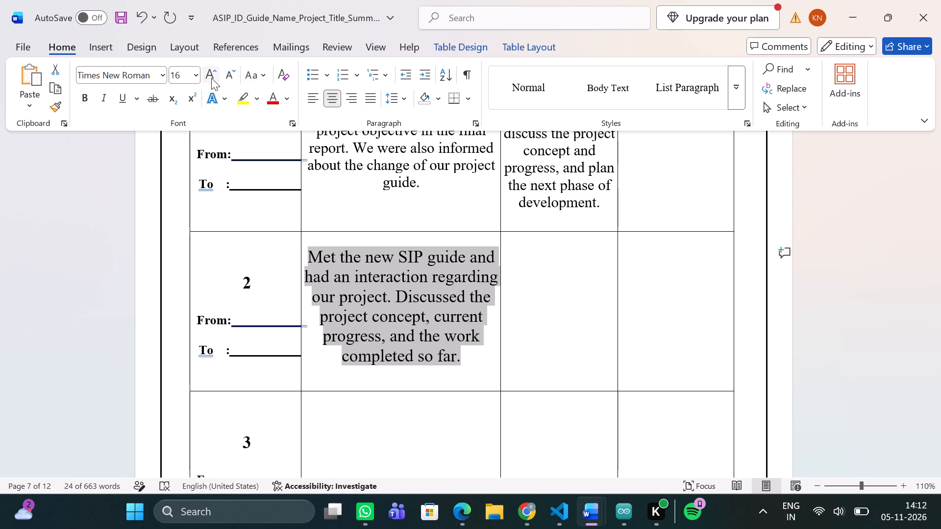
click(226, 77)
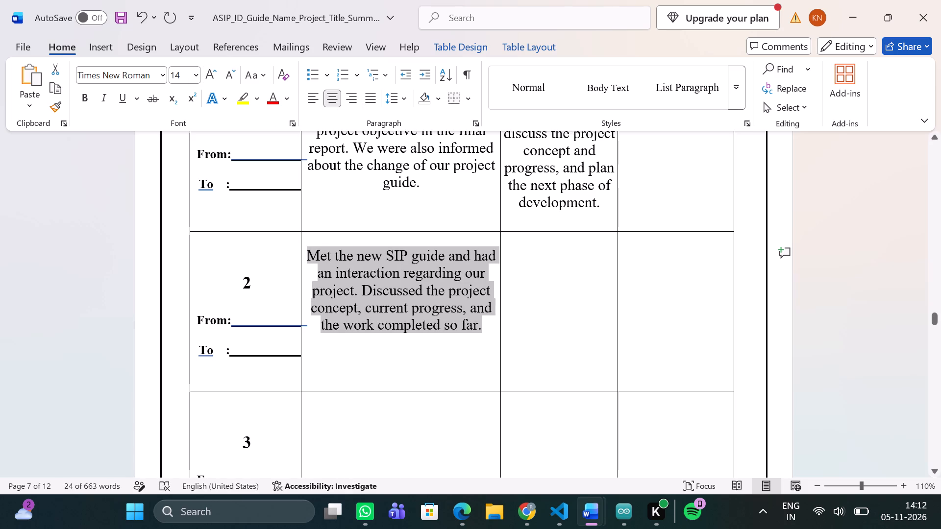
Insert one more blank line above the week 2 activities-carried-out text to move it down in its cell.
scroll(343, 190, up, 1)
click(329, 196)
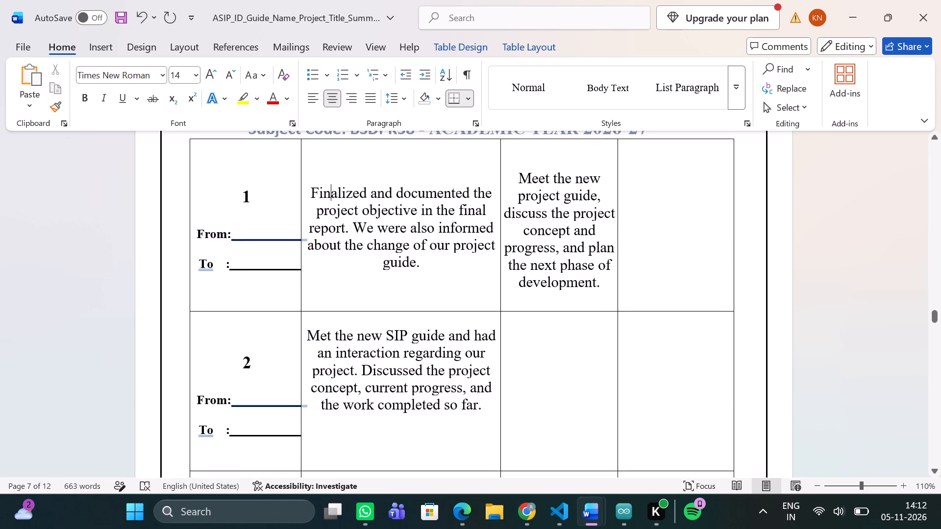
click(308, 331)
key(Return)
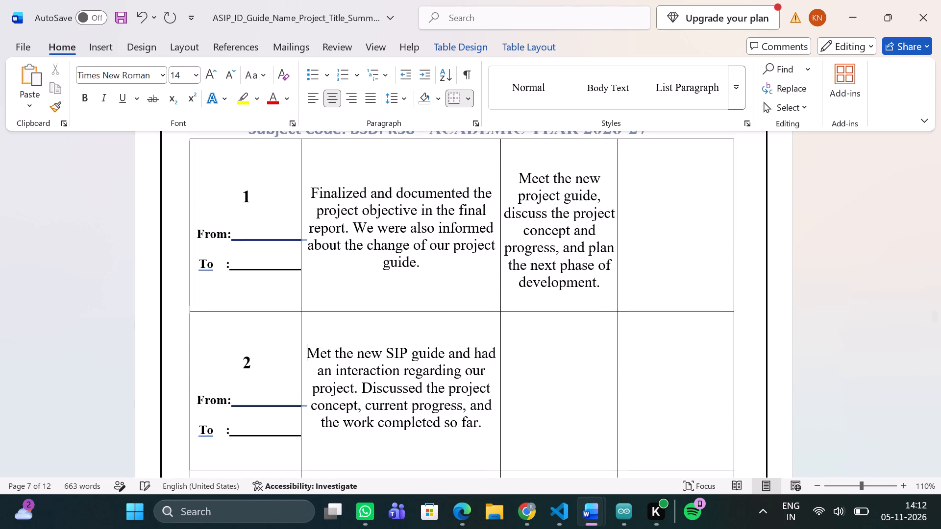
Add two blank lines in week 2's empty Activities planned for next week cell.
click(530, 334)
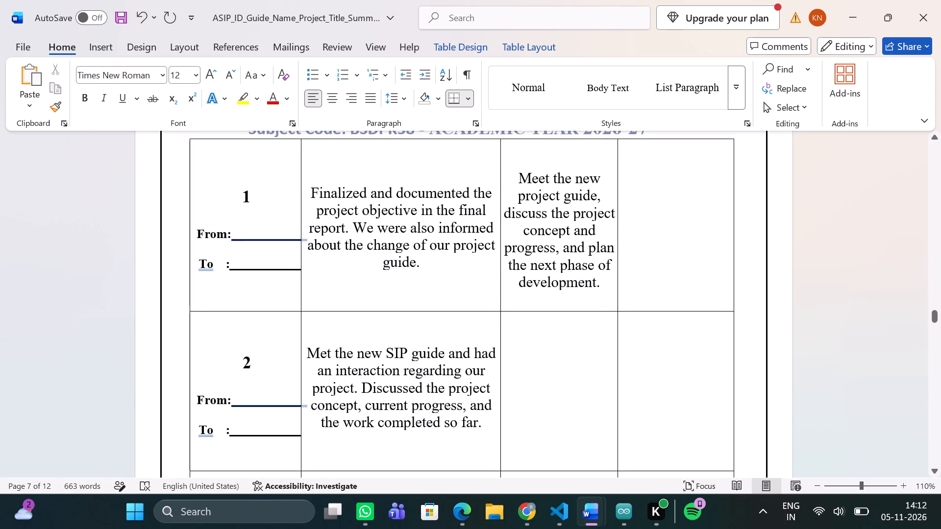
key(Return)
key(Return)
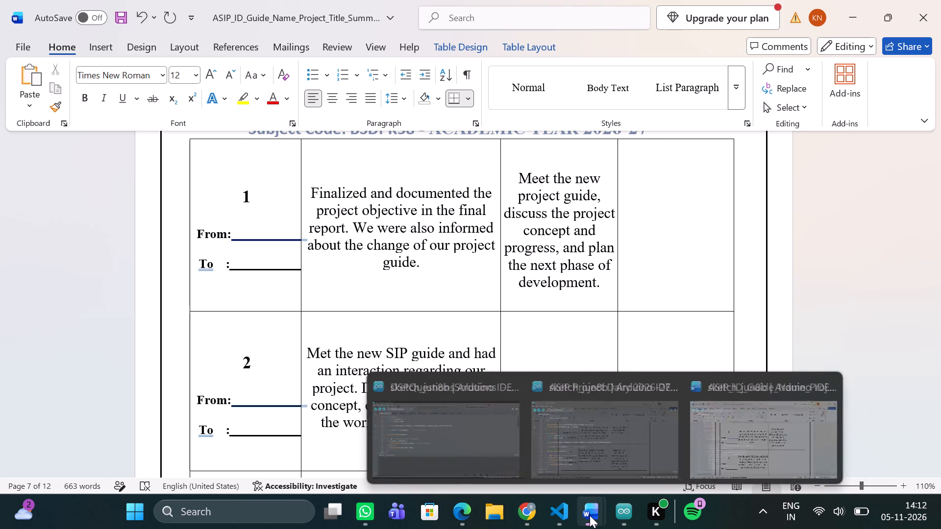
In ASIP Project Dairy 2026-27, copy week 2's planned activities text, "Plan to develop and build the project website.".
click(736, 458)
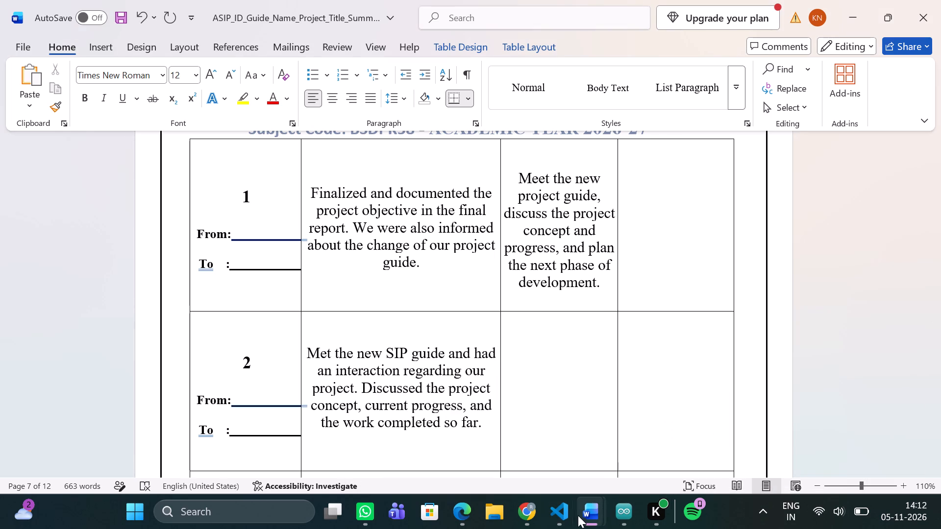
scroll(400, 475, down, 1)
key(alt+Tab)
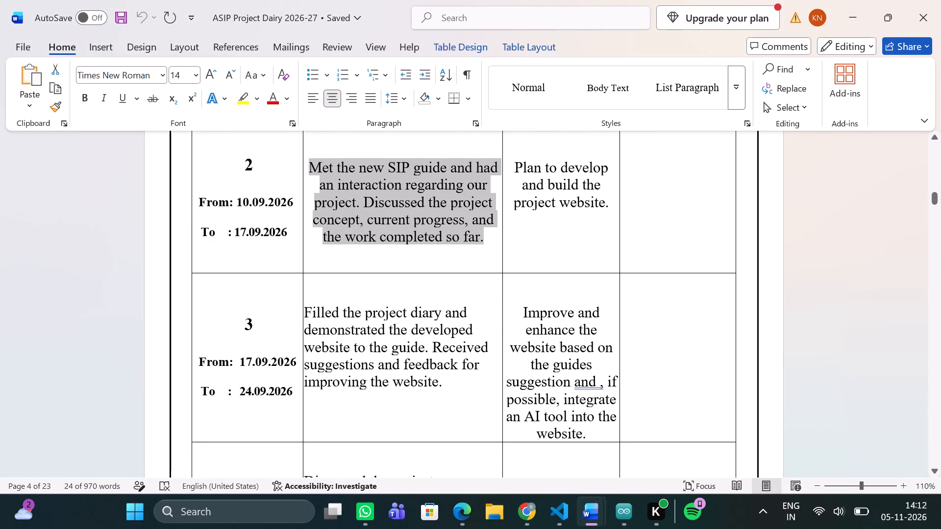
click(517, 174)
key(shift+Down)
key(shift+Down)
key(shift+Down)
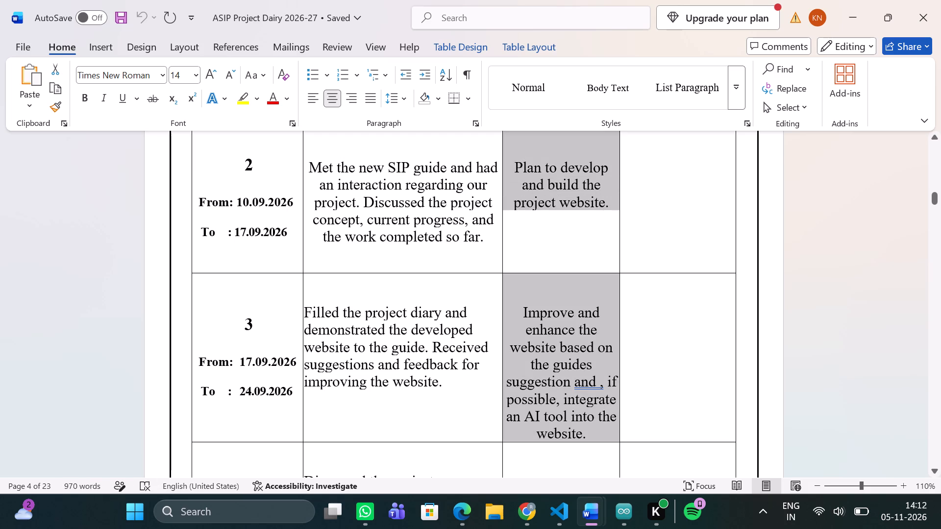
key(shift+Up)
key(shift+Right)
key(shift+Right)
key(shift+Right)
key(shift+Right)
key(shift+Right)
key(shift+Right)
key(shift+Right)
key(shift+Right)
key(shift+Right)
key(shift+Right)
key(shift+Right)
key(shift+Right)
key(shift+Right)
key(shift+Right)
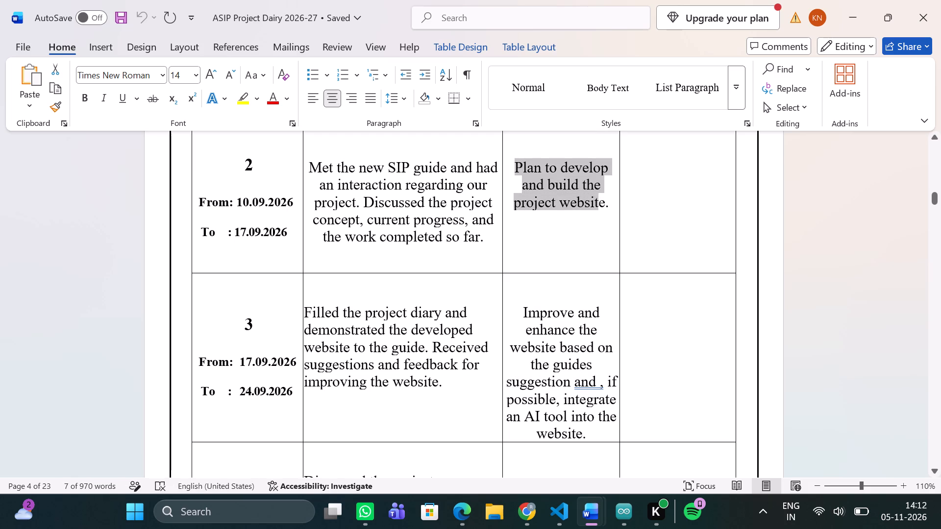
key(shift+Right)
key(shift+Right)
key(ctrl+c)
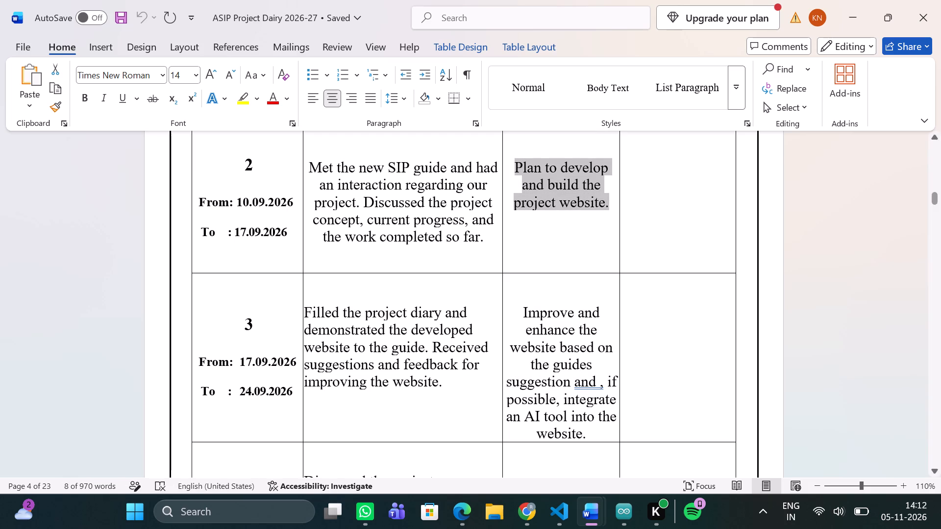
In the ASIP_ID_Guide template, paste the copied plan into week 2's Activities planned for next week cell, below the blank lines.
click(700, 442)
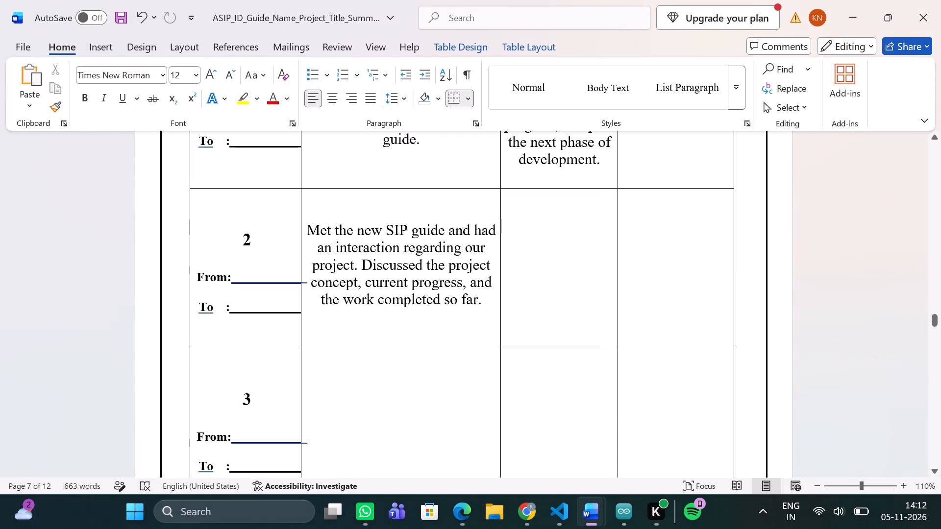
key(ctrl+v)
ctrl+right_click(507, 233)
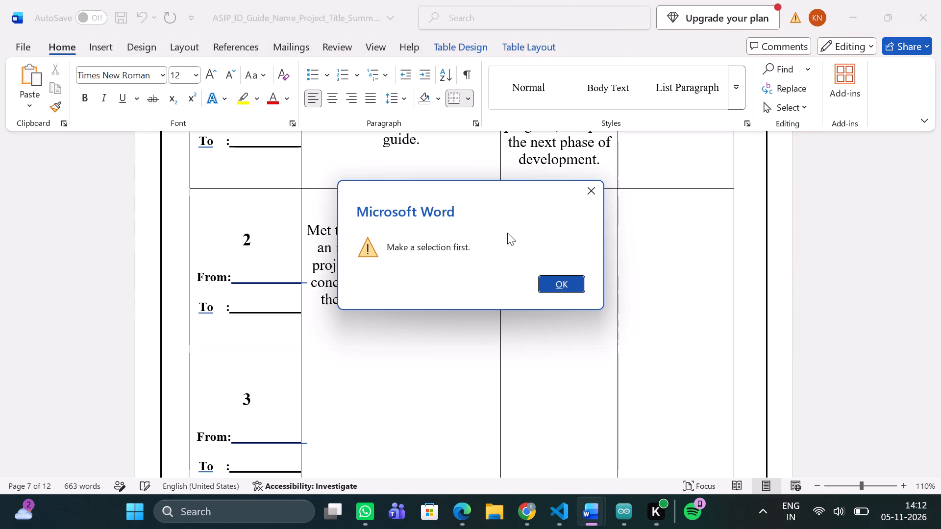
click(572, 280)
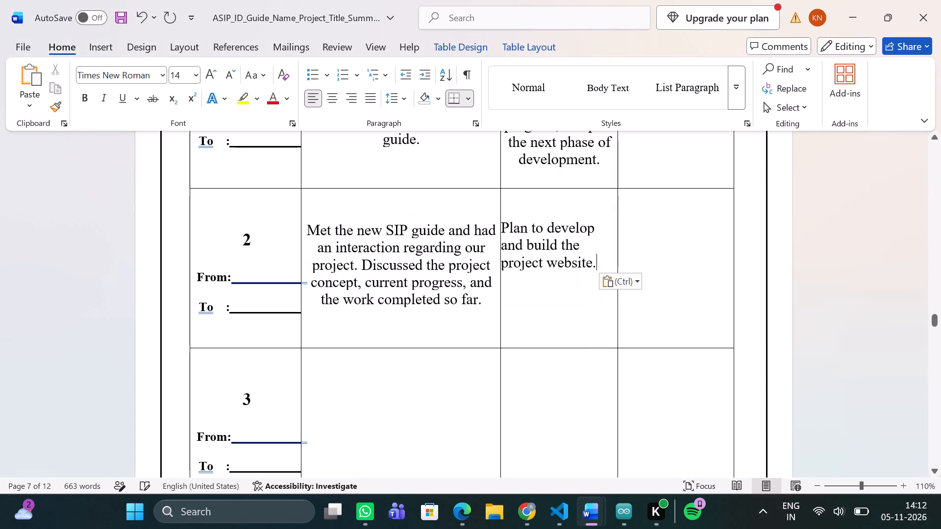
Centre the pasted week 2 planned activities text in its cell.
key(shift+Up)
key(shift+Up)
key(shift+Up)
key(shift+Right)
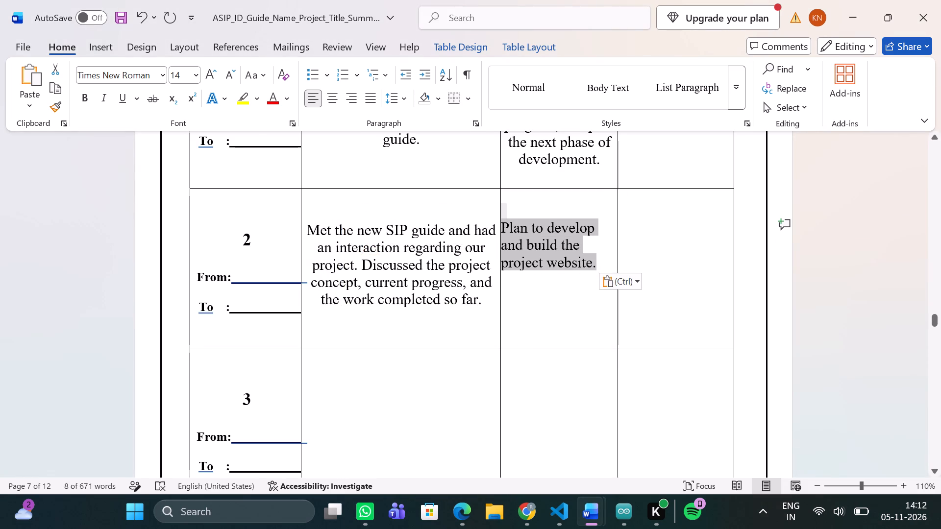
click(333, 94)
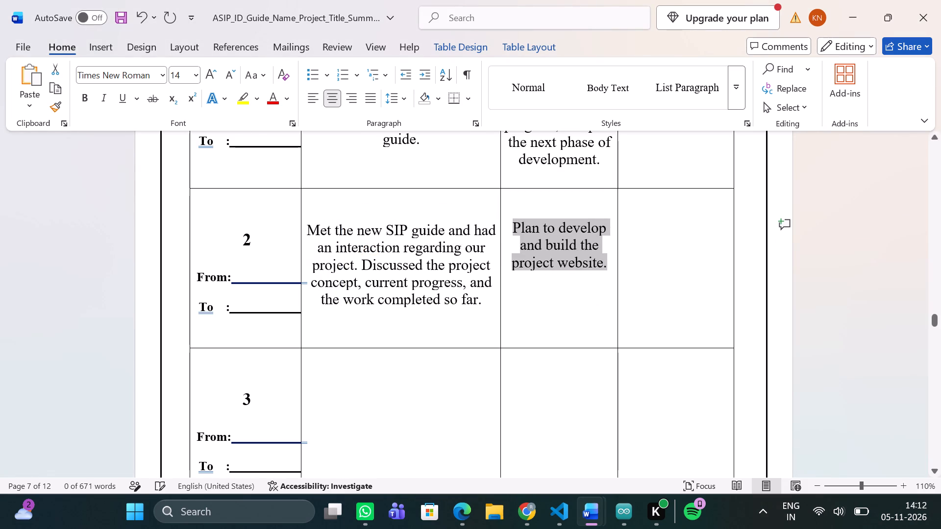
Insert one more blank line above the week 2 planned activities text to move it down in its cell.
click(548, 196)
key(Return)
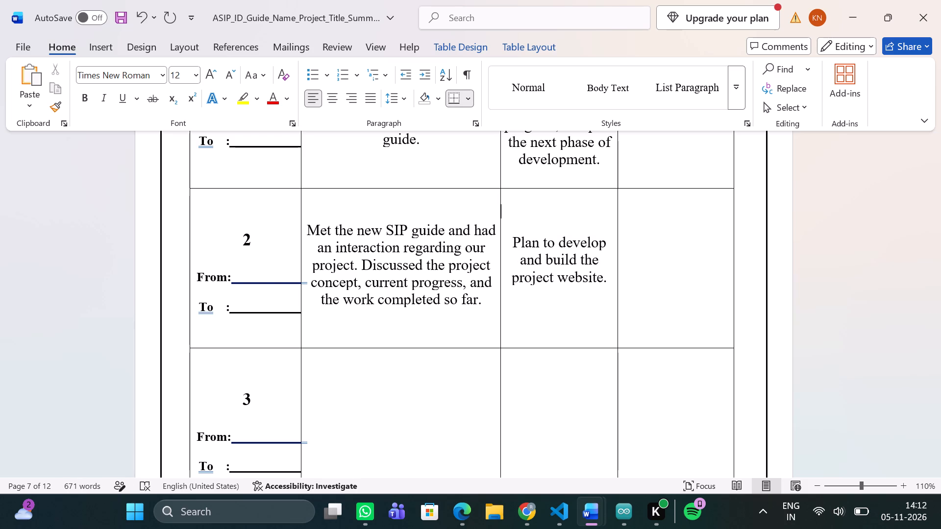
Add two blank lines in week 3's empty Activities carried out cell.
click(351, 407)
scroll(351, 407, down, 1)
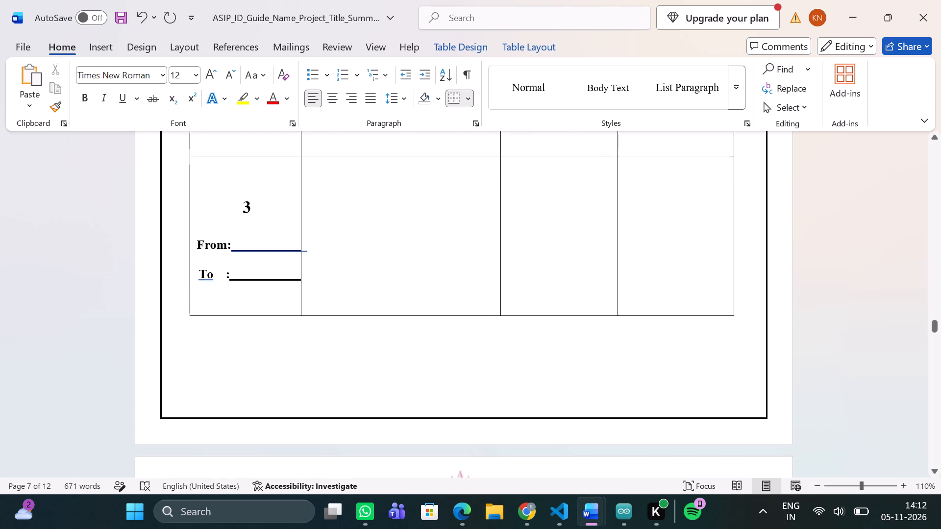
key(Return)
key(Return)
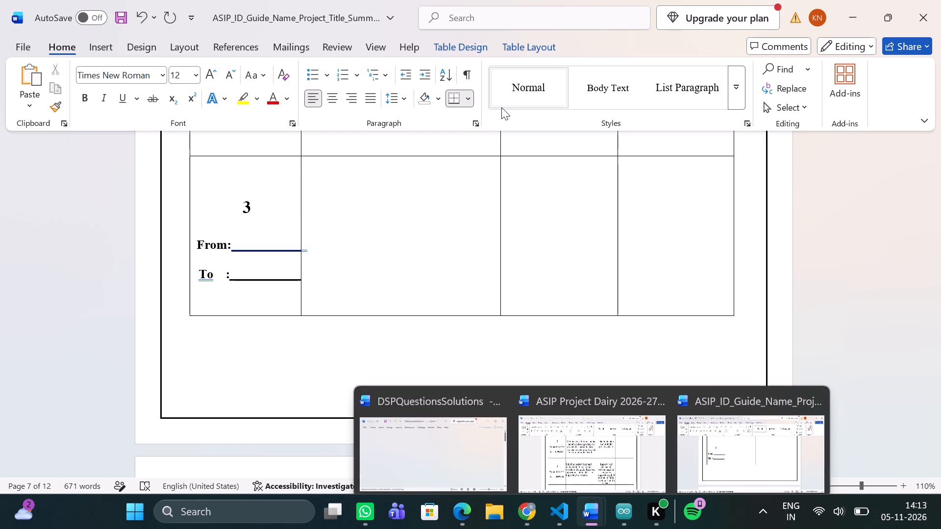
In ASIP Project Dairy 2026-27, copy week 3's whole activities-carried-out text, from "Filled the project diary" to "improving the website.".
key(alt+Tab)
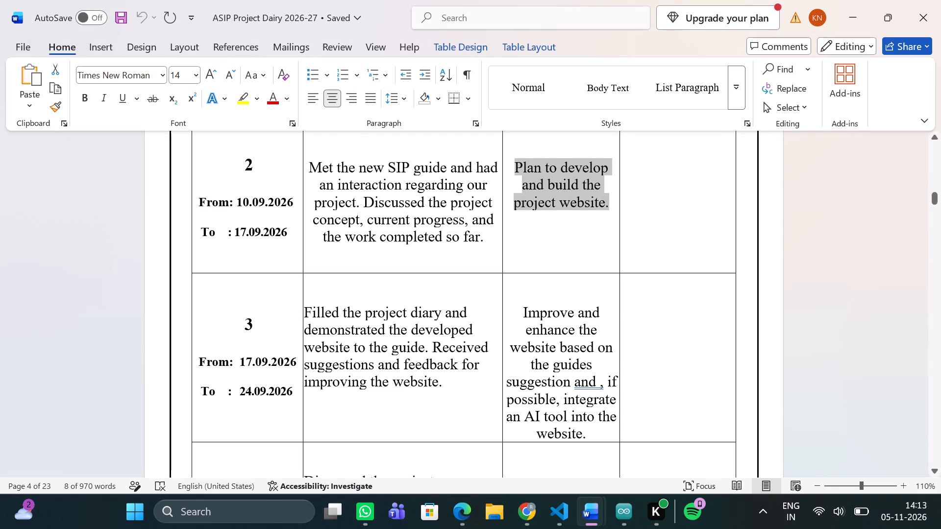
click(308, 312)
key(Left)
key(shift+Down)
key(shift+Down)
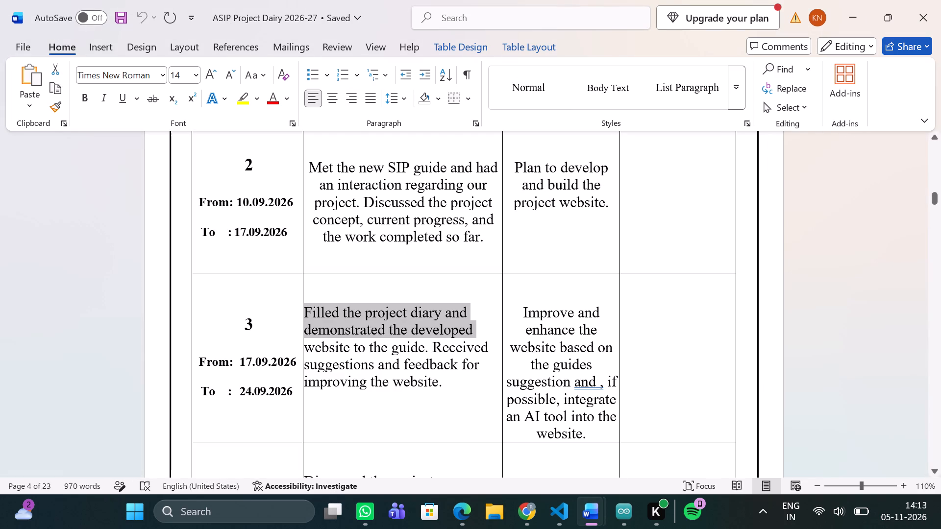
key(shift+Down)
key(shift+Down)
key(shift+Right)
key(shift+Right)
key(shift+Right)
key(shift+Right)
key(shift+Right)
key(shift+Right)
key(shift+Right)
key(shift+Right)
key(shift+Right)
key(shift+Right)
key(shift+Right)
key(shift+Right)
key(shift+Right)
key(shift+Right)
key(shift+Right)
key(shift+Right)
key(shift+Right)
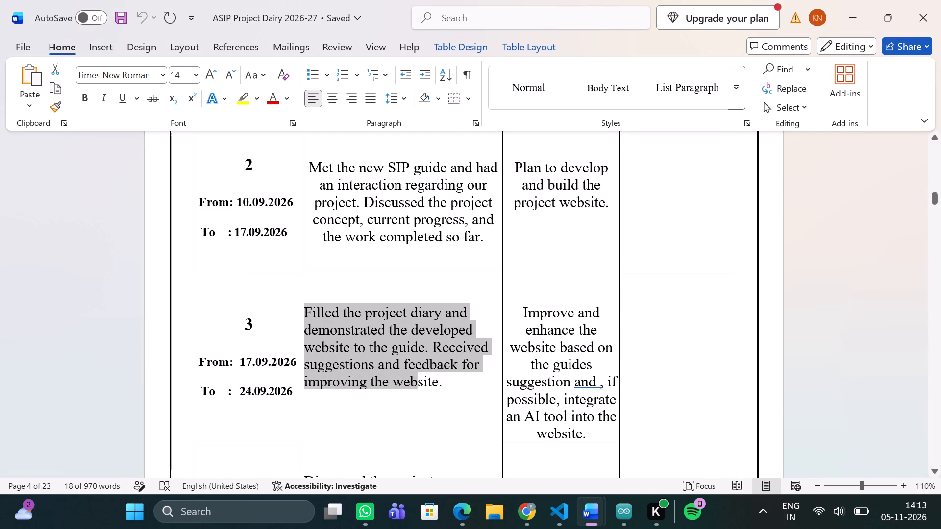
key(shift+Right)
key(shift+Right)
key(shift+Right)
key(shift+Right)
key(shift+Right)
key(ctrl+c)
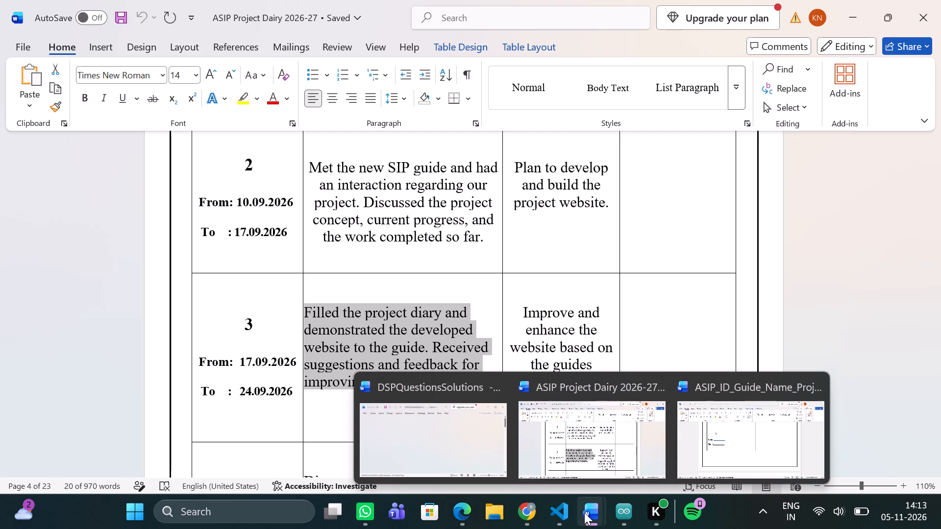
In the ASIP_ID_Guide template, paste the copied activities into week 3's Activities carried out cell after a leading space, below the blank lines.
click(712, 444)
key(space)
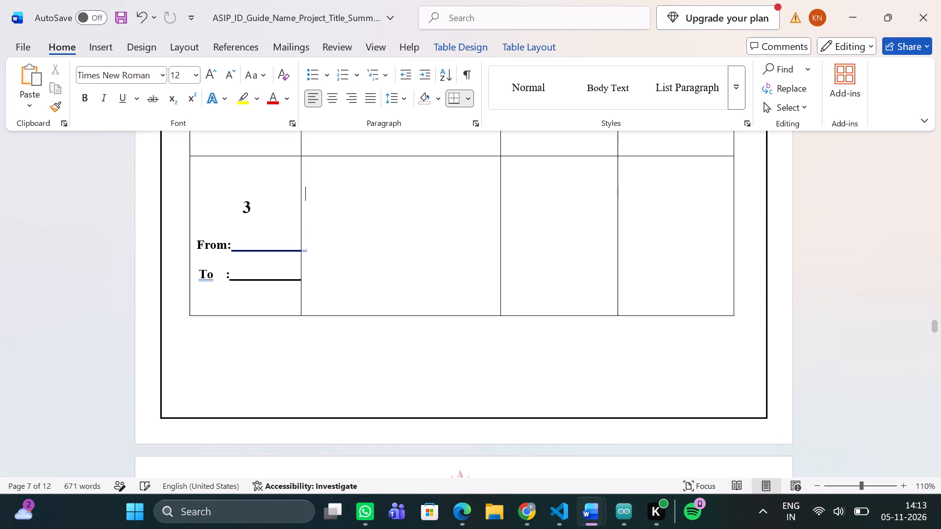
key(ctrl+v)
Centre the whole pasted week 3 activities-carried-out text in its cell.
key(shift+Up)
key(shift+Up)
key(shift+Up)
key(shift+Up)
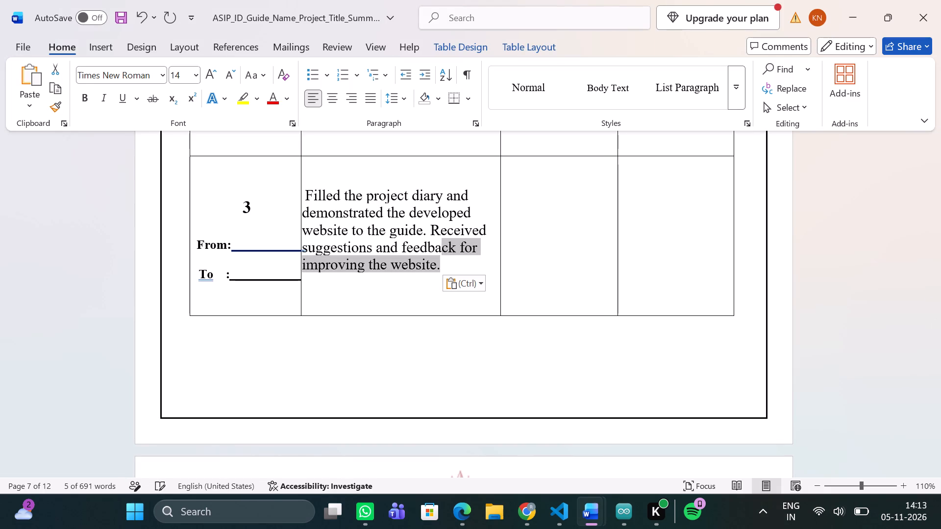
key(shift+Left)
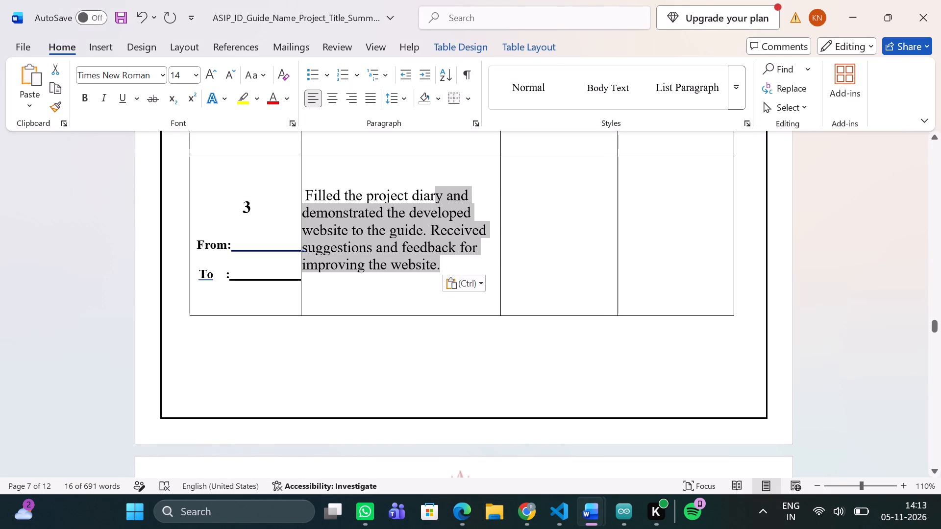
key(shift+Left)
key(shift+Left)
key(shift+Left)
key(shift+Left)
key(shift+Left)
key(shift+Left)
key(shift+Left)
key(shift+Left)
key(shift+Left)
key(shift+Left)
key(shift+Left)
key(shift+Left)
key(shift+Left)
key(shift+Left)
key(shift+Left)
key(shift+Left)
key(shift+Left)
key(shift+Left)
key(shift+Left)
key(shift+Left)
key(shift+Left)
key(shift+Left)
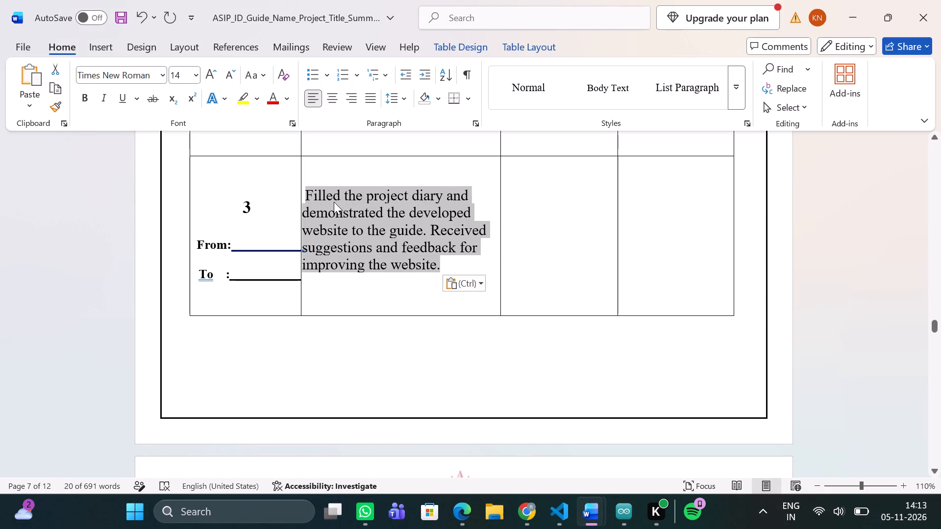
click(325, 99)
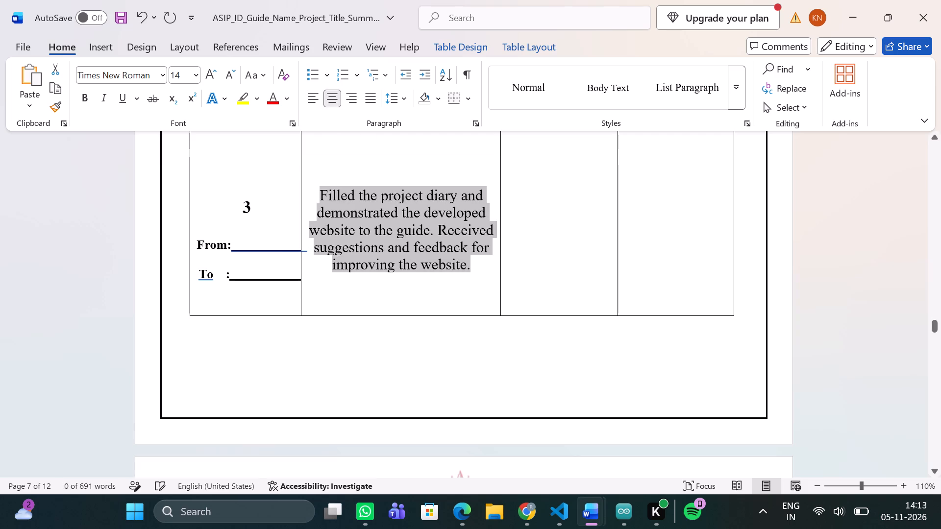
In ASIP Project Dairy 2026-27, copy week 3's whole planned activities text, from "Improve and enhance" to "into the website.".
click(547, 194)
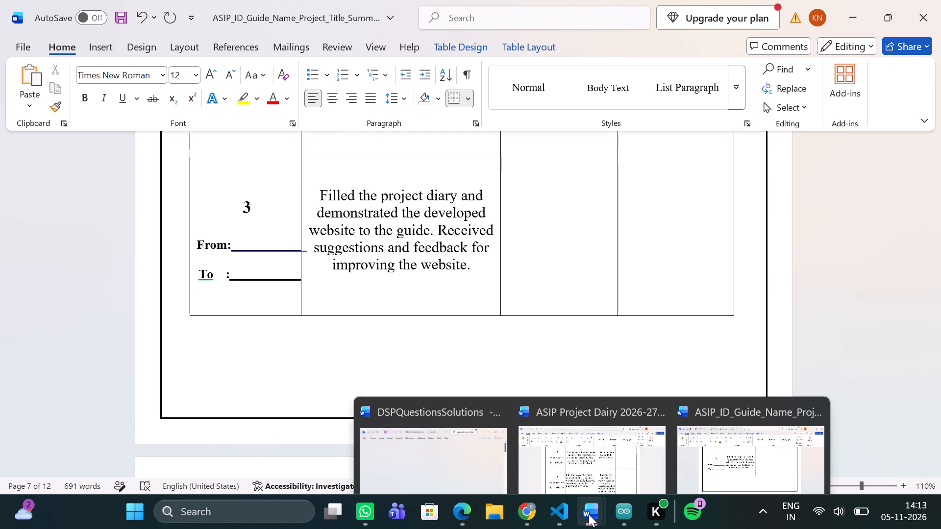
click(527, 445)
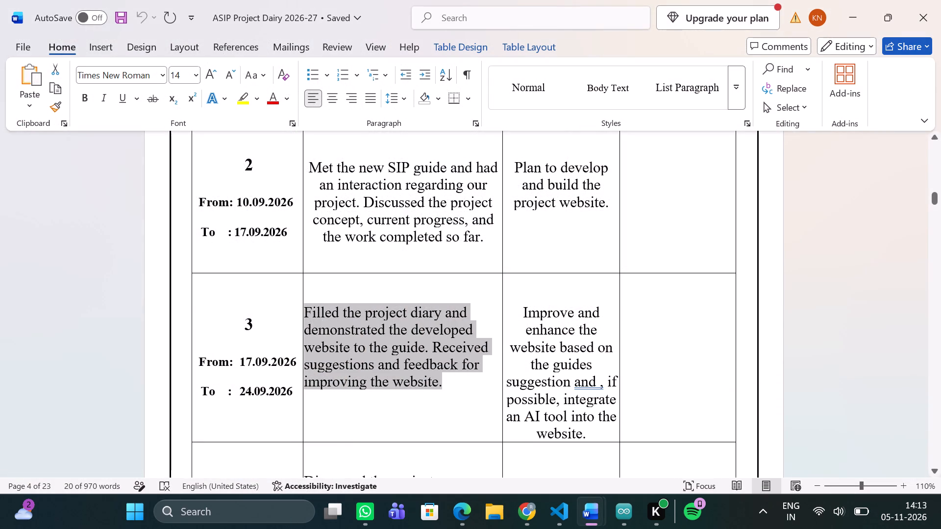
click(527, 317)
key(Left)
key(shift+Down)
key(shift+Down)
key(shift+Down)
key(shift+Down)
key(shift+Down)
key(shift+Down)
key(shift+Down)
key(shift+Down)
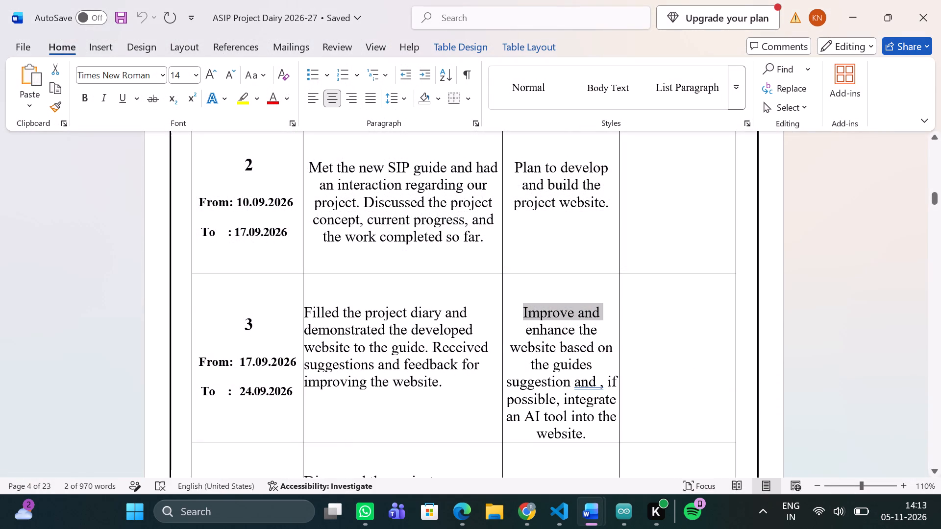
key(shift+Up)
key(shift+Right)
key(shift+Right)
key(shift+Right)
key(shift+Right)
key(shift+Right)
key(shift+Right)
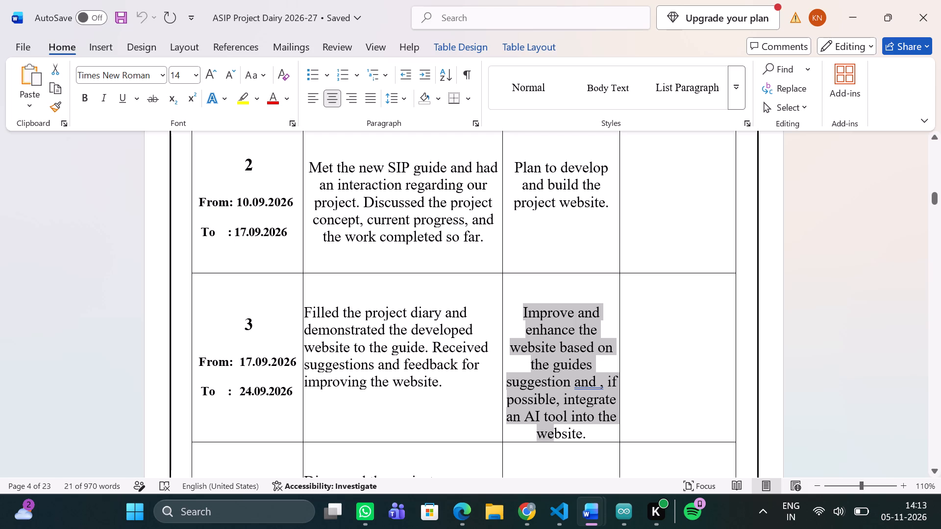
key(shift+Right)
key(shift+Right)
key(ctrl+c)
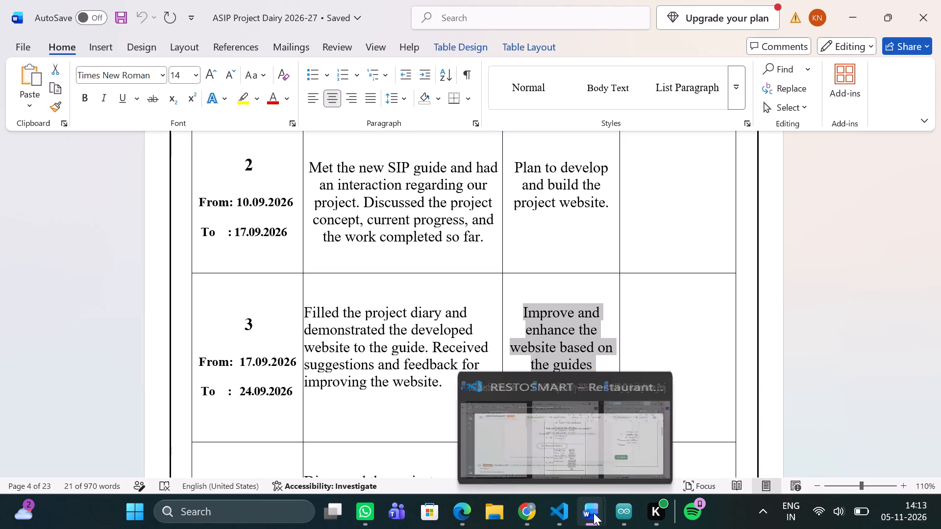
In the ASIP_ID_Guide template, add two blank lines in week 3's Activities planned for next week cell and paste the copied plan below them.
key(alt+Tab)
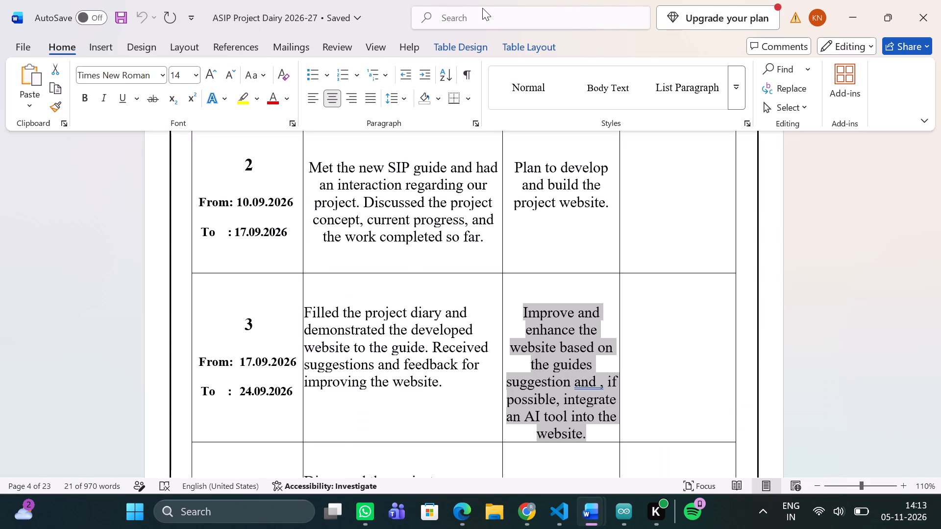
key(Return)
key(Return)
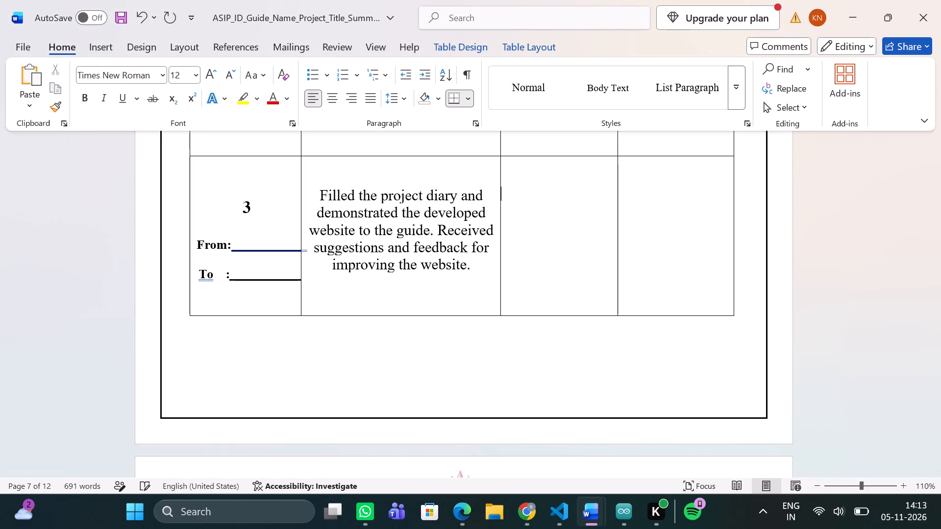
key(ctrl+v)
Centre the whole pasted week 3 planned activities text in its cell.
key(shift+Up)
key(shift+Up)
key(shift+Up)
key(shift+Up)
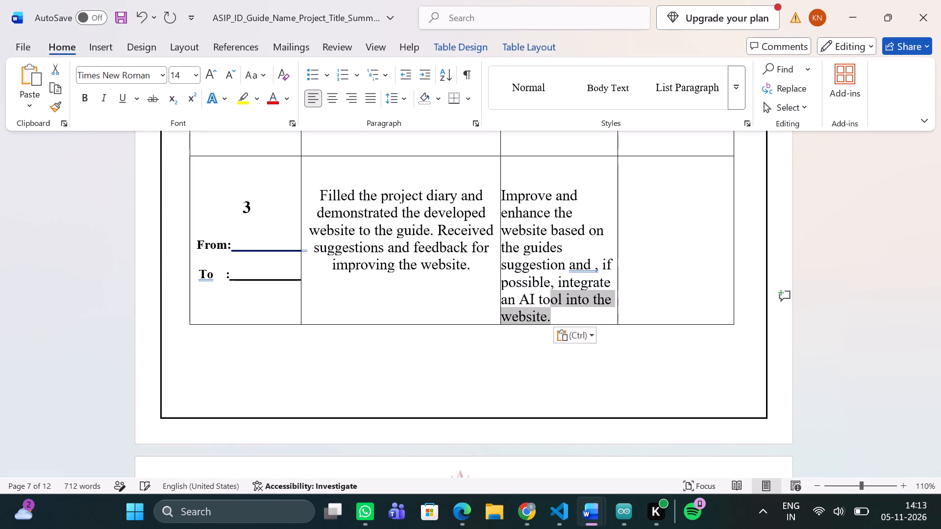
key(shift+Up)
key(shift+Up)
key(shift+Up)
key(shift+Left)
key(shift+Left)
key(shift+Left)
key(shift+Left)
key(shift+Left)
key(shift+Left)
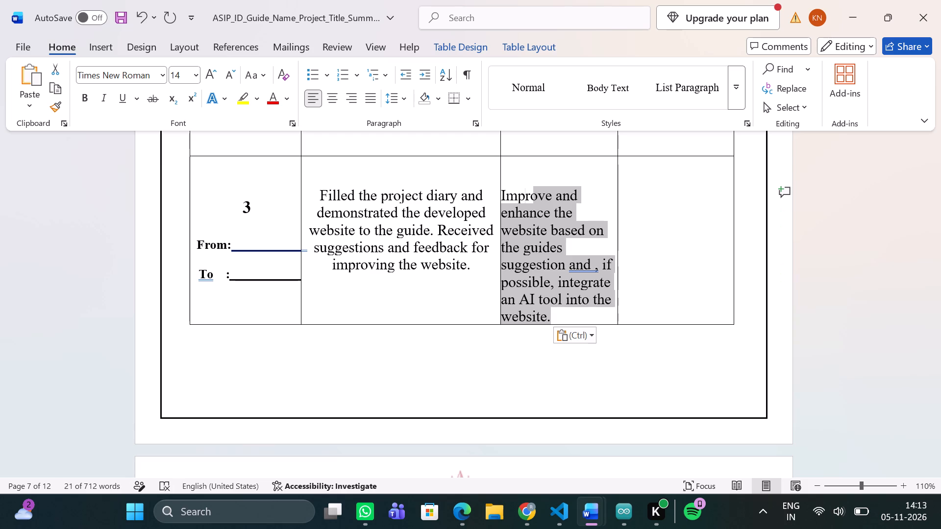
key(shift+Left)
click(336, 106)
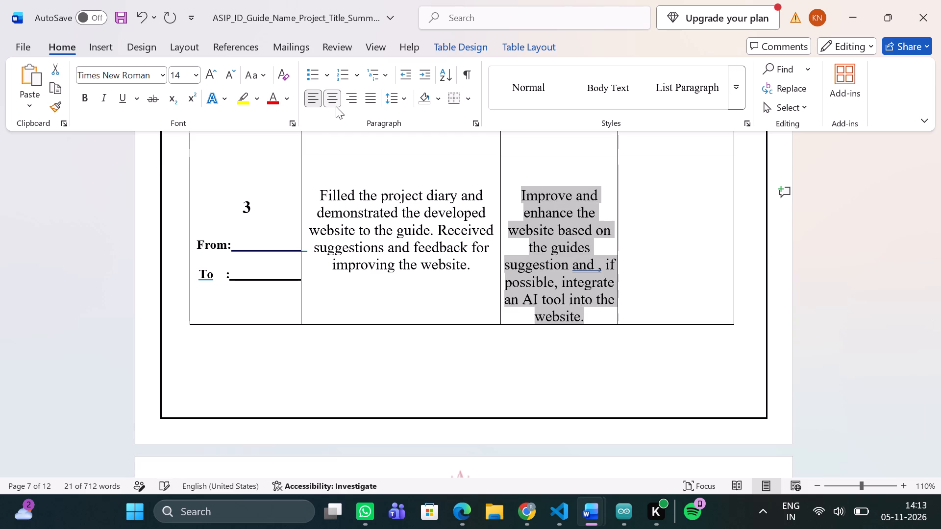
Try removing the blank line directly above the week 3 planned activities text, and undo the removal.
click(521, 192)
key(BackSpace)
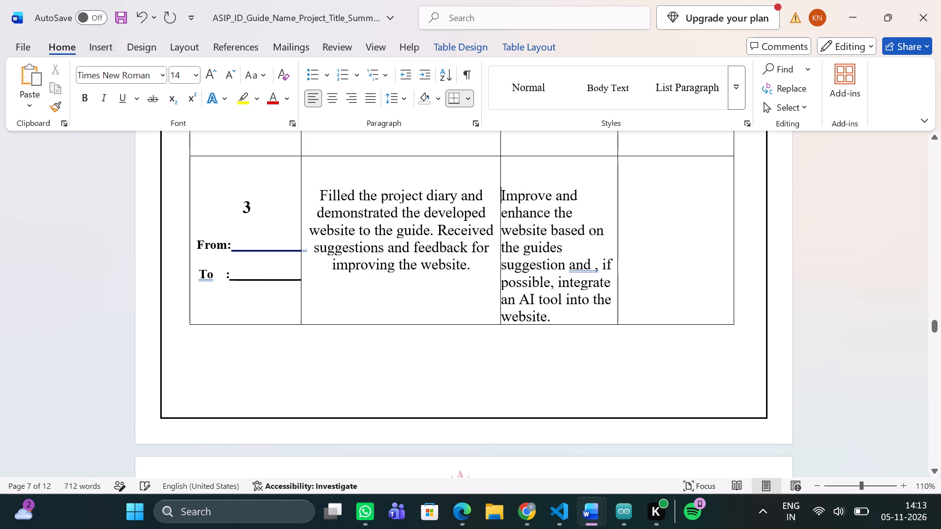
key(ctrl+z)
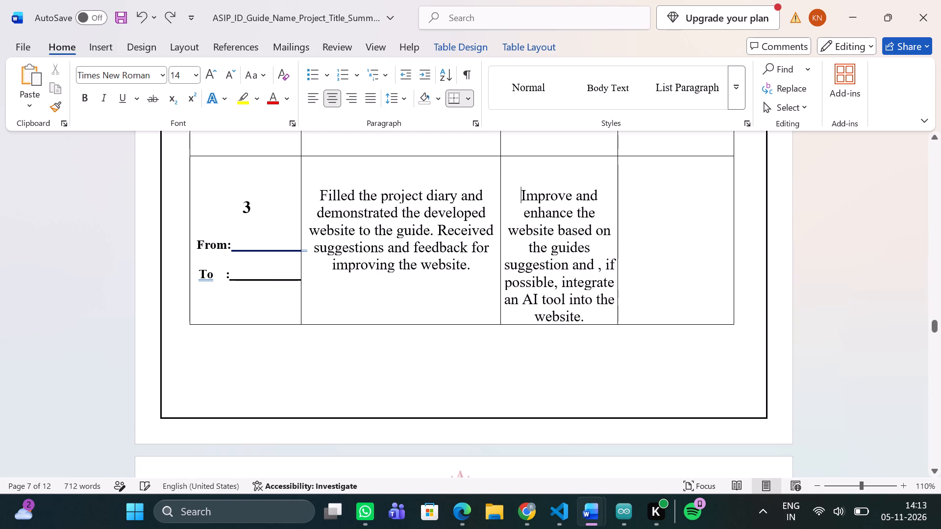
Remove one blank line from the top of week 3's Activities planned for next week cell.
click(549, 172)
key(BackSpace)
scroll(420, 298, up, 1)
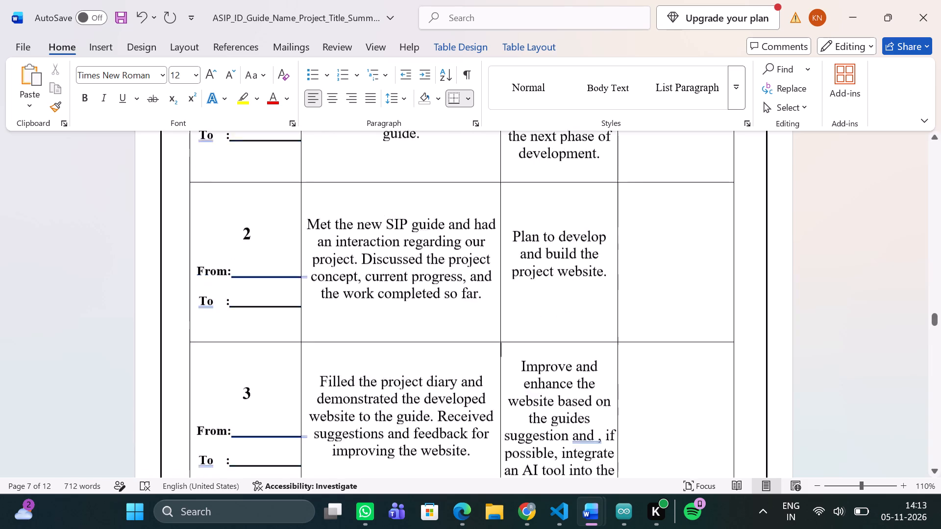
Place the insertion point in week 4's empty activities cell, and copy week 4's whole activities carried out text from ASIP Project Dairy 2026-27.
scroll(420, 298, down, 3)
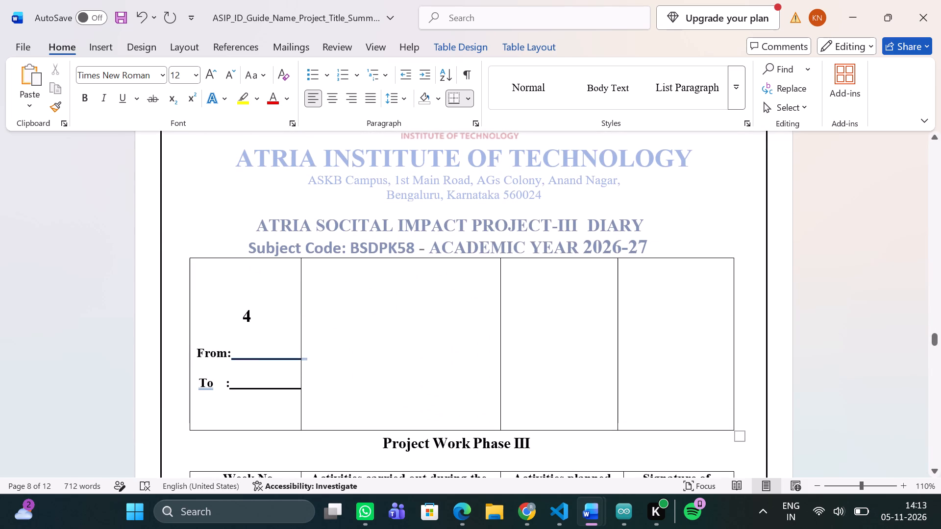
click(377, 283)
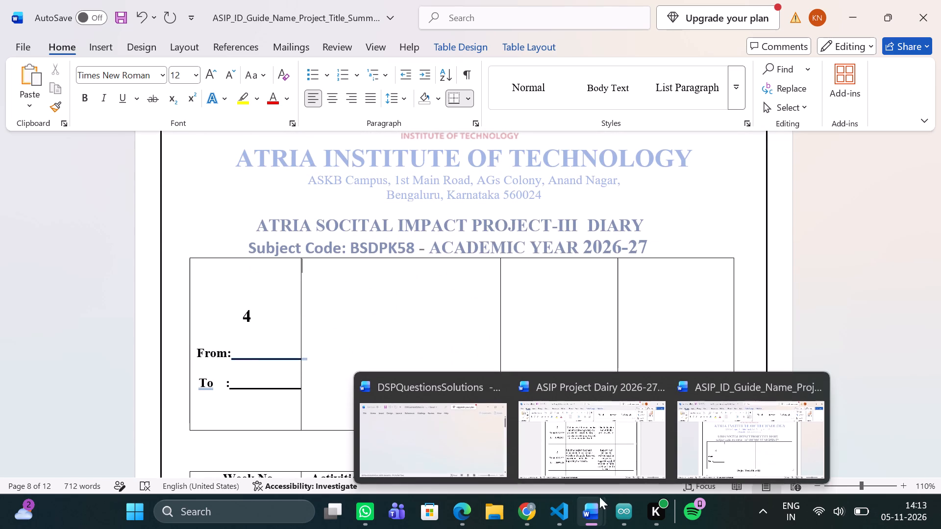
click(636, 454)
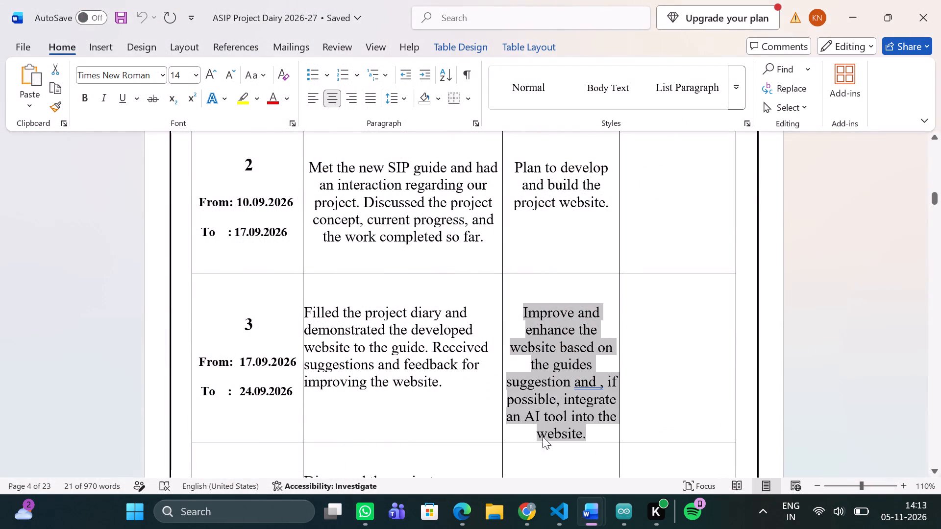
scroll(494, 413, down, 2)
scroll(325, 158, up, 1)
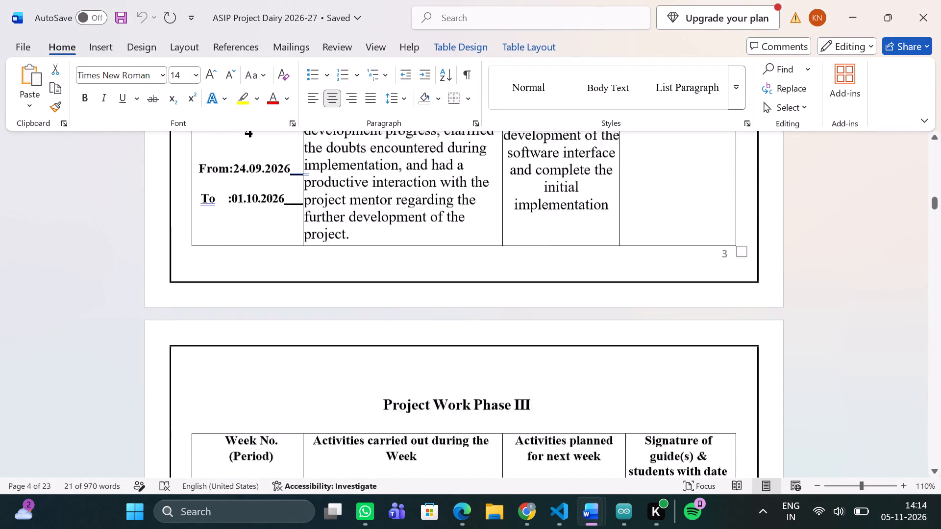
scroll(325, 158, up, 1)
click(304, 197)
key(shift+Down)
key(shift+Down)
key(shift+Down)
key(shift+Down)
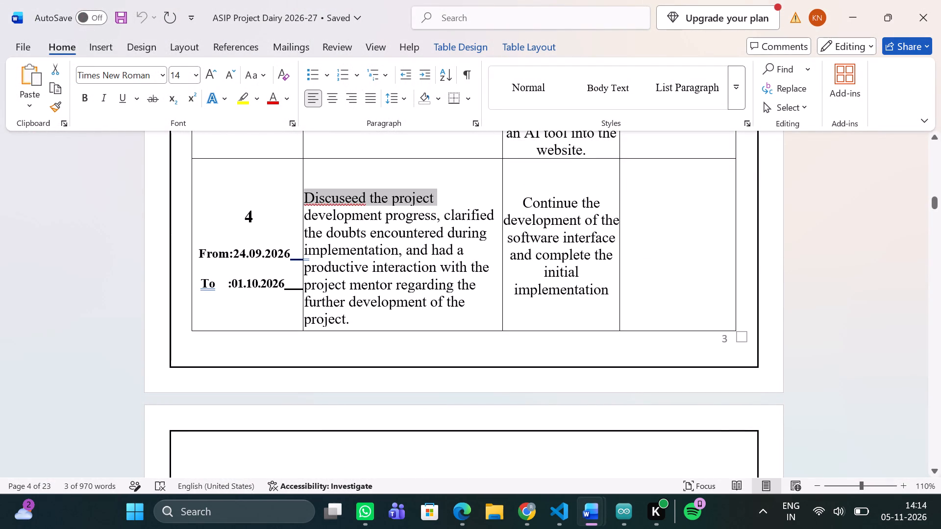
key(shift+Down)
key(shift+Down)
key(shift+Down)
key(shift+Down)
key(shift+Up)
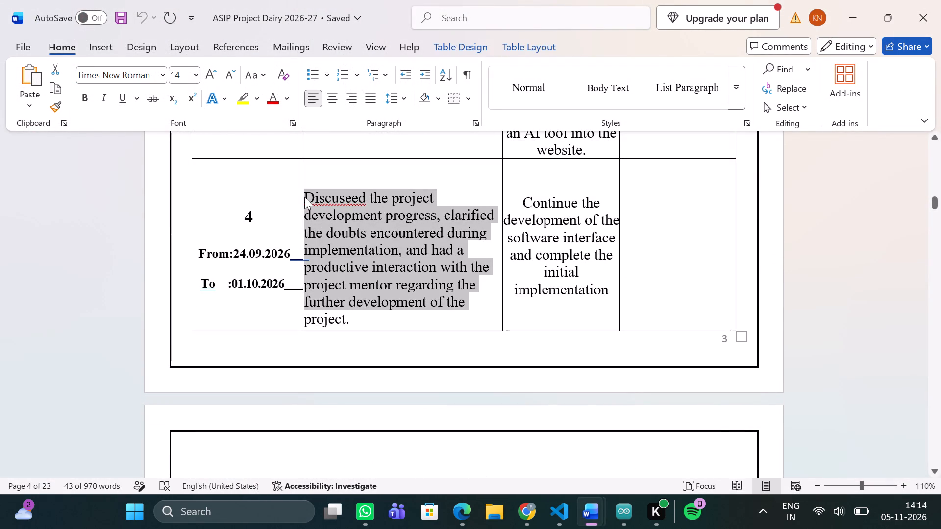
key(shift+Right)
key(shift+Right)
key(shift+Right)
key(shift+Right)
key(shift+Right)
key(shift+Right)
key(shift+Right)
key(shift+Right)
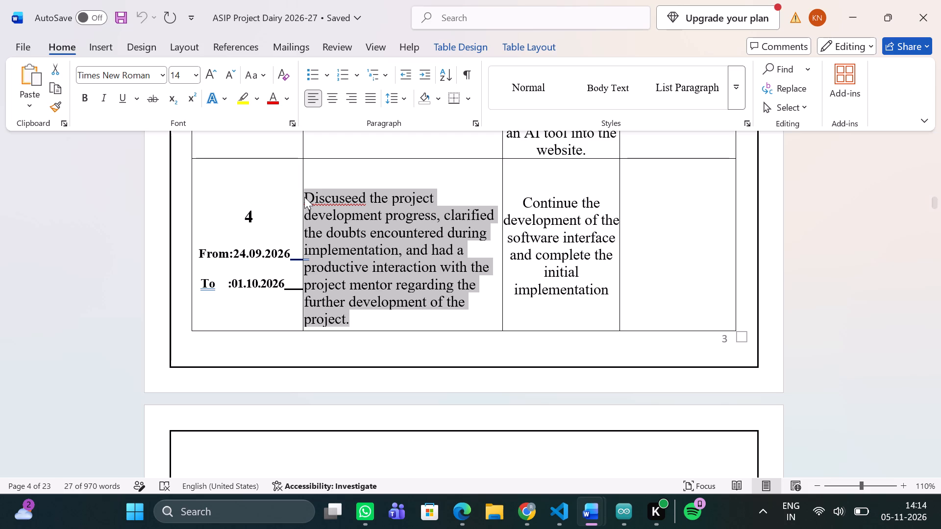
key(ctrl+c)
In the ASIP_ID_Guide template, add a blank line in week 4's activities carried out cell and paste the copied text below it.
key(alt+Tab)
key(Return)
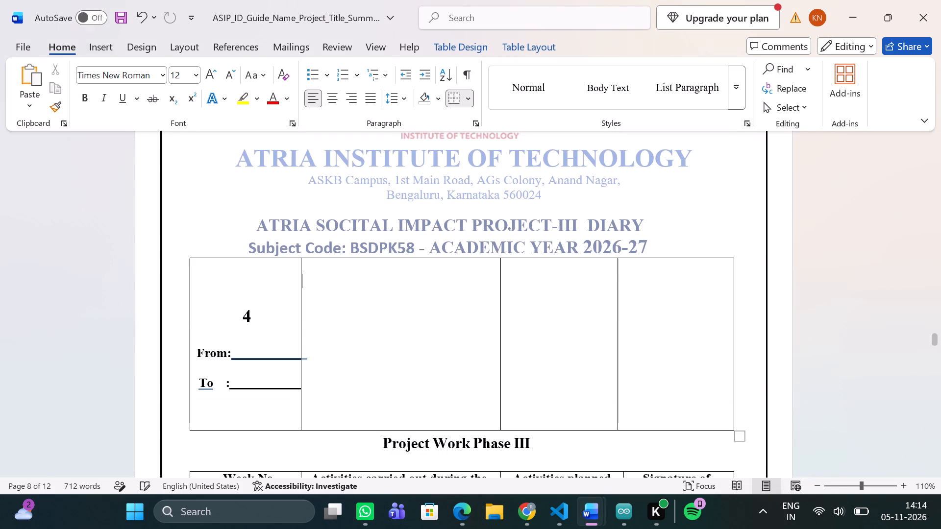
key(ctrl+v)
Centre the whole pasted week 4 activities carried out text in its cell.
key(shift+Up)
key(shift+Up)
key(shift+Up)
key(shift+Up)
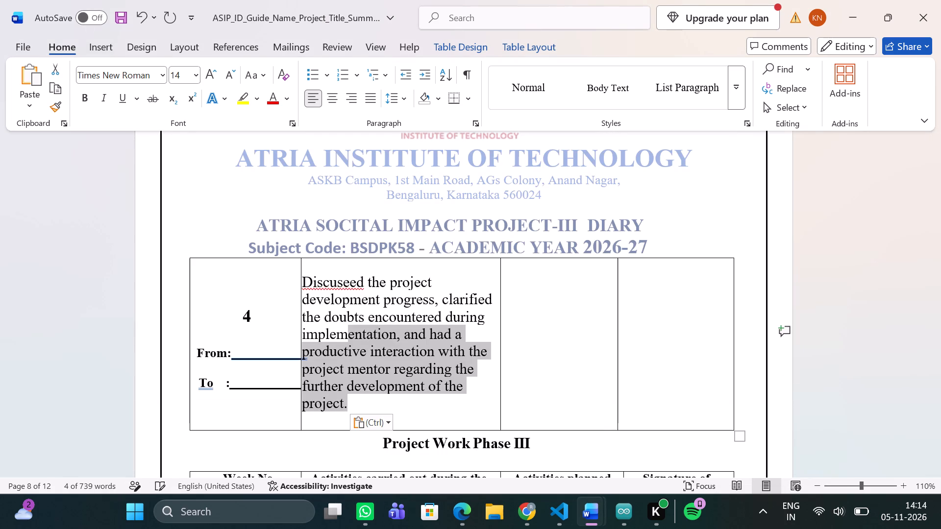
key(shift+Up)
key(shift+Up)
key(shift+Up)
key(shift+Left)
key(shift+Left)
key(shift+Left)
key(shift+Left)
key(shift+Left)
key(shift+Left)
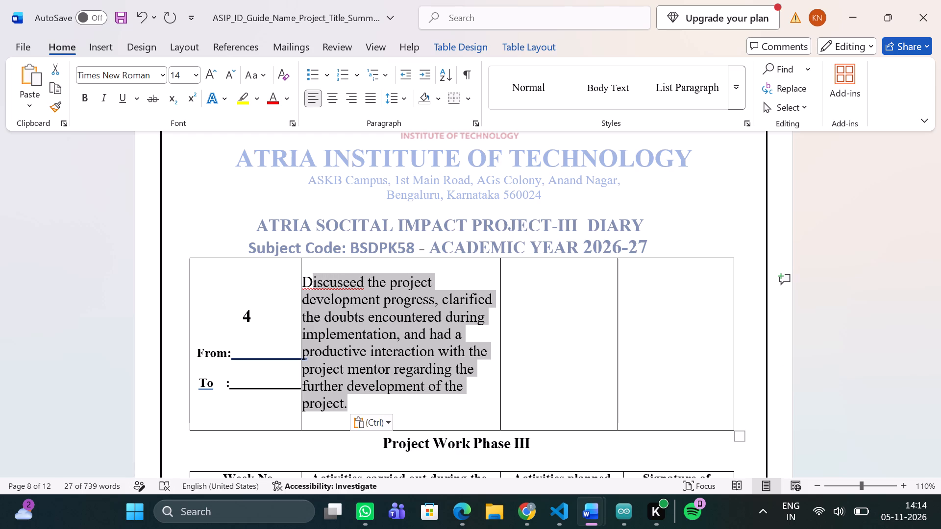
key(shift+Left)
click(338, 91)
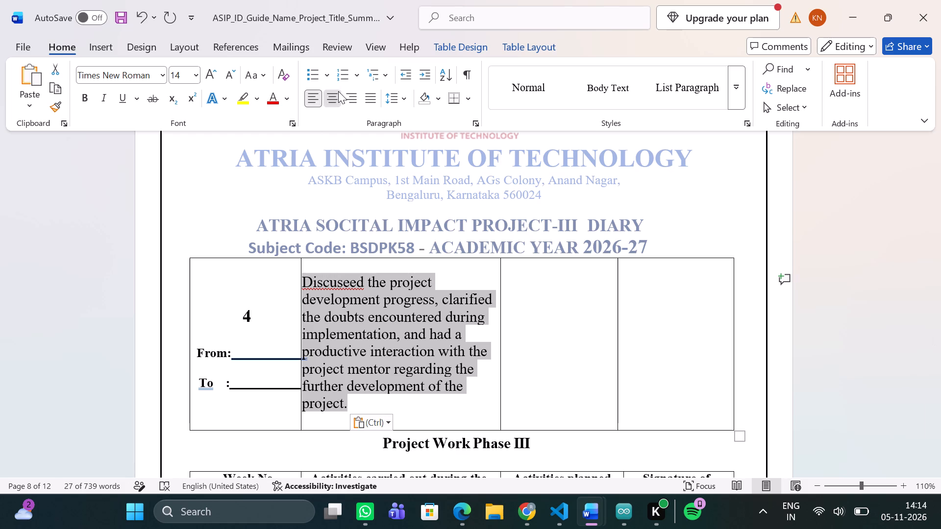
Place the insertion point in week 4's planned activities cell, and copy the week 4 plan, "Continue the" to "initial implementation", from ASIP Project Dairy 2026-27.
click(567, 318)
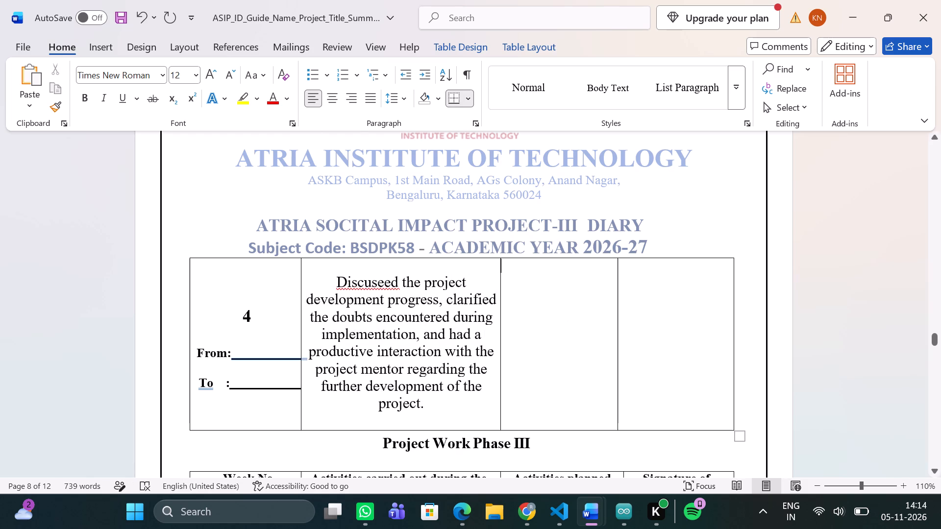
key(alt+Tab)
click(525, 198)
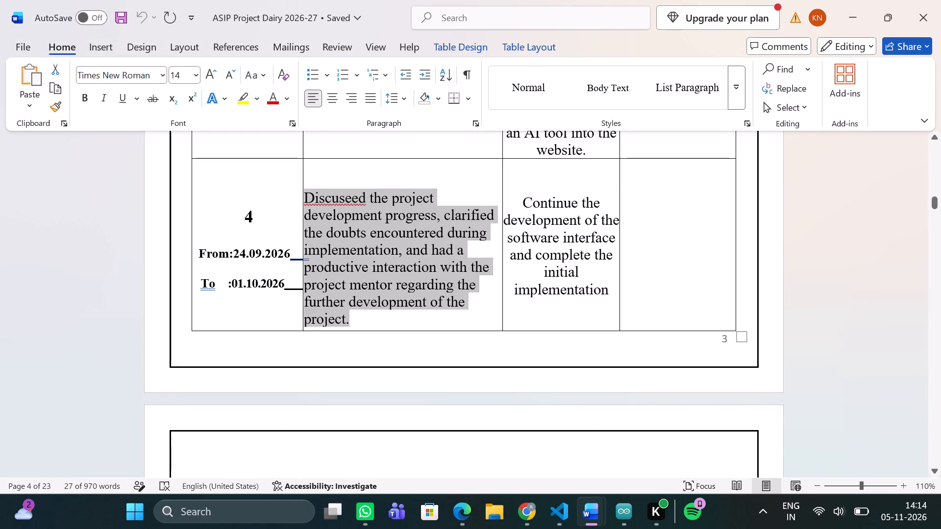
key(shift+Down)
key(shift+Down)
key(shift+Down)
key(shift+Down)
key(shift+Down)
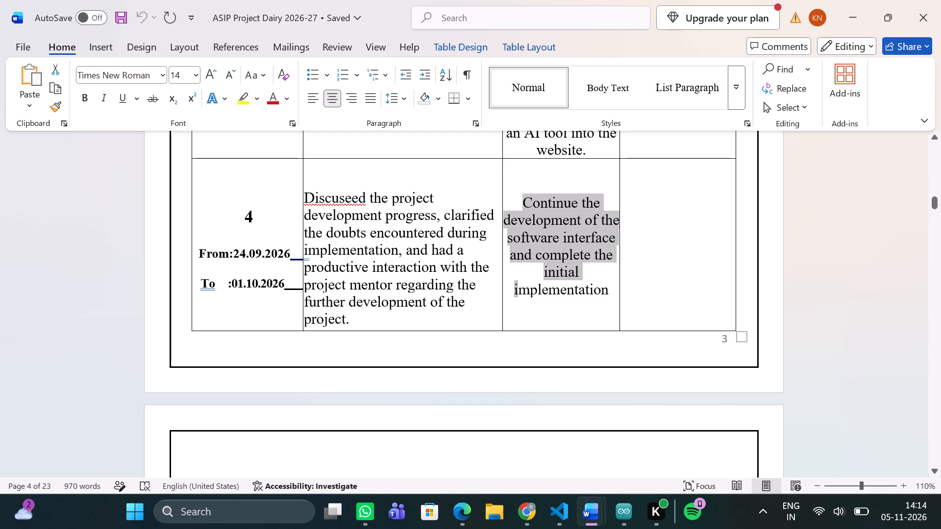
key(shift+Right)
key(shift+Right)
key(shift+Right)
key(shift+Right)
key(shift+Right)
key(shift+Right)
key(shift+Right)
key(shift+Right)
key(shift+Right)
key(shift+Right)
key(shift+Right)
key(shift+Right)
key(shift+Right)
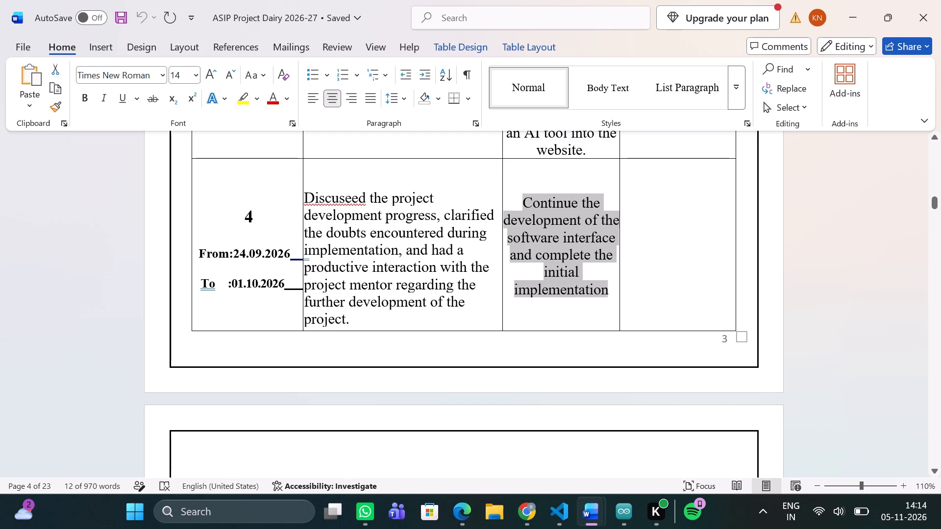
key(ctrl+c)
In the ASIP_ID_Guide template, add a blank line in week 4's planned activities cell and paste the copied plan below it.
key(alt+Tab)
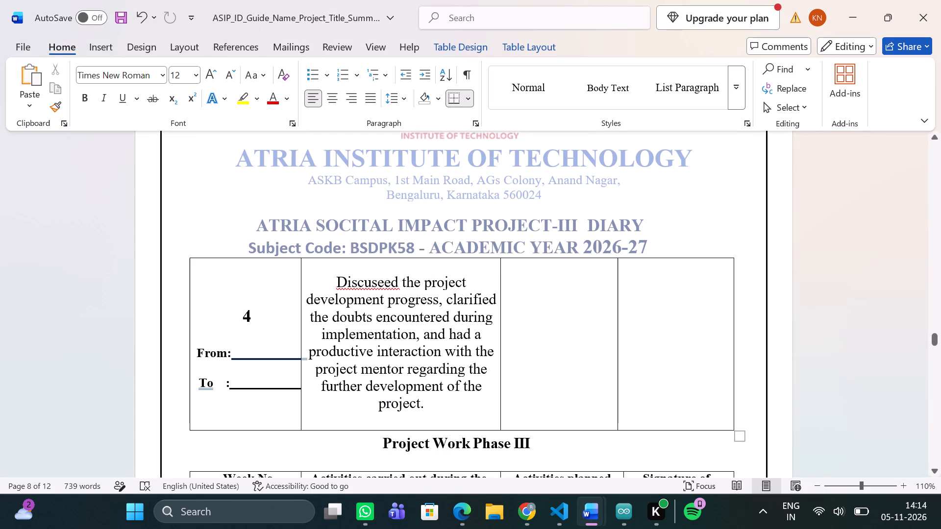
key(Return)
key(ctrl+v)
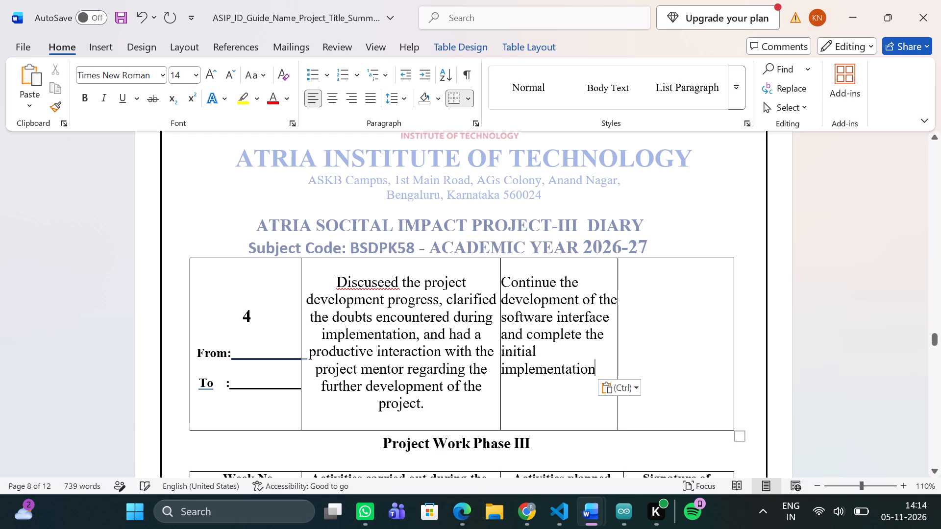
Centre the whole pasted week 4 planned activities text in its cell.
key(shift+Up)
key(shift+Up)
key(shift+Up)
key(shift+Up)
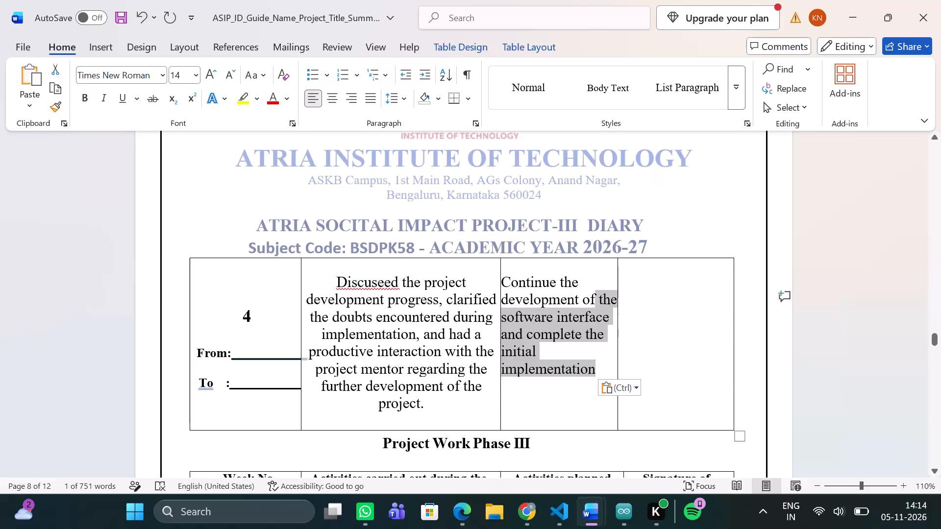
key(shift+Up)
key(shift+Up)
key(shift+Right)
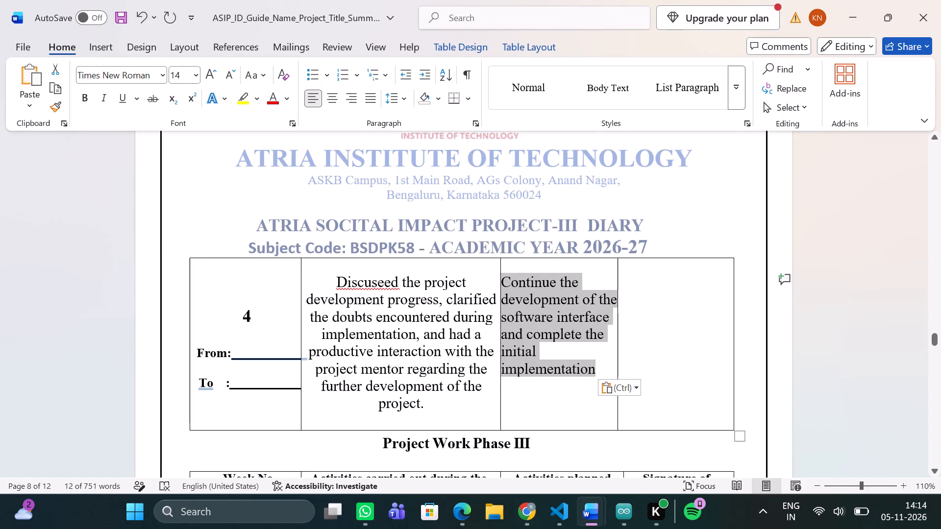
click(331, 92)
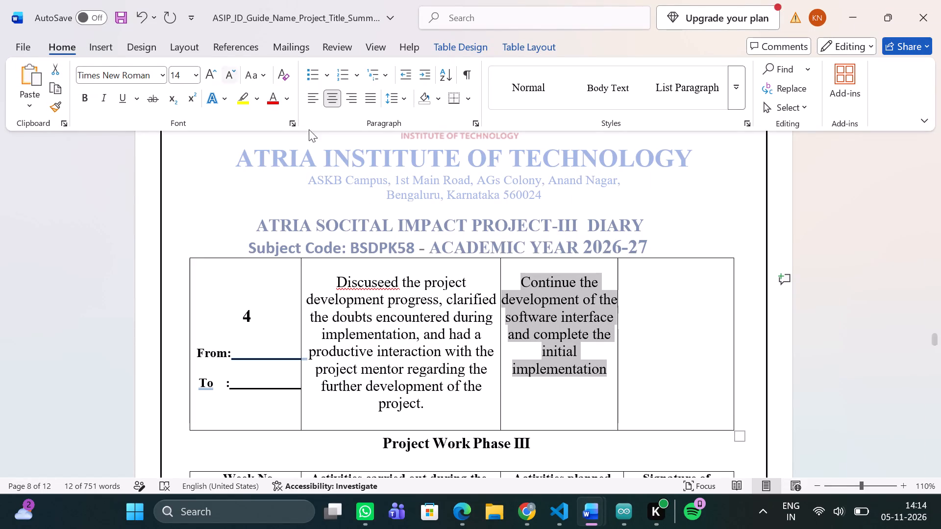
Add one more blank line above the week 4 planned activities text.
click(537, 264)
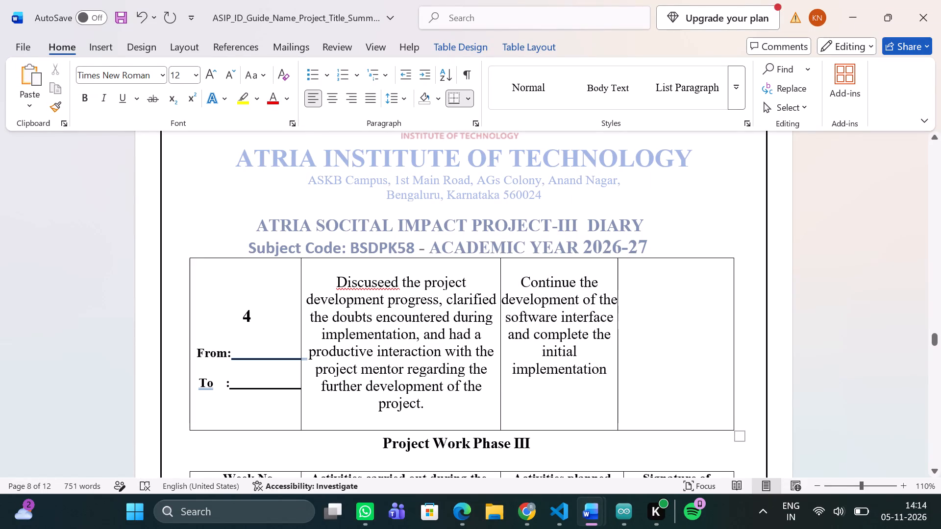
key(Return)
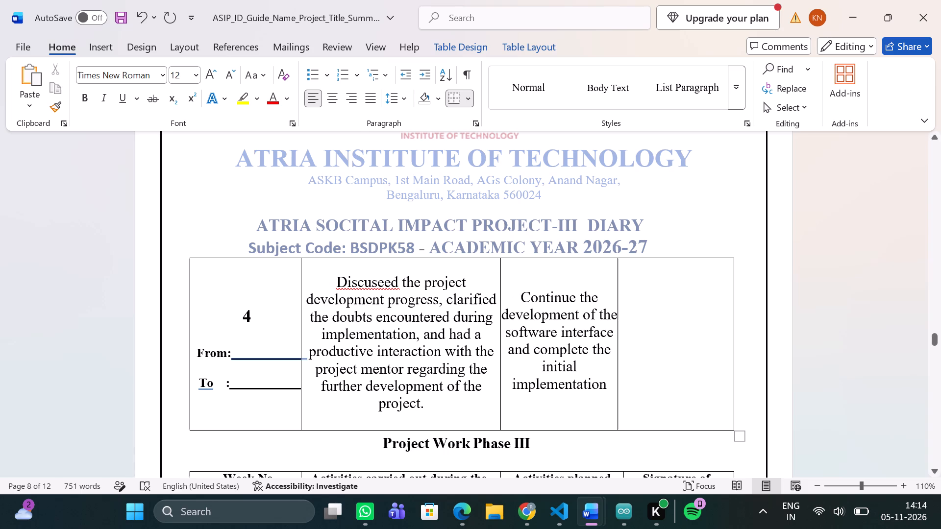
Correct the misspelled first word of week 4's activities carried out text to "Discussed".
click(383, 285)
key(BackSpace)
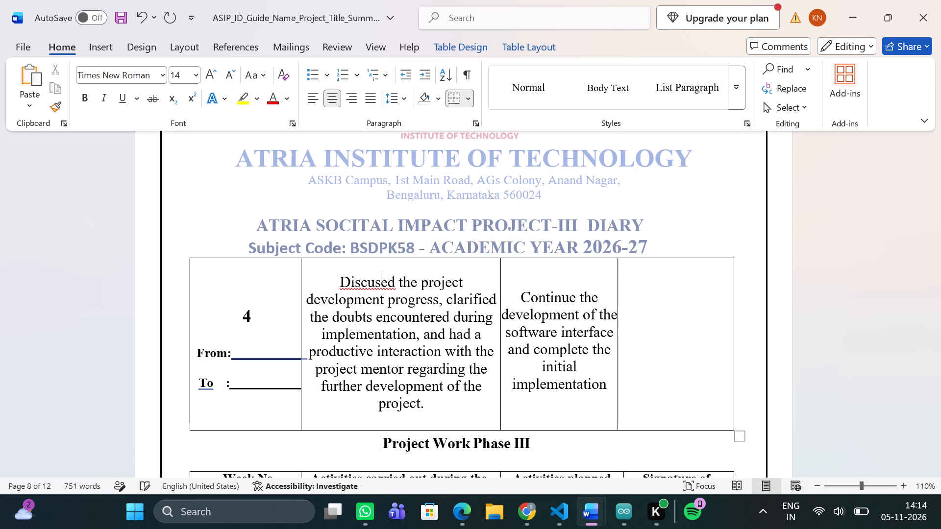
key(s)
In ASIP Project Dairy 2026-27, copy week 5's whole activities carried out text, from "Continued the development" to "software implementation.".
scroll(478, 382, down, 1)
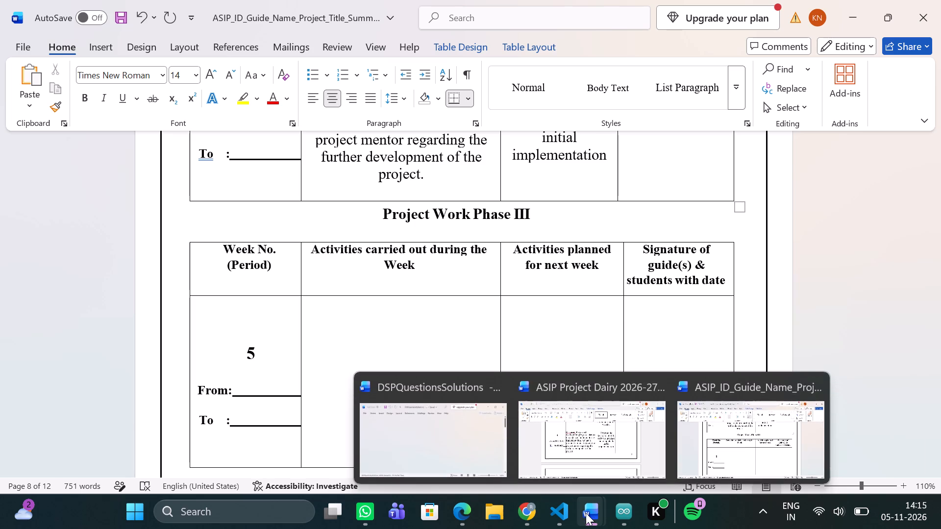
click(746, 456)
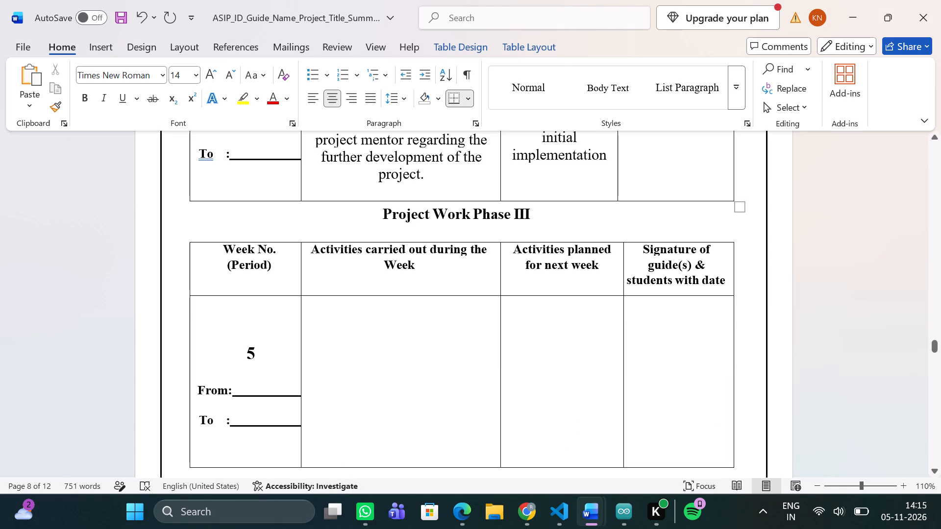
key(alt+Tab)
scroll(338, 295, down, 3)
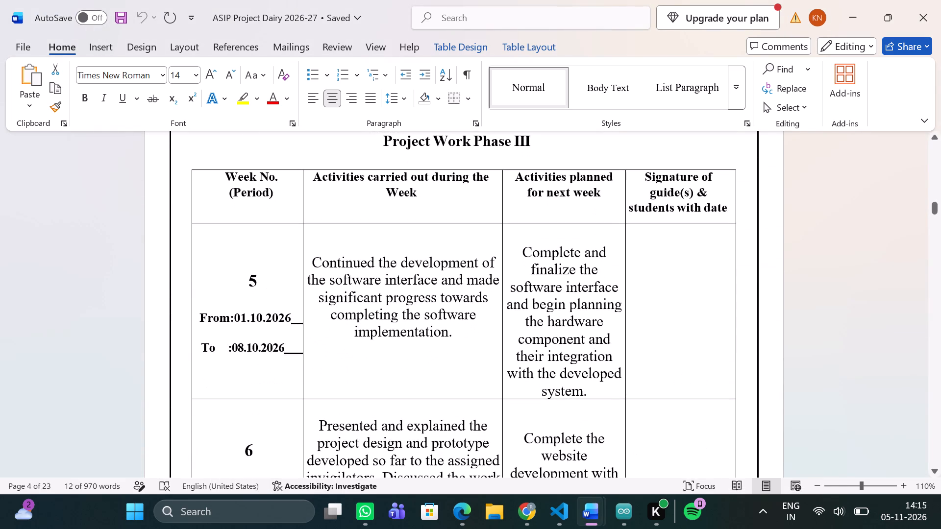
click(312, 259)
key(shift+Down)
key(shift+Down)
key(shift+Down)
key(shift+Down)
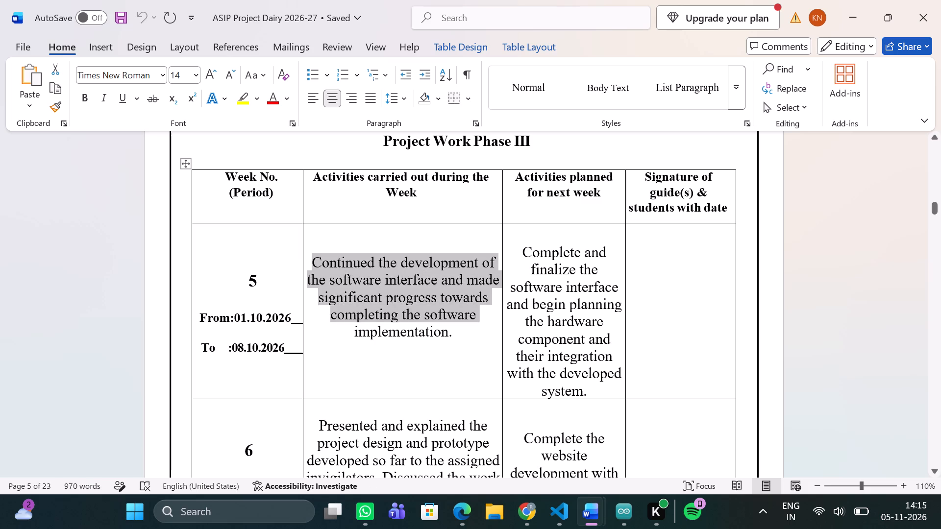
key(shift+Down)
key(shift+Up)
key(shift+Right)
key(shift+Right)
key(shift+Right)
key(shift+Right)
key(shift+Right)
key(shift+Right)
key(shift+Right)
key(shift+Right)
key(shift+Right)
key(shift+Right)
key(shift+Right)
key(shift+Right)
key(shift+Right)
key(shift+Right)
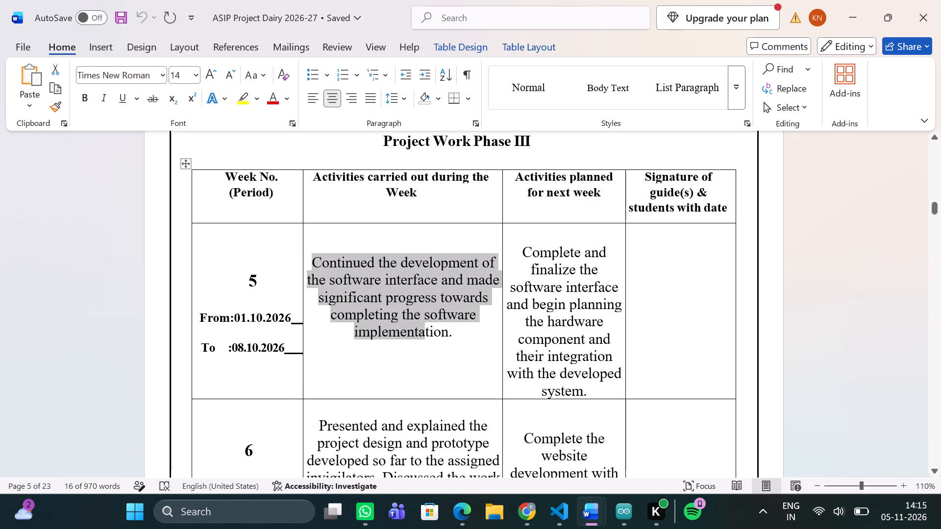
key(shift+Right)
key(ctrl+c)
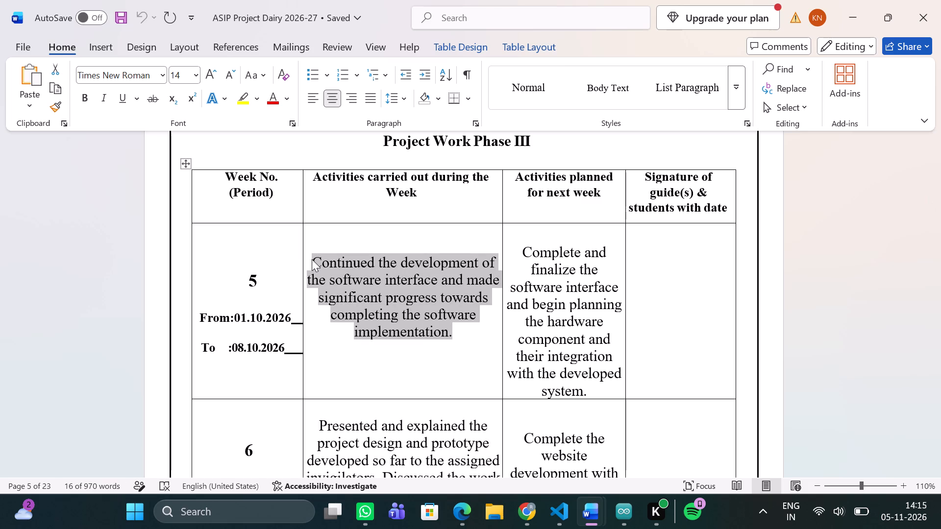
In the diary template, paste the copied text below one blank line in week 5's activities carried out cell.
key(super+Tab)
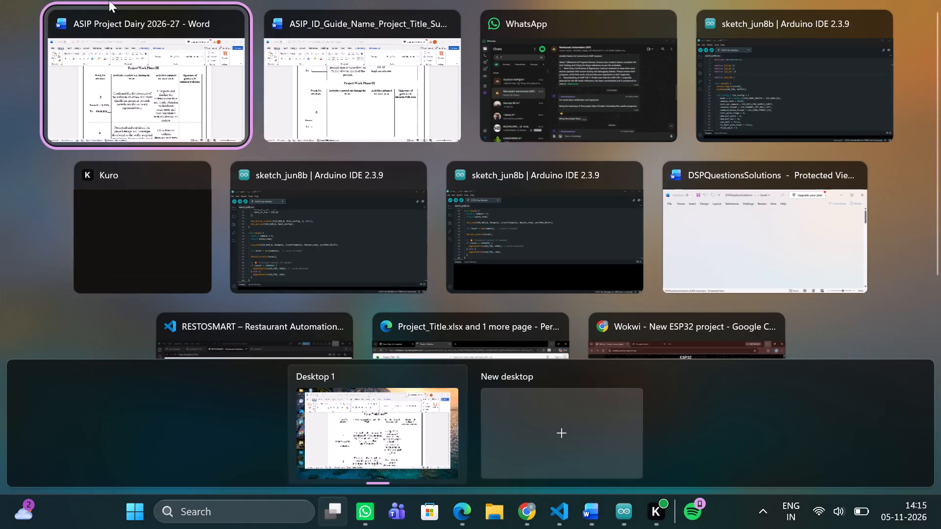
click(336, 59)
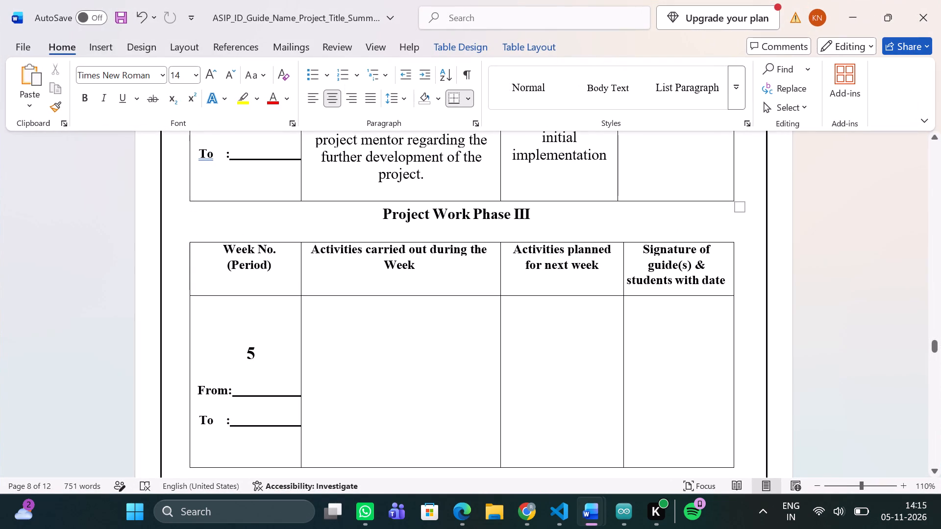
click(394, 359)
key(Return)
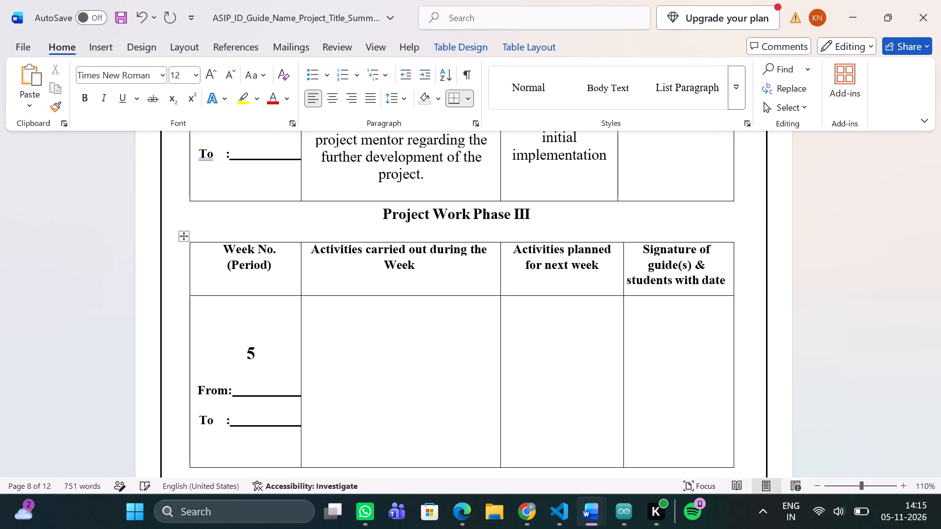
key(ctrl+v)
Centre the whole pasted week 5 activities carried out text in its cell.
ctrl+click(394, 359)
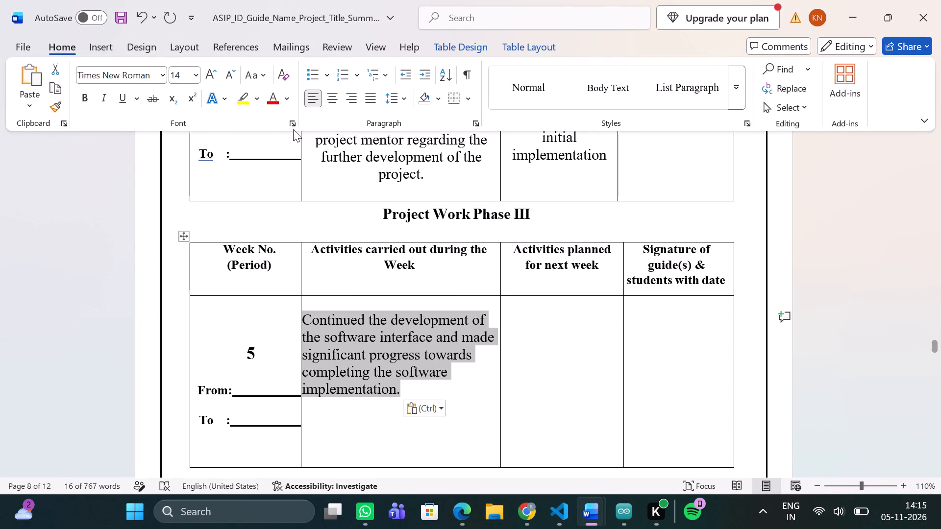
click(338, 94)
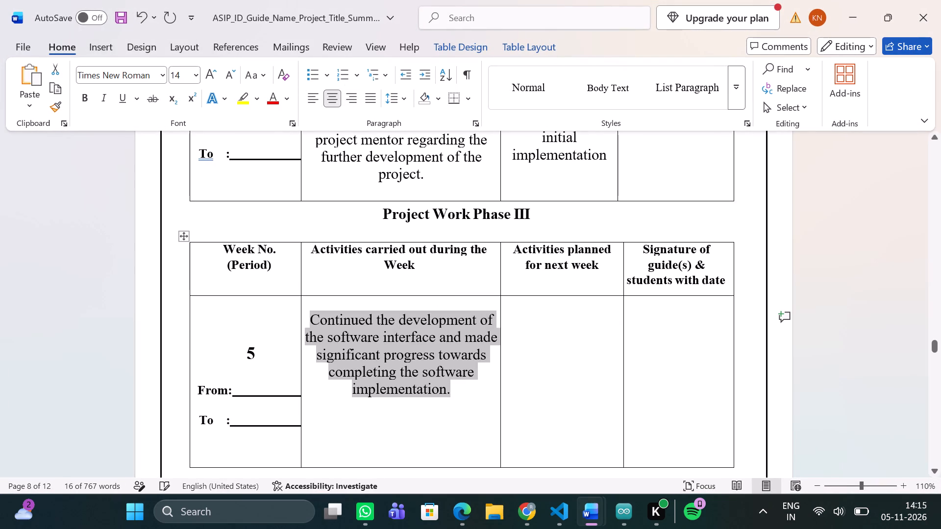
Add one more blank line above week 5's activities carried out text.
click(315, 317)
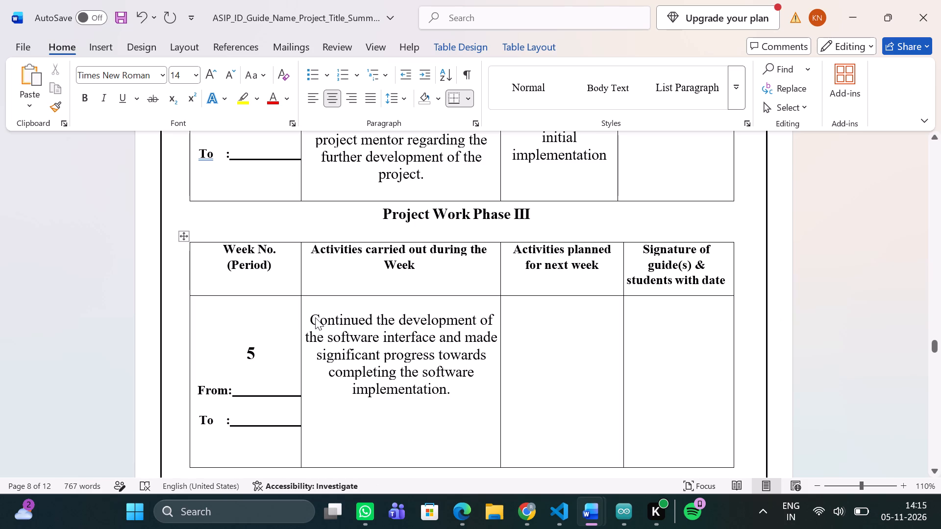
key(Left)
key(Return)
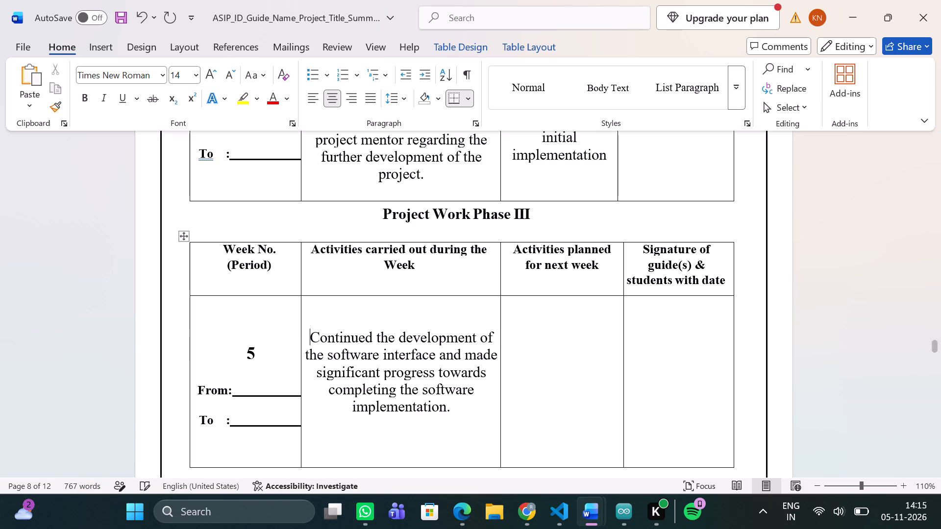
Insert two blank lines at the top of week 5's activities planned for next week cell.
click(544, 352)
key(Return)
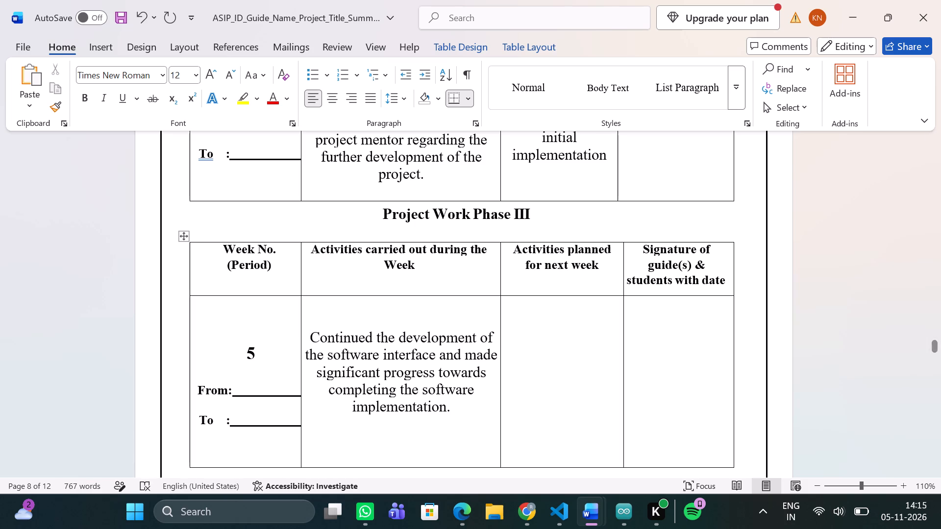
key(Return)
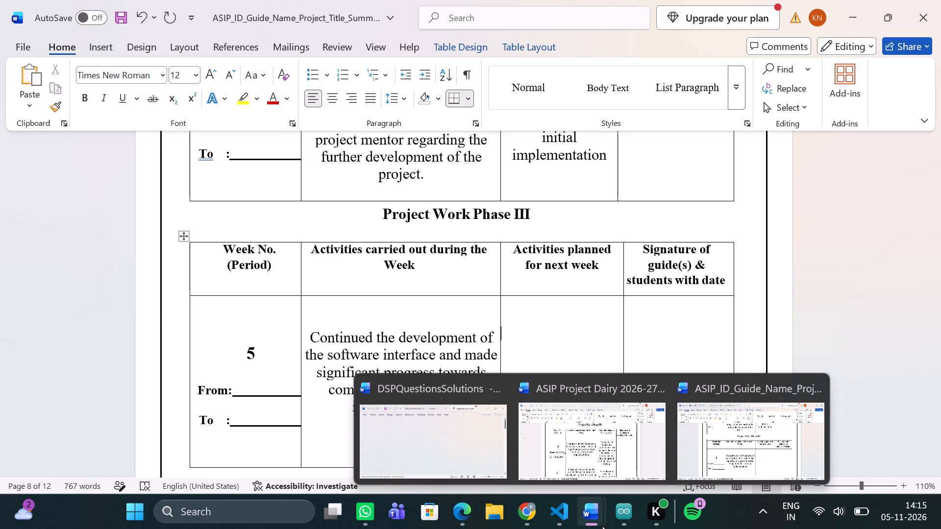
In ASIP Project Dairy 2026-27, copy week 5's whole planned activities text, from "Complete and finalize" to "developed system.".
click(662, 454)
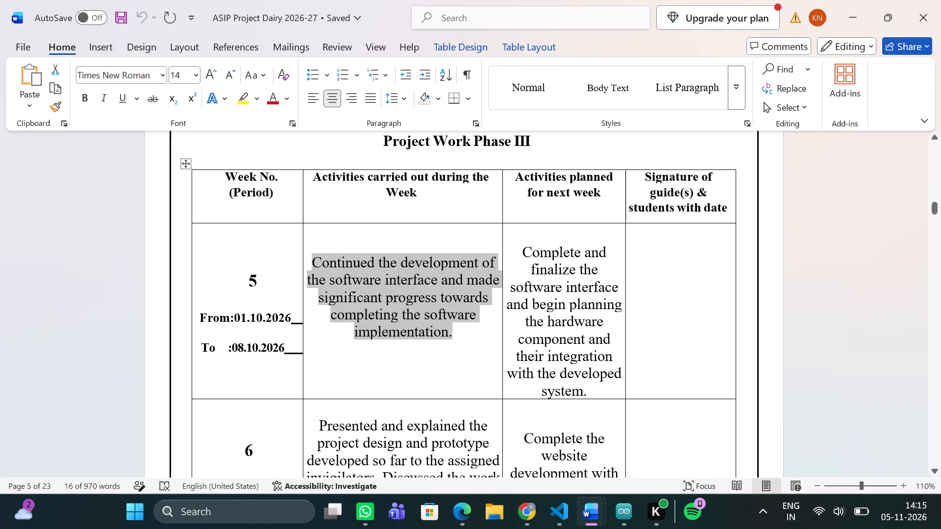
click(522, 243)
key(shift+Down)
key(shift+Down)
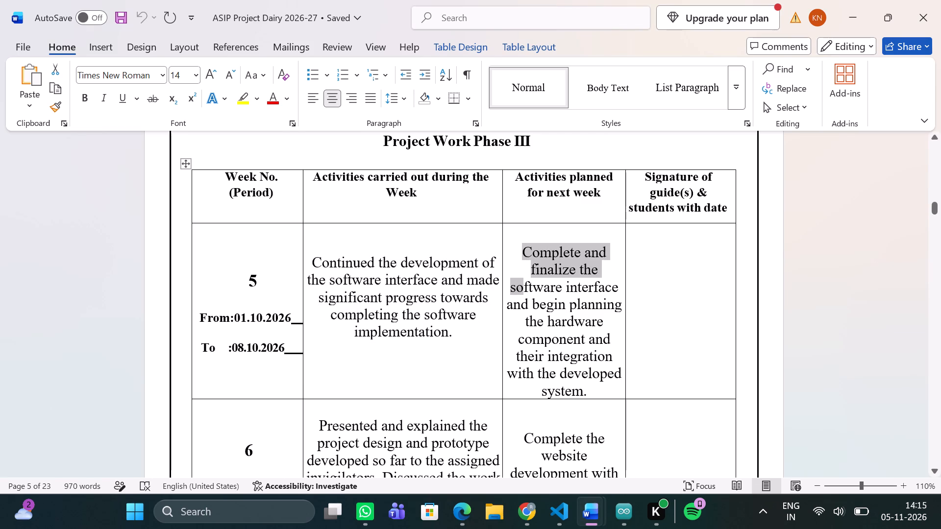
key(shift+Down)
key(shift+Down)
key(shift+Down)
key(shift+Down)
key(shift+Down)
key(shift+Down)
key(shift+Right)
key(shift+Right)
key(shift+Right)
key(shift+Right)
key(shift+Right)
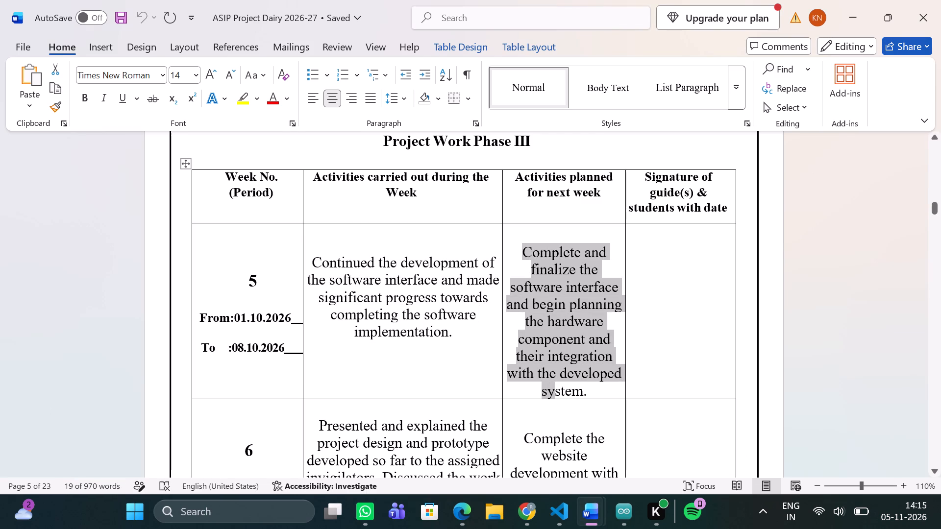
key(shift+Right)
key(shift+Right)
key(ctrl+c)
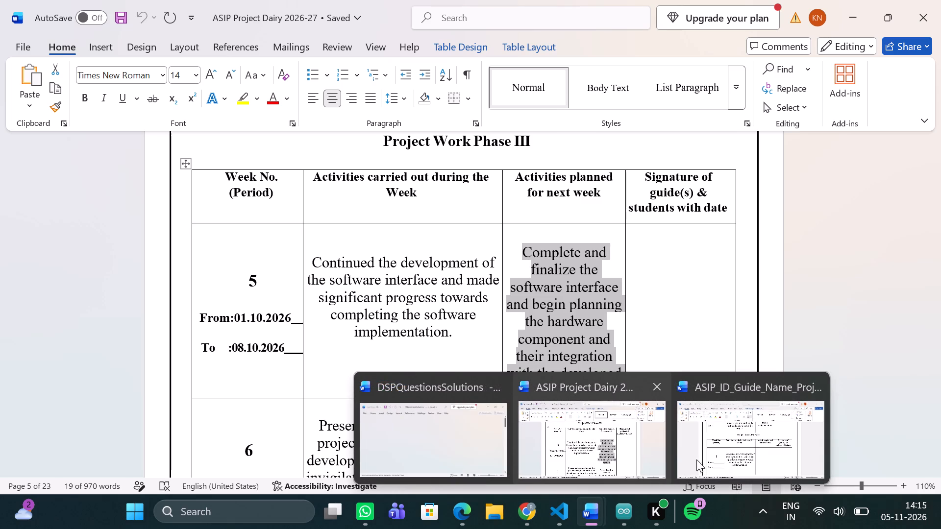
Back in the diary template, paste the copied text below the blank lines in week 5's planned activities cell.
click(743, 456)
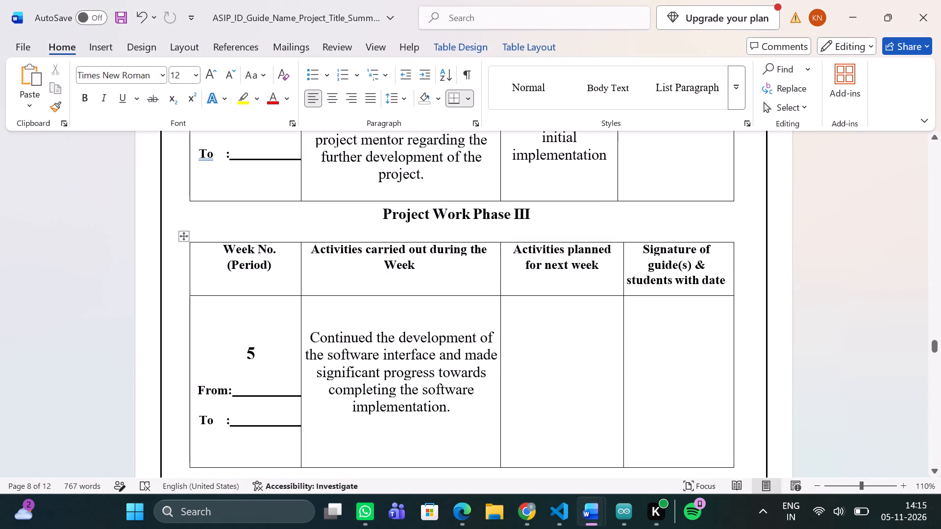
key(ctrl+v)
Centre the whole pasted week 5 planned activities text in its cell.
key(shift+Up)
key(shift+Up)
key(shift+Up)
key(shift+Up)
key(shift+Up)
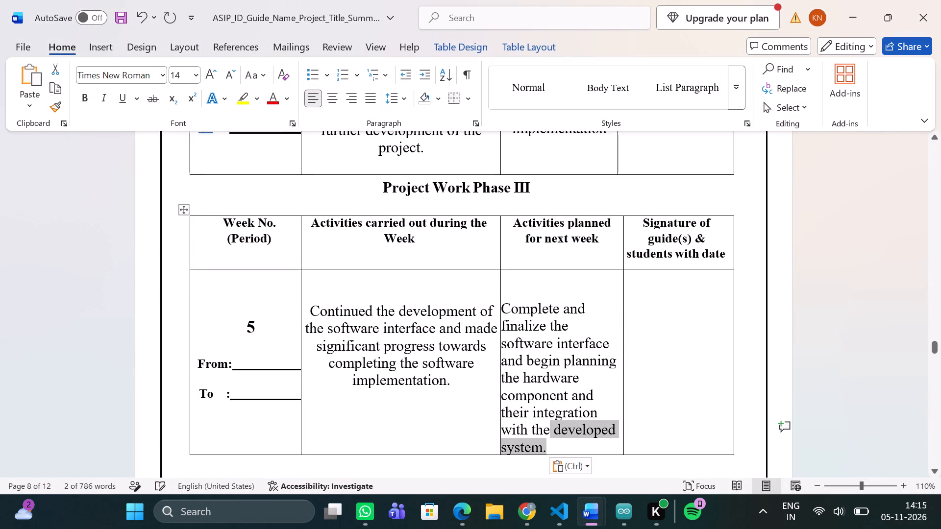
key(shift+Up)
key(shift+Up)
key(shift+Up)
key(shift+Left)
key(shift+Left)
key(shift+Left)
key(shift+Left)
key(shift+Left)
key(shift+Left)
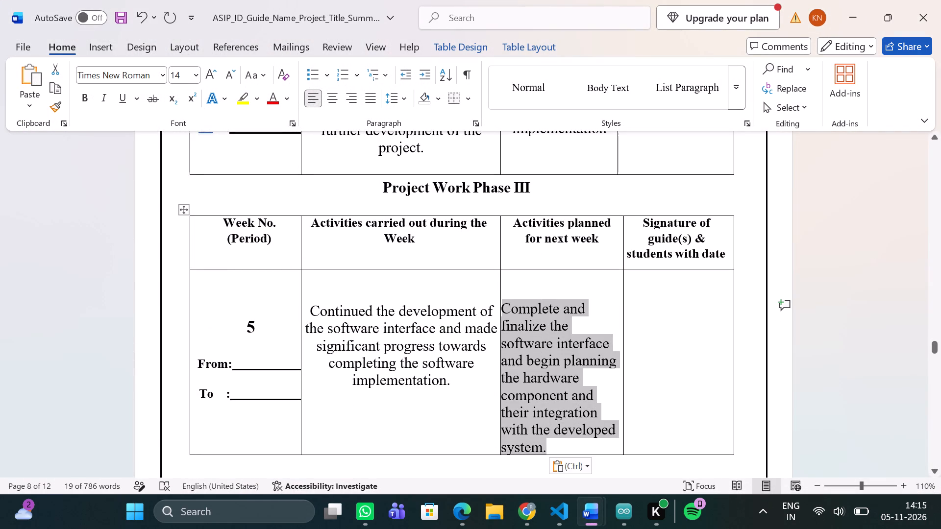
click(328, 100)
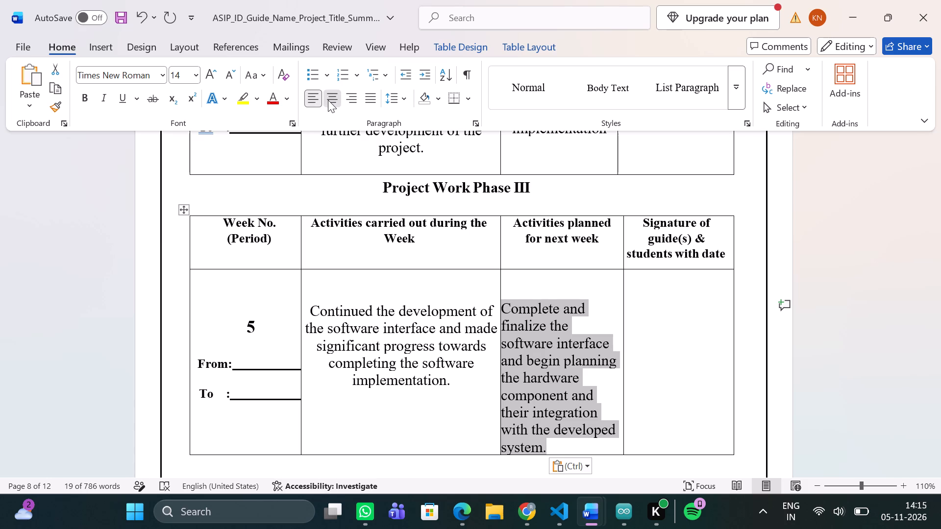
Remove one of the blank lines above week 5's planned activities text.
click(546, 285)
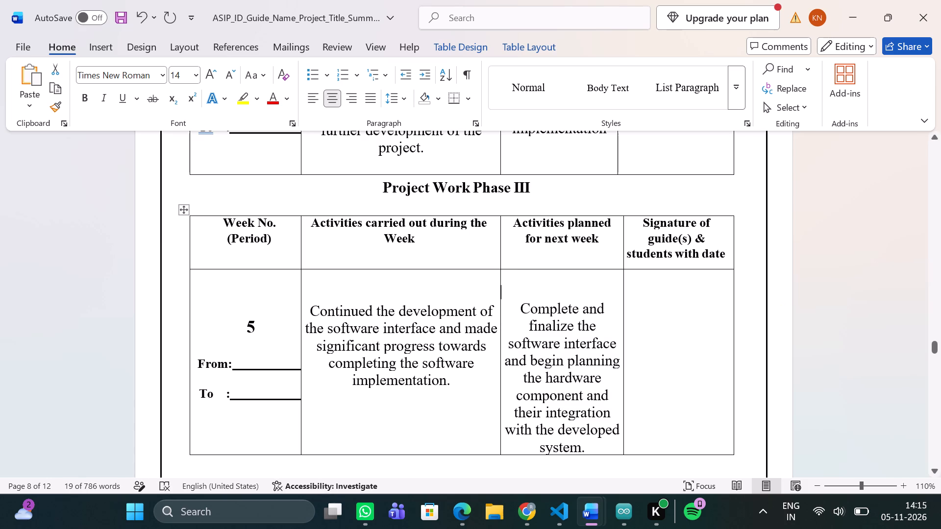
key(BackSpace)
Insert one blank line at the top of week 6's empty activities carried out cell.
scroll(680, 321, down, 3)
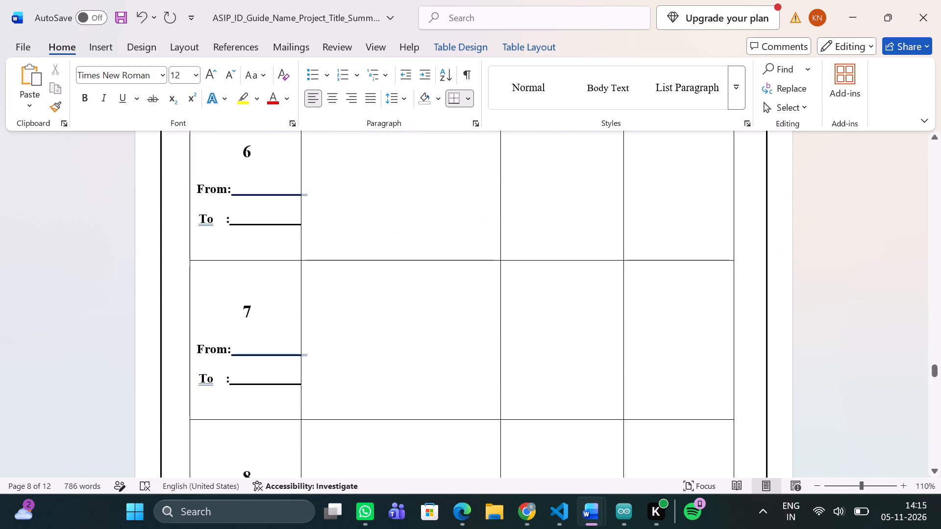
scroll(383, 172, up, 1)
click(354, 231)
key(Return)
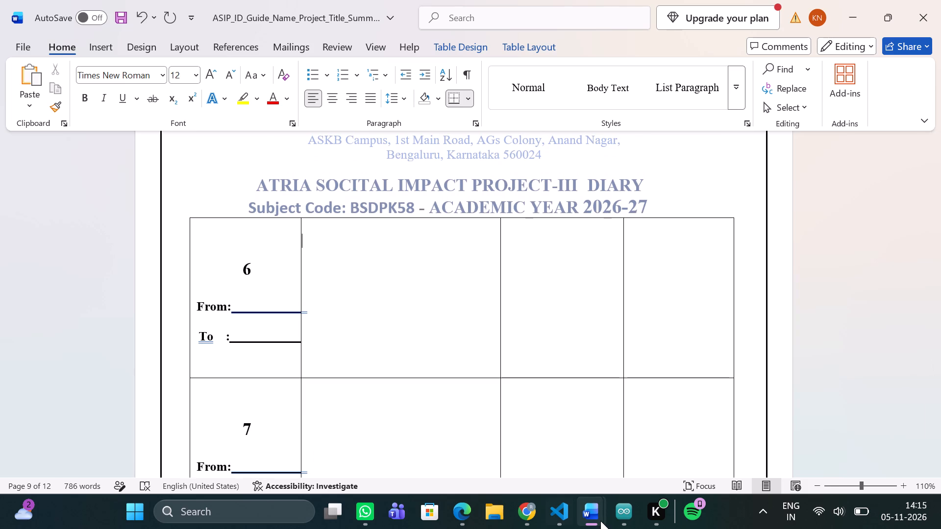
In ASIP Project Dairy 2026-27, copy week 6's whole activities carried out text, from "Presented and explained" to "requirements and improvements.".
click(622, 463)
scroll(480, 437, down, 1)
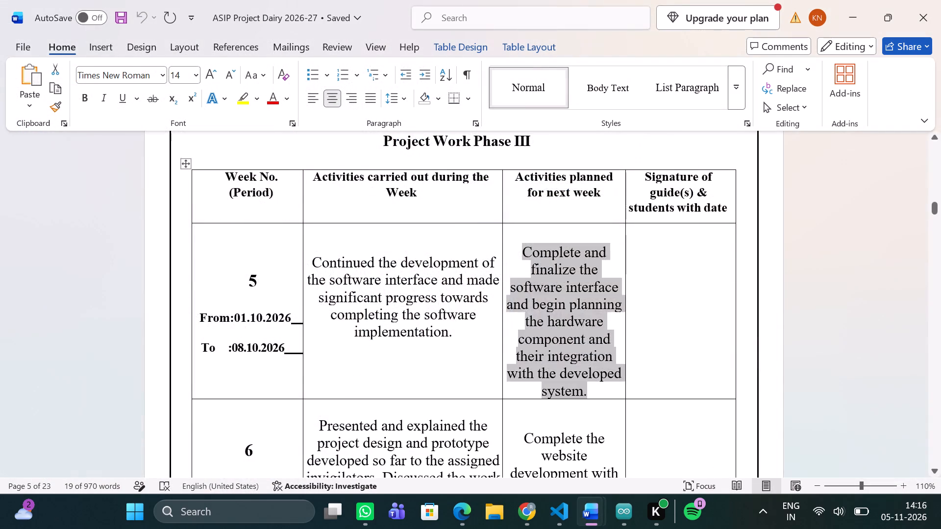
scroll(480, 437, down, 1)
click(320, 246)
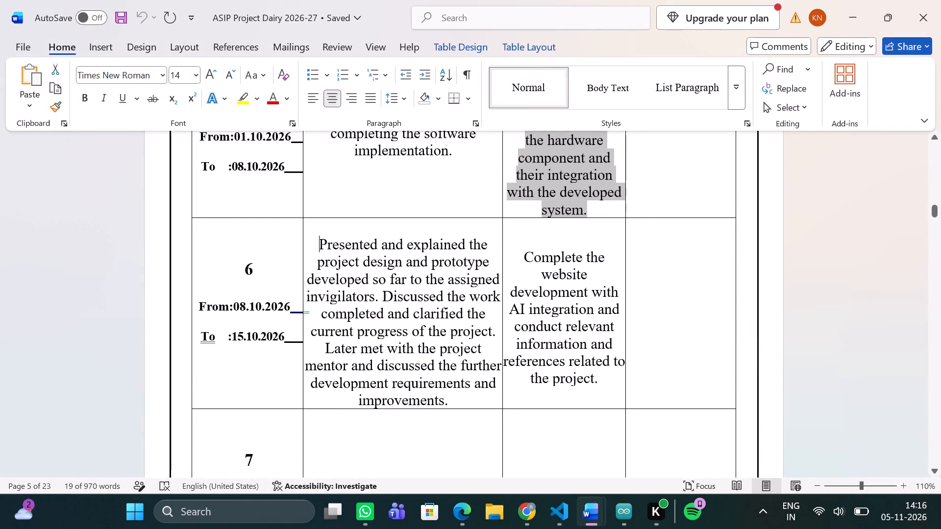
key(shift+Down)
key(shift+Down)
key(shift+Down)
key(shift+Down)
key(shift+Down)
key(shift+Down)
key(shift+Down)
key(shift+Down)
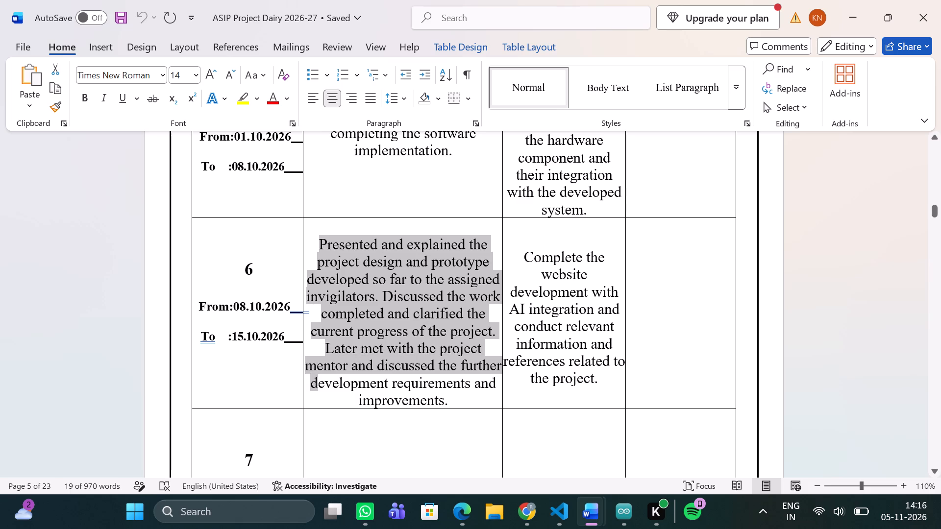
key(shift+Right)
key(shift+Down)
key(shift+Down)
key(shift+Left)
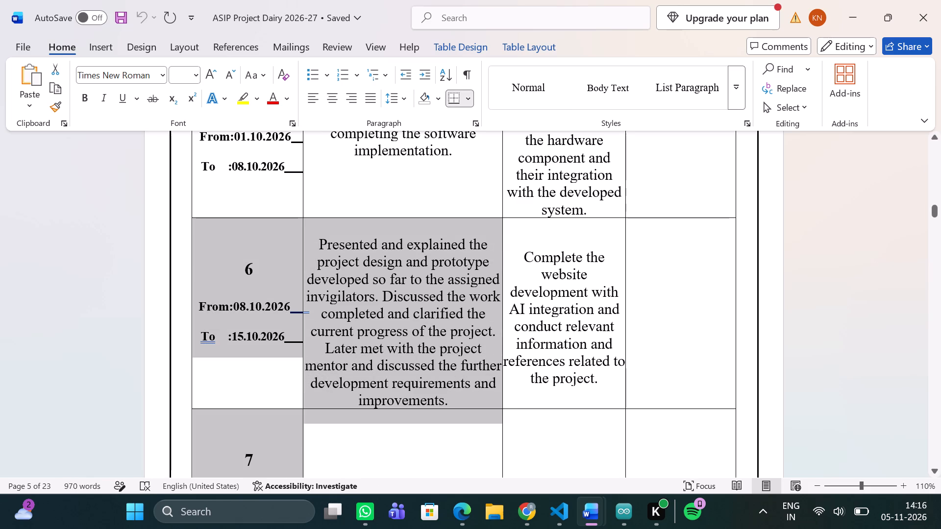
key(shift+Right)
key(shift+Up)
key(shift+Right)
key(shift+Right)
key(shift+Right)
key(shift+Right)
key(shift+Right)
key(shift+Right)
key(shift+Right)
key(shift+Right)
key(shift+Right)
key(shift+Right)
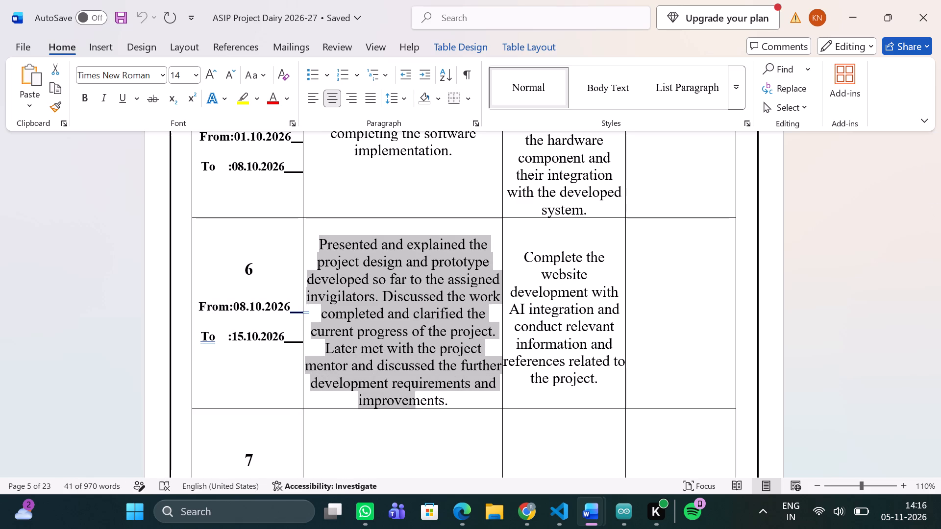
key(shift+Right)
key(shift+Right)
key(shift+Right)
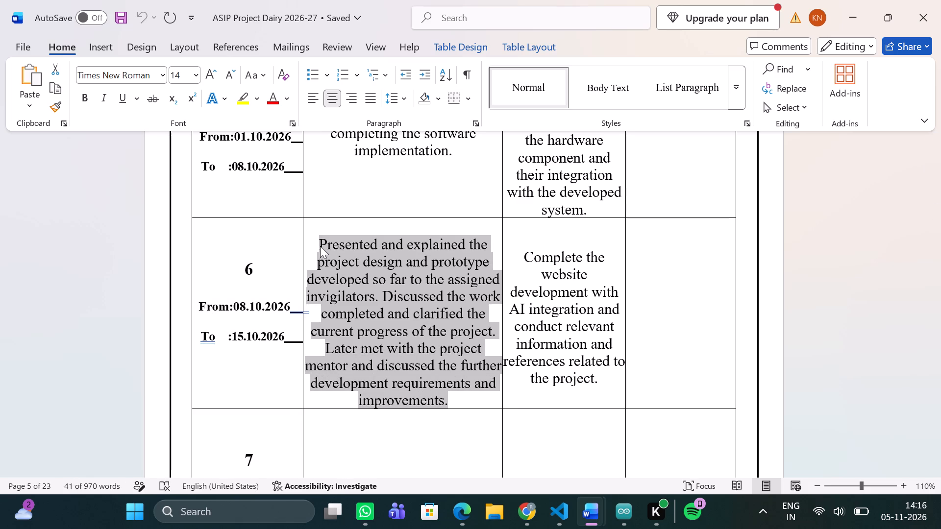
key(ctrl+c)
In the diary template, paste the copied text after a leading space in week 6's activities carried out cell.
key(alt+Tab)
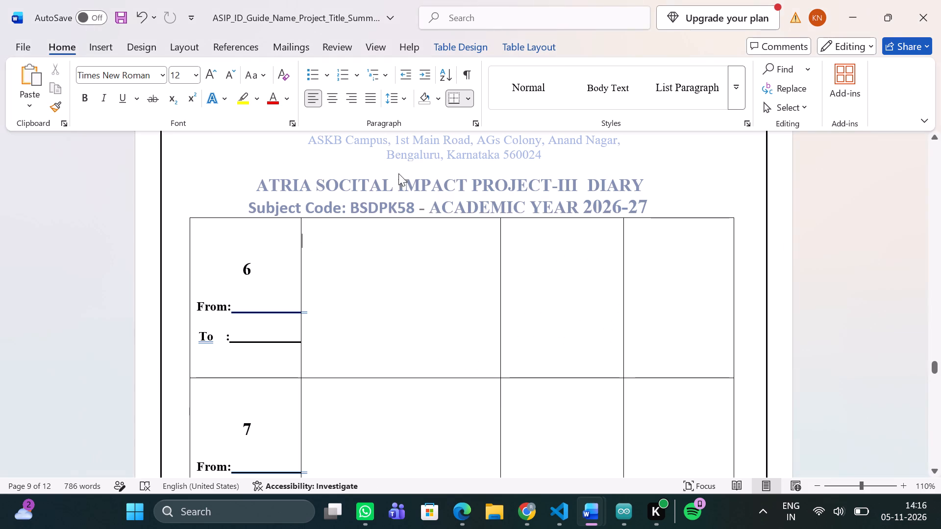
key(space)
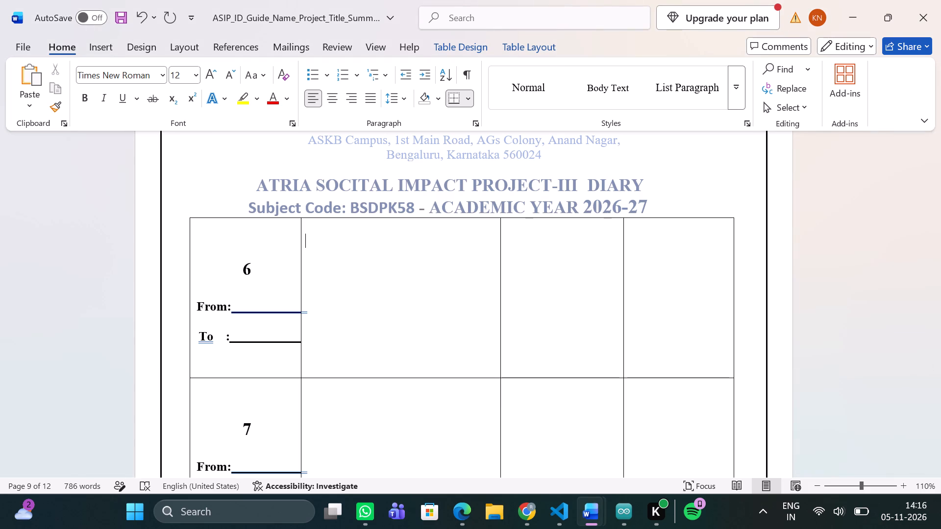
key(ctrl+v)
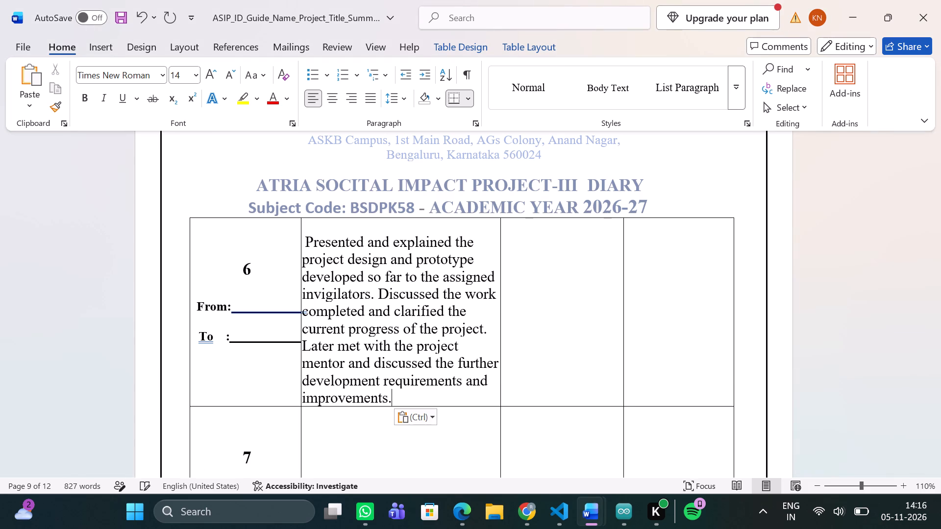
Centre the whole pasted week 6 activities carried out text in its cell.
key(shift+Up)
key(shift+Up)
key(shift+Up)
key(shift+Up)
key(shift+Up)
key(shift+Up)
key(shift+Up)
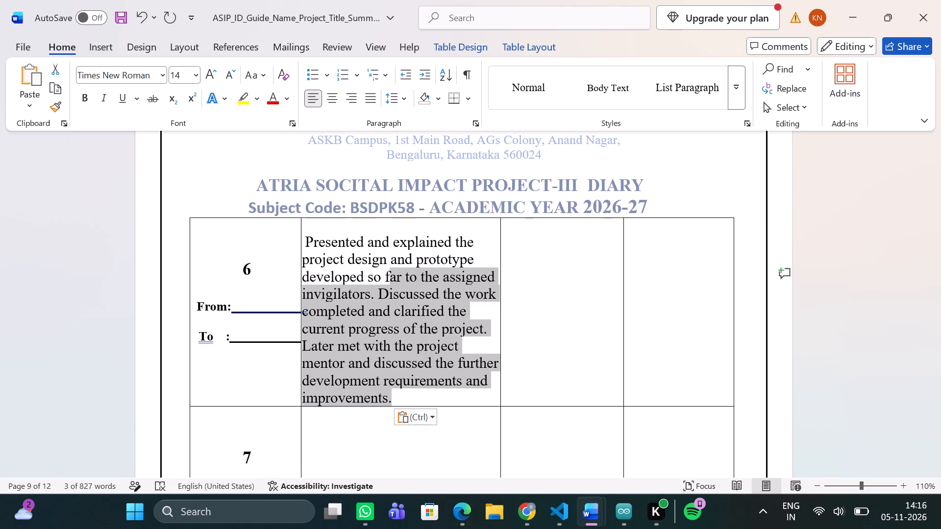
key(shift+Up)
key(shift+Up)
key(shift+Left)
key(shift+Left)
key(shift+Left)
key(shift+Left)
key(shift+Left)
key(shift+Left)
key(shift+Left)
key(shift+Left)
key(shift+Left)
key(shift+Left)
key(shift+Left)
key(shift+Left)
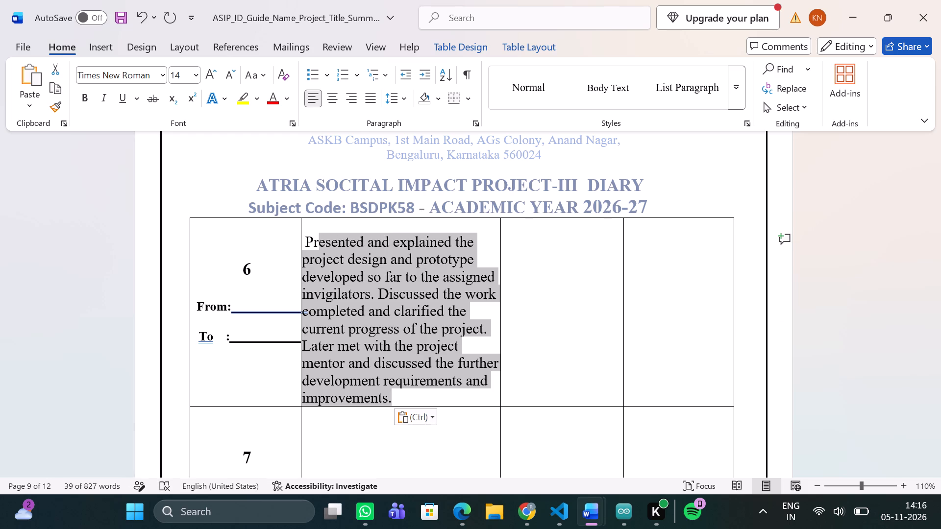
key(shift+Left)
key(shift+Left)
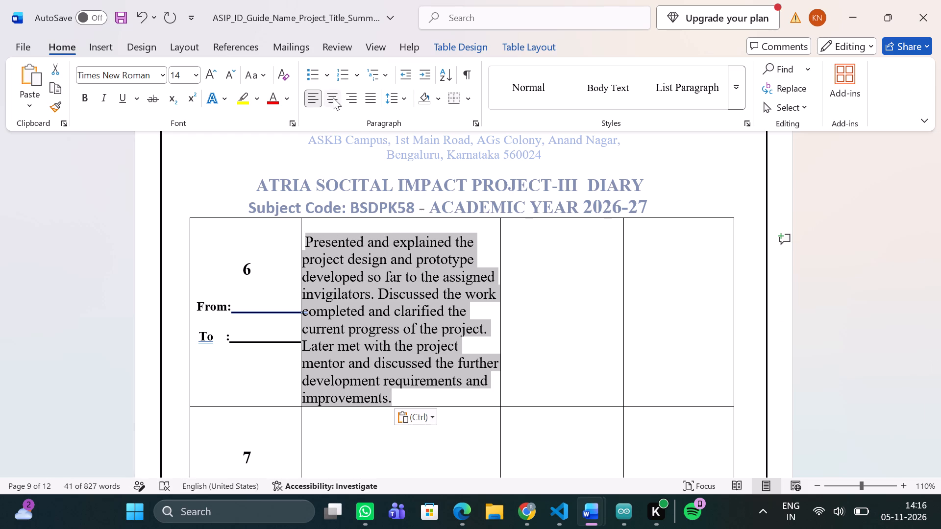
click(333, 97)
In ASIP Project Dairy 2026-27, copy week 6's whole activities planned text, from "Complete the website" to "related to the project.".
click(597, 293)
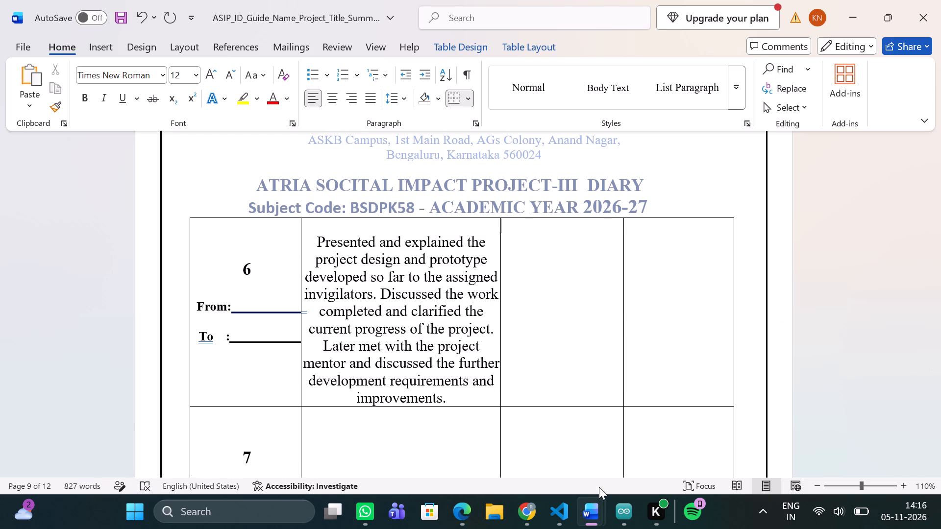
key(alt+Tab)
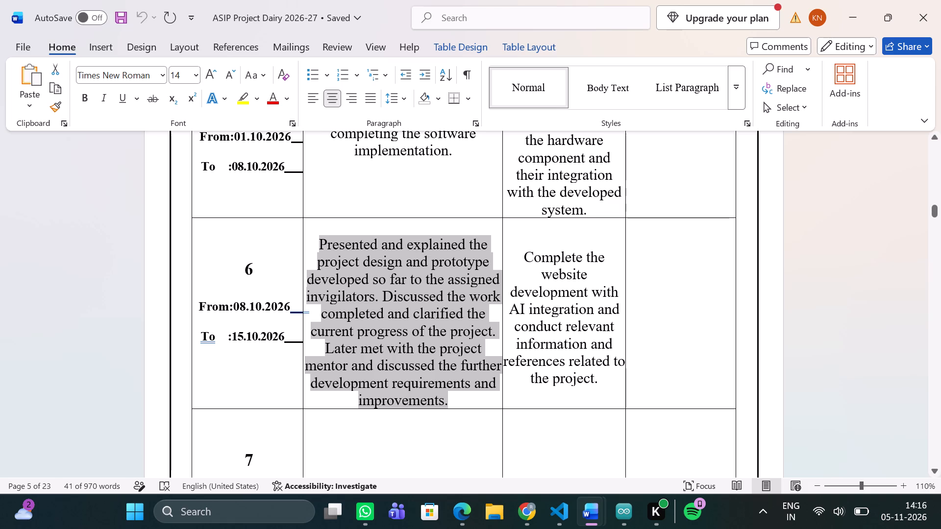
click(530, 258)
key(Left)
key(shift+Down)
key(shift+Down)
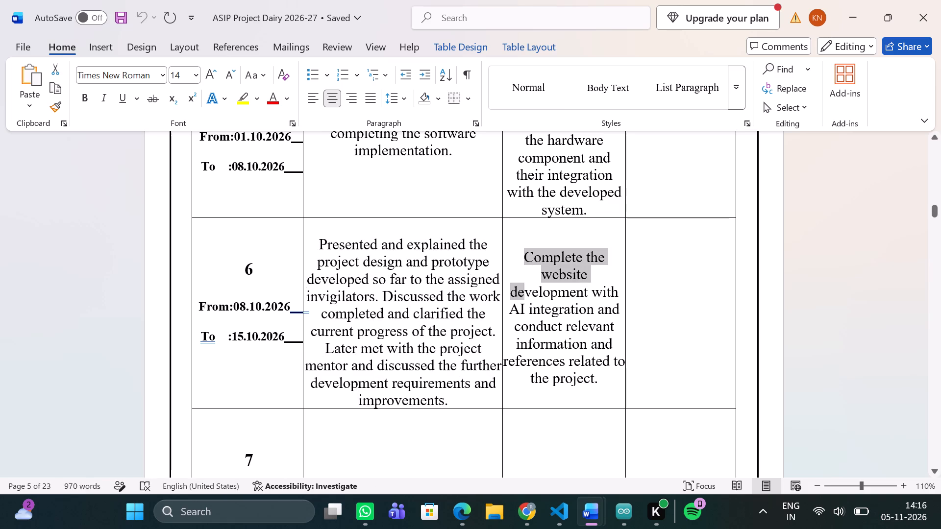
key(shift+Down)
key(shift+Down)
key(shift+Down)
key(shift+Down)
key(shift+Down)
key(shift+Right)
key(shift+Right)
key(shift+Right)
key(shift+Right)
key(shift+Right)
key(shift+Right)
key(shift+Right)
key(shift+Right)
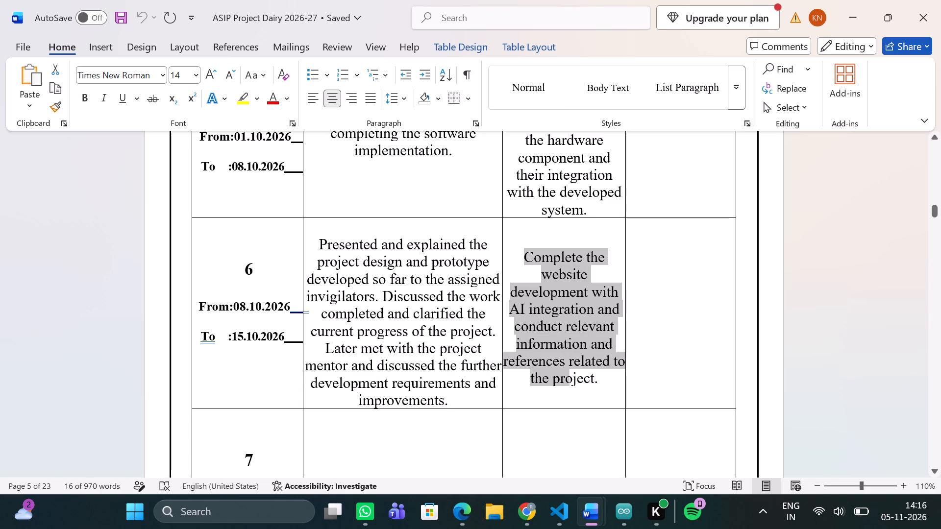
key(shift+Right)
key(shift+Right)
key(shift+Right)
key(shift+Right)
key(ctrl+c)
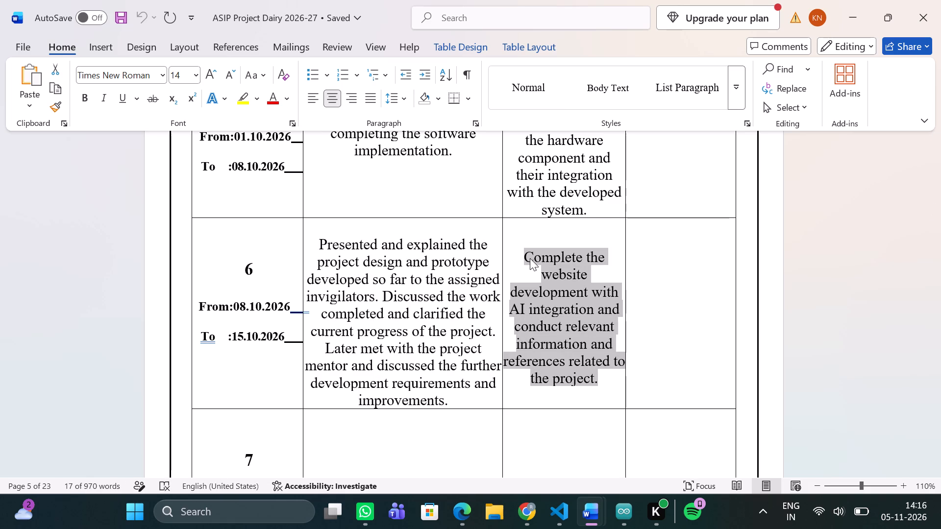
In the diary template, paste the copied text below one blank line in week 6's activities planned for next week cell.
key(Tab)
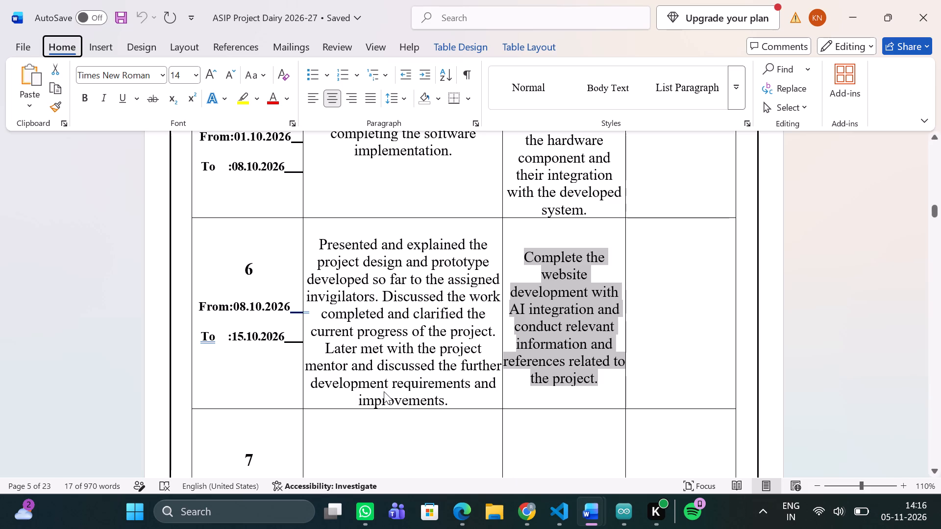
key(alt+Tab)
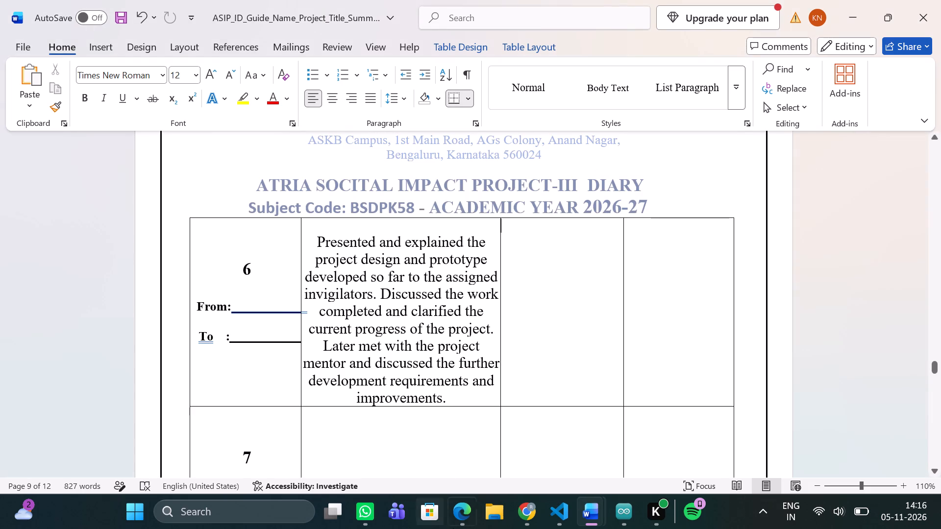
key(Return)
key(ctrl+v)
ctrl+right_click(486, 398)
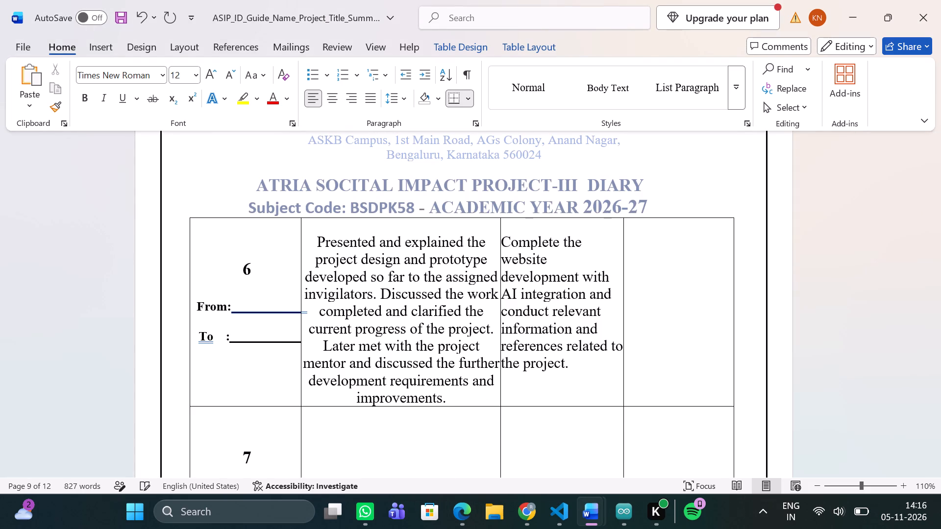
click(703, 322)
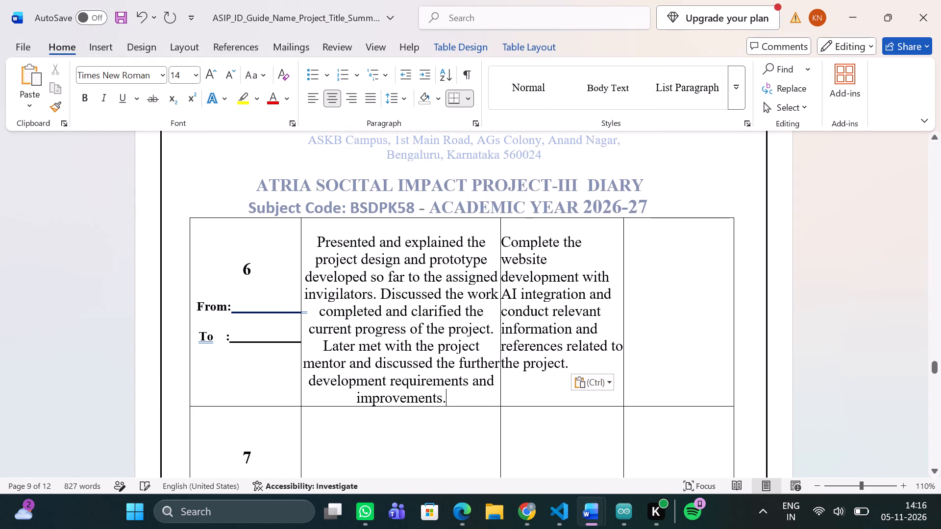
Centre the whole pasted week 6 activities planned text in its cell.
click(502, 244)
key(shift+Down)
key(shift+Down)
key(shift+Down)
key(shift+Down)
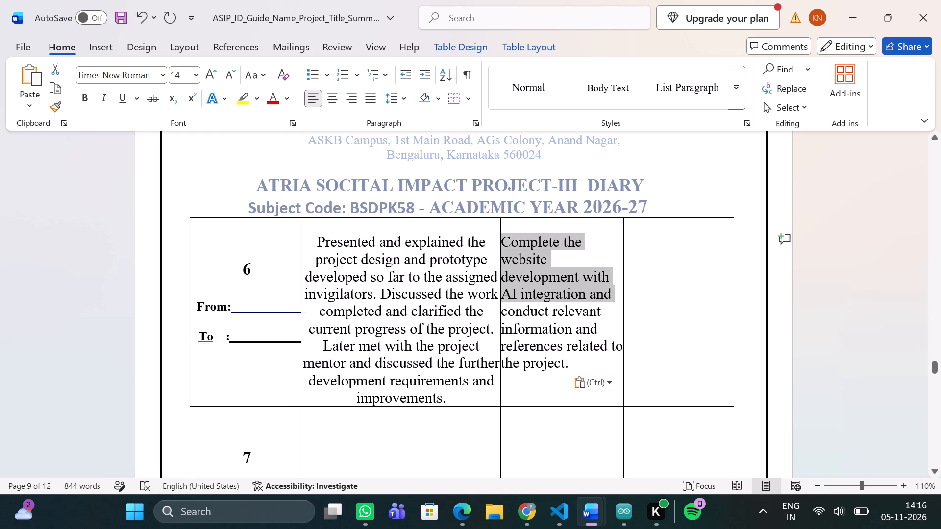
key(shift+Down)
key(shift+Down)
key(shift+Down)
key(shift+Down)
key(shift+Up)
key(shift+Right)
key(shift+Right)
key(shift+Right)
key(shift+Right)
key(shift+Right)
key(shift+Right)
key(shift+Right)
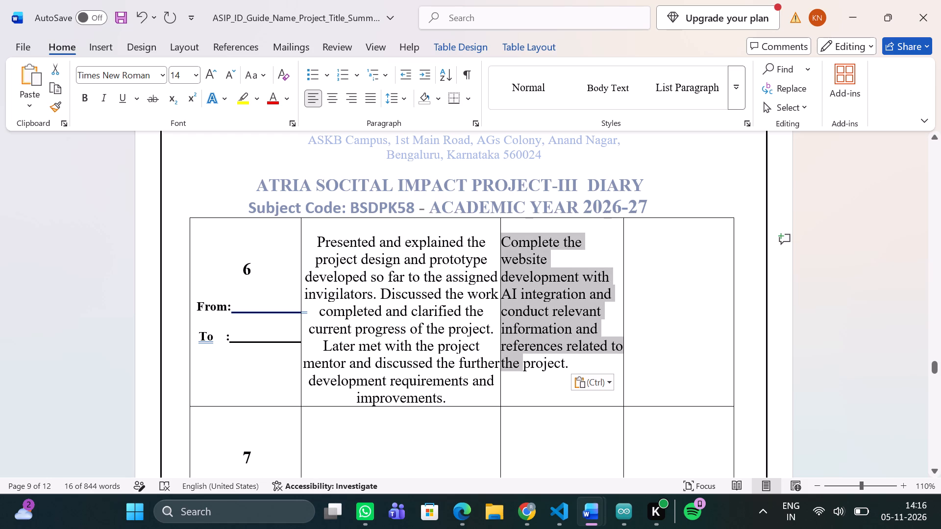
key(shift+Right)
key(shift+Right)
key(shift+Right)
key(shift+Right)
key(shift+Right)
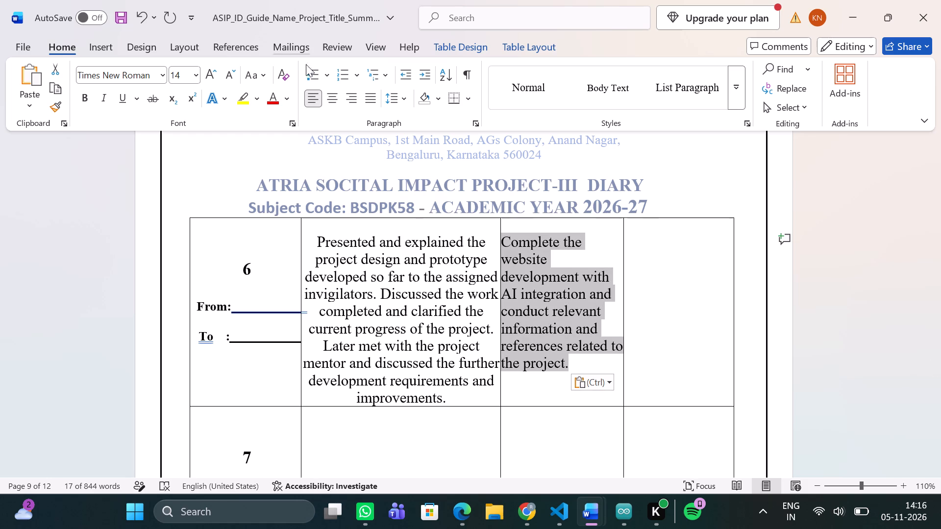
click(333, 101)
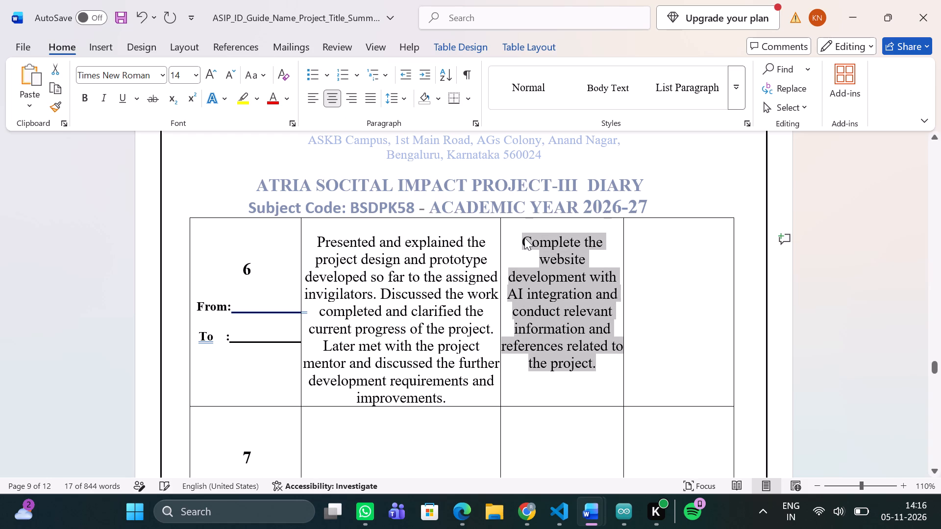
Insert one more blank line above week 6's activities planned text.
click(524, 238)
key(Return)
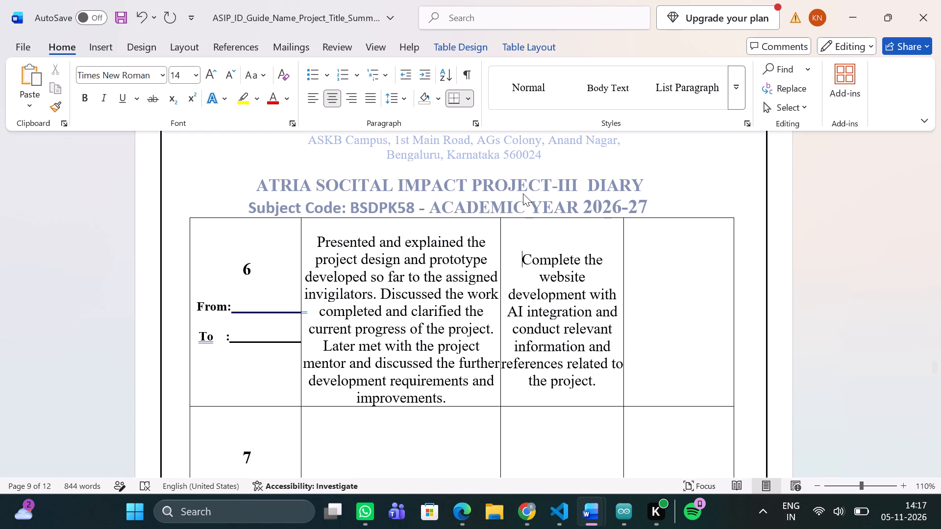
In ASIP Project Dairy 2026-27, review the weekly entries for weeks 1 to 6, including their From and To dates.
scroll(523, 193, down, 2)
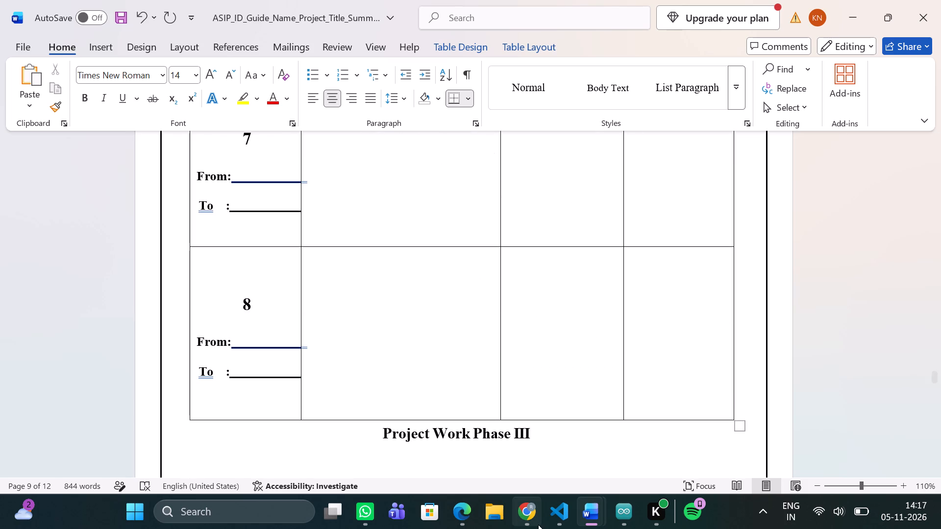
click(586, 456)
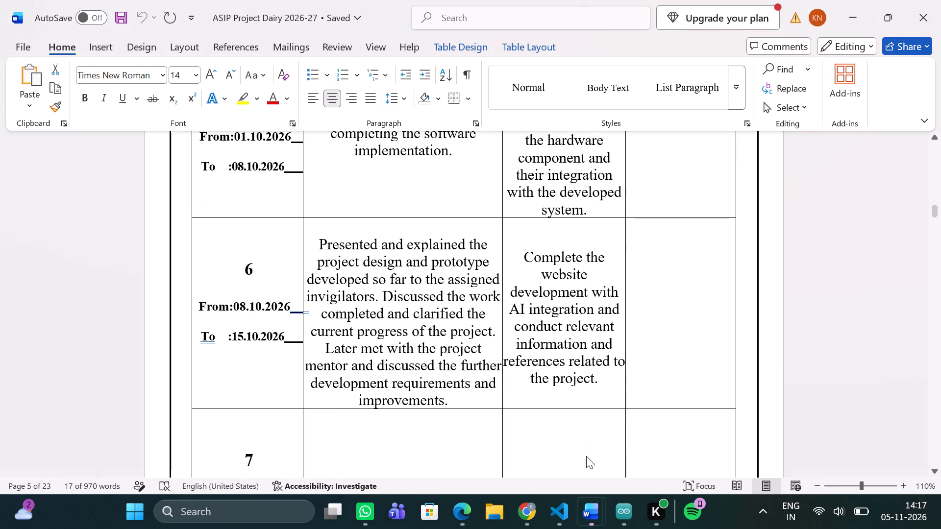
scroll(495, 215, up, 1)
scroll(495, 215, up, 20)
scroll(495, 215, up, 8)
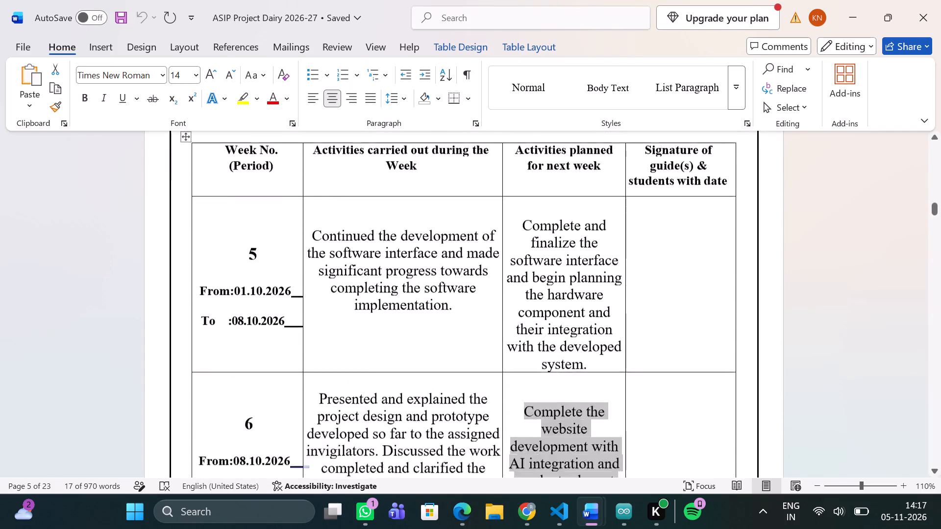
scroll(495, 215, up, 17)
scroll(495, 215, down, 1)
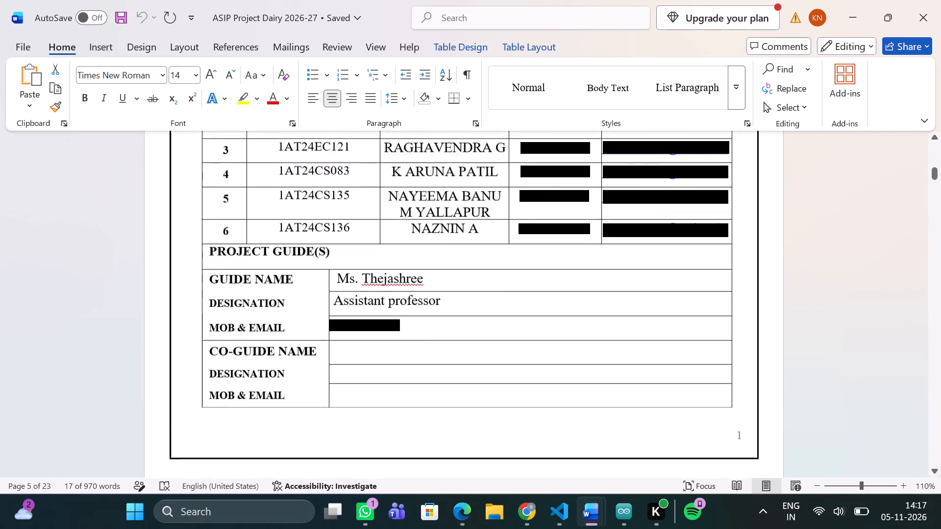
scroll(495, 215, down, 3)
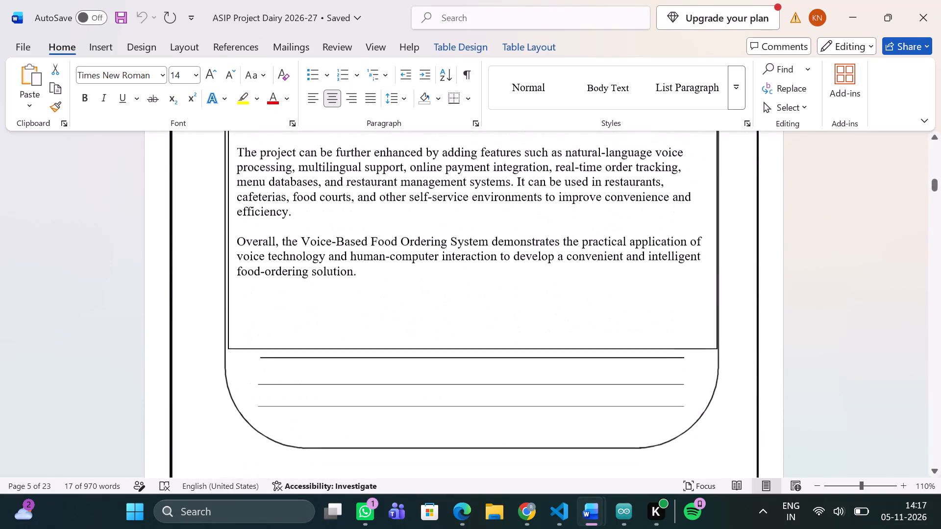
scroll(495, 215, down, 2)
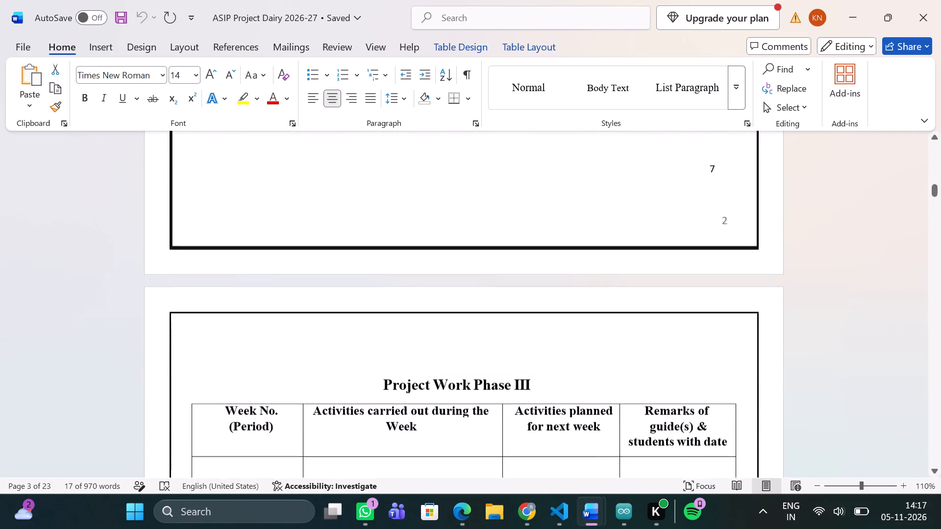
scroll(495, 215, down, 3)
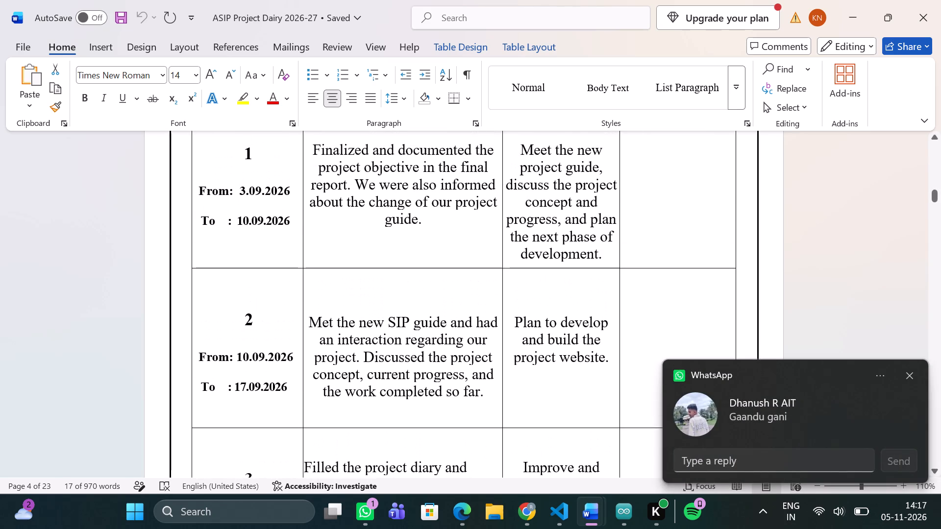
scroll(391, 332, down, 2)
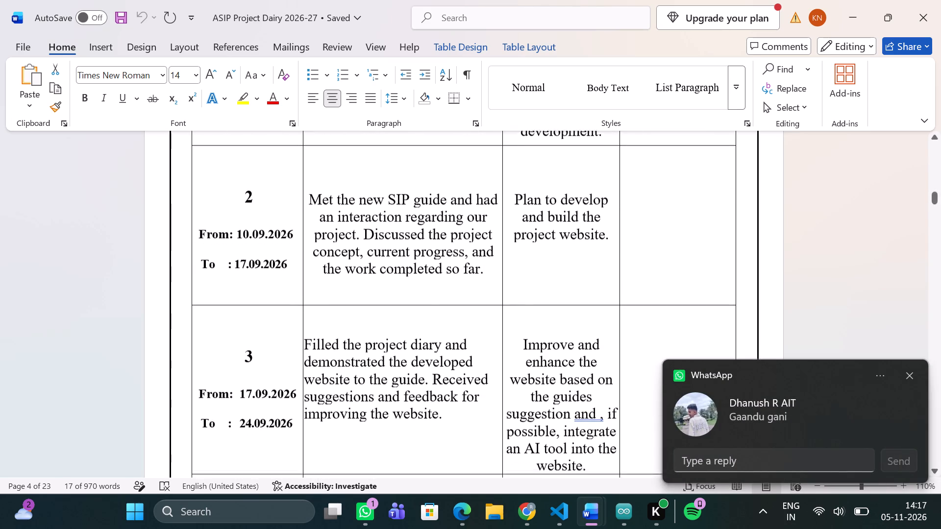
scroll(391, 332, down, 4)
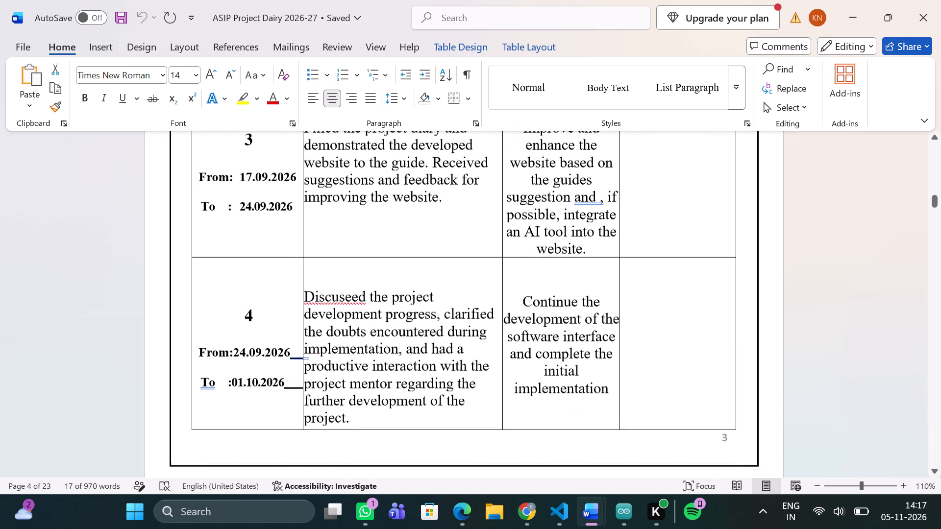
scroll(391, 332, down, 3)
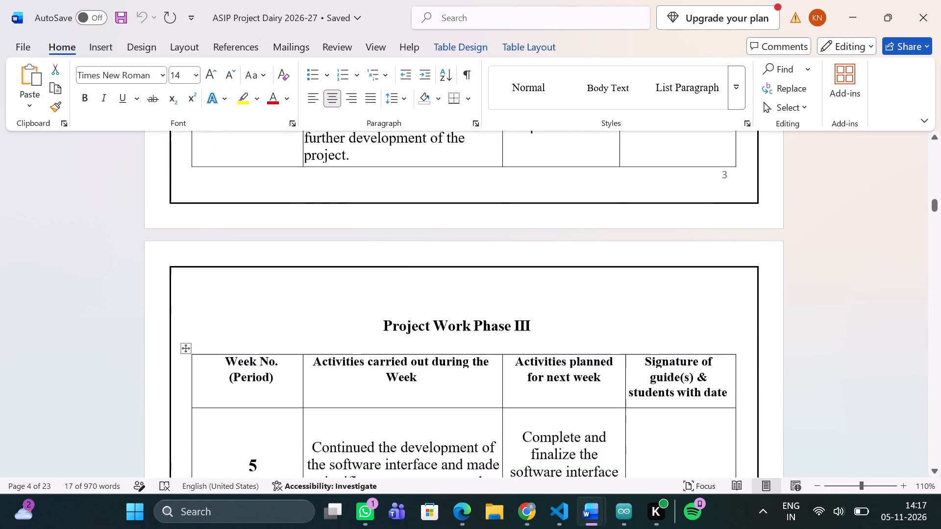
scroll(391, 332, down, 3)
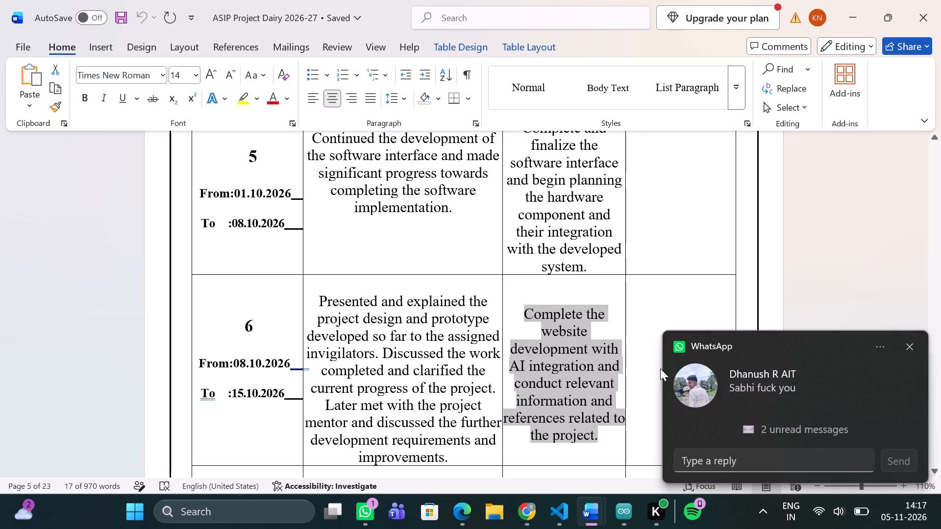
click(907, 341)
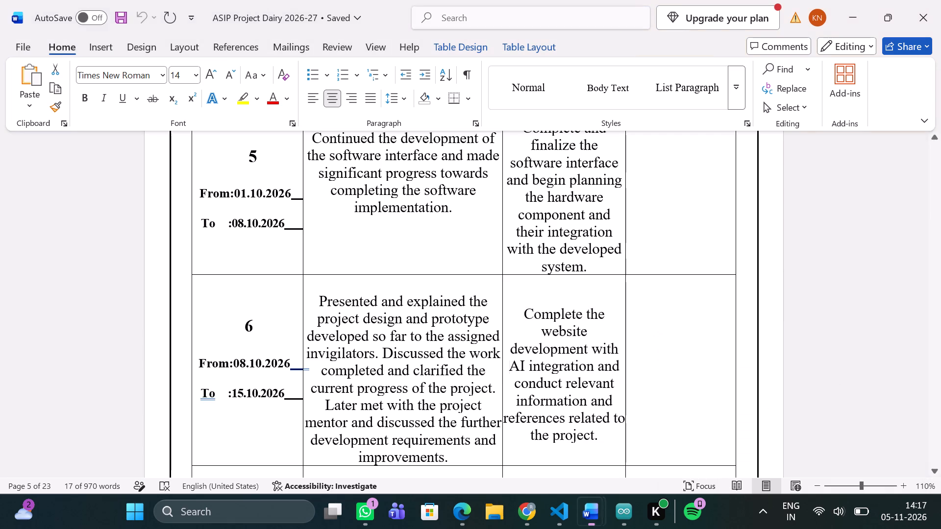
scroll(490, 292, down, 2)
scroll(490, 292, up, 3)
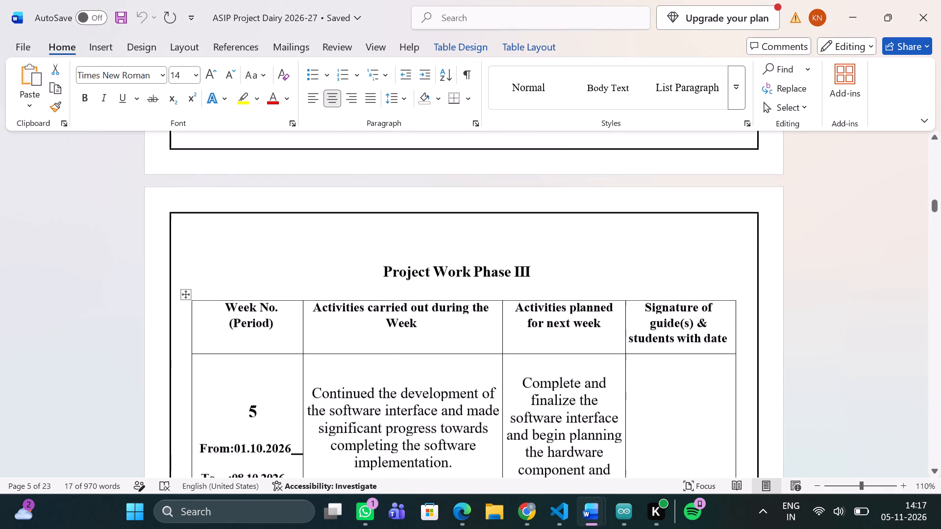
scroll(490, 292, up, 1)
scroll(490, 292, down, 1)
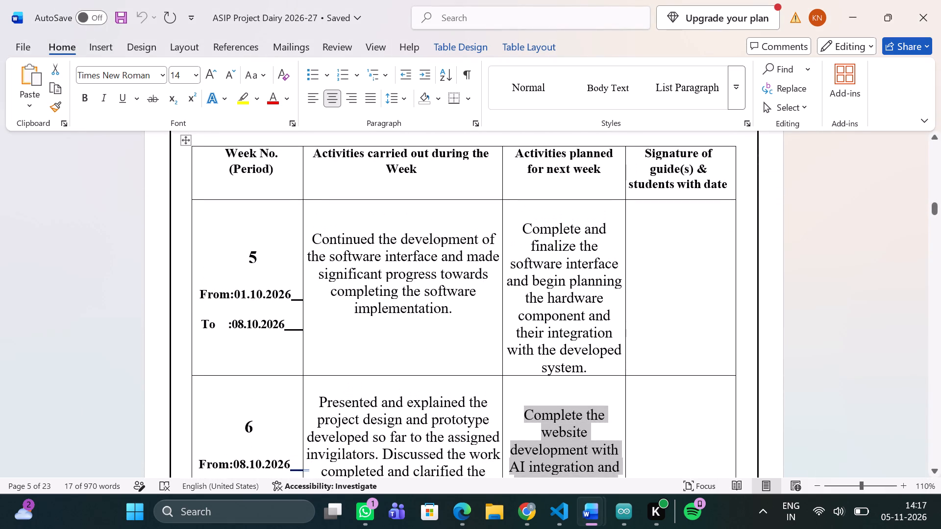
scroll(467, 371, up, 3)
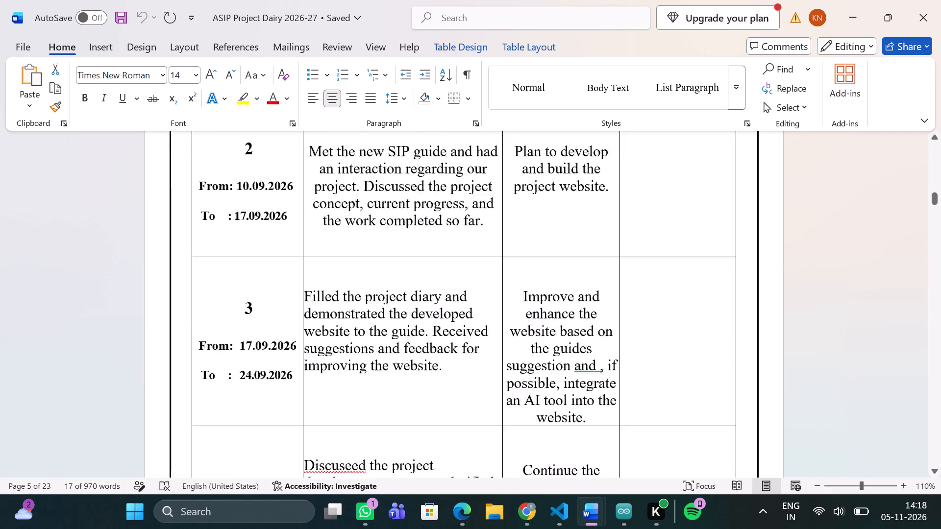
scroll(467, 371, up, 2)
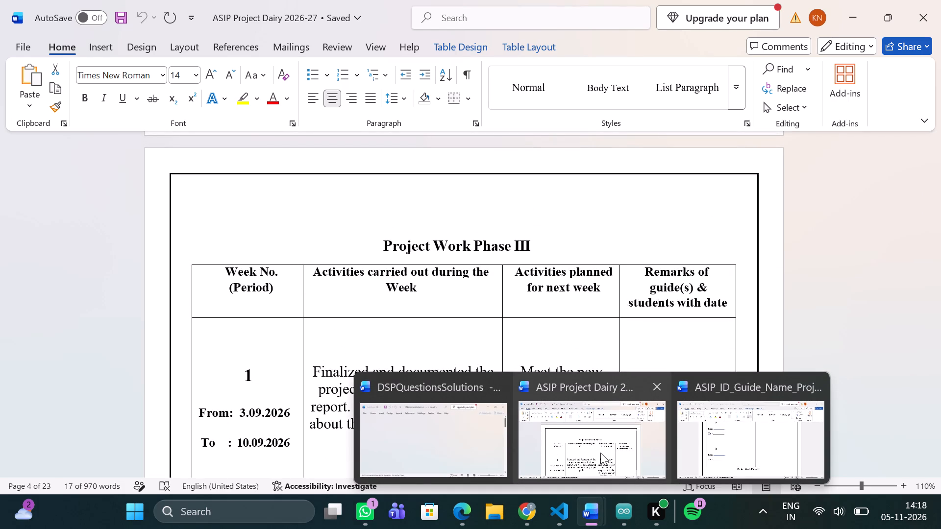
In the diary template, fill in week 1's period with From 3.09.2026 and To 10.09.2026.
click(723, 444)
scroll(331, 202, up, 5)
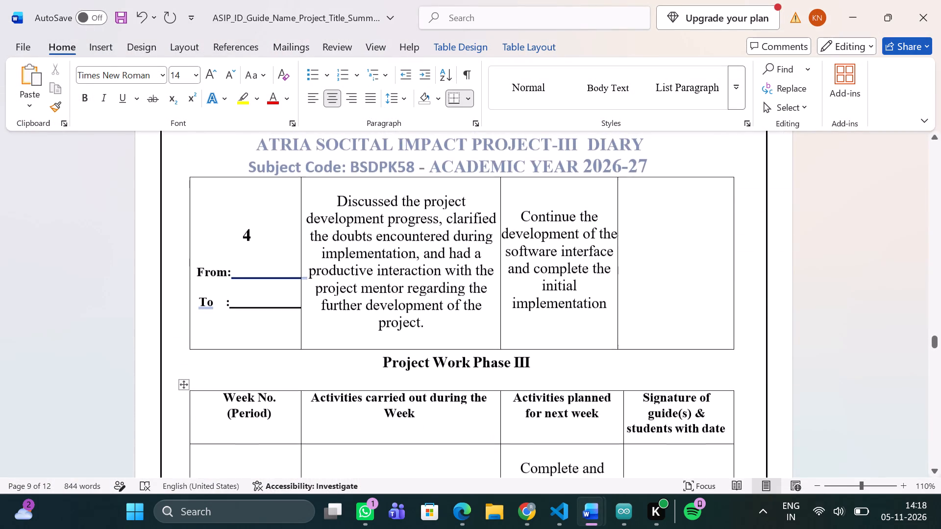
scroll(273, 301, up, 3)
scroll(272, 215, up, 1)
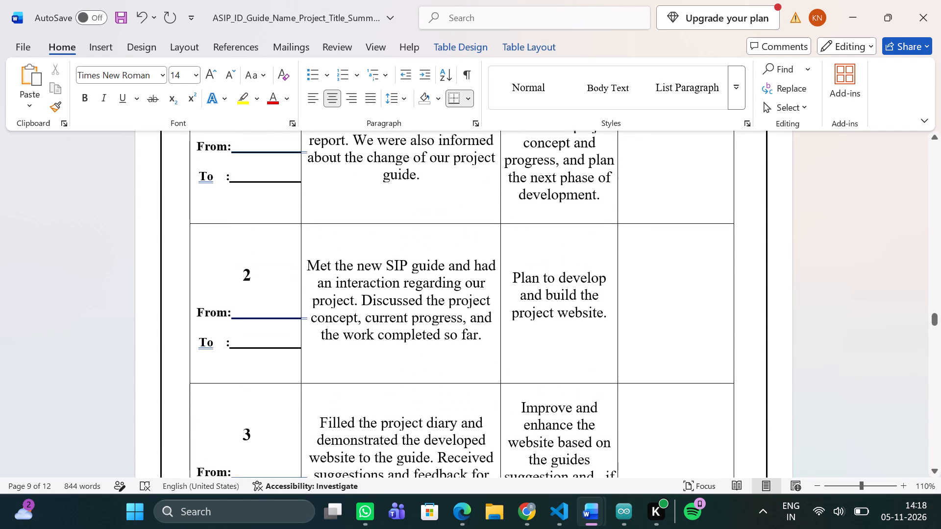
scroll(259, 166, up, 1)
click(251, 254)
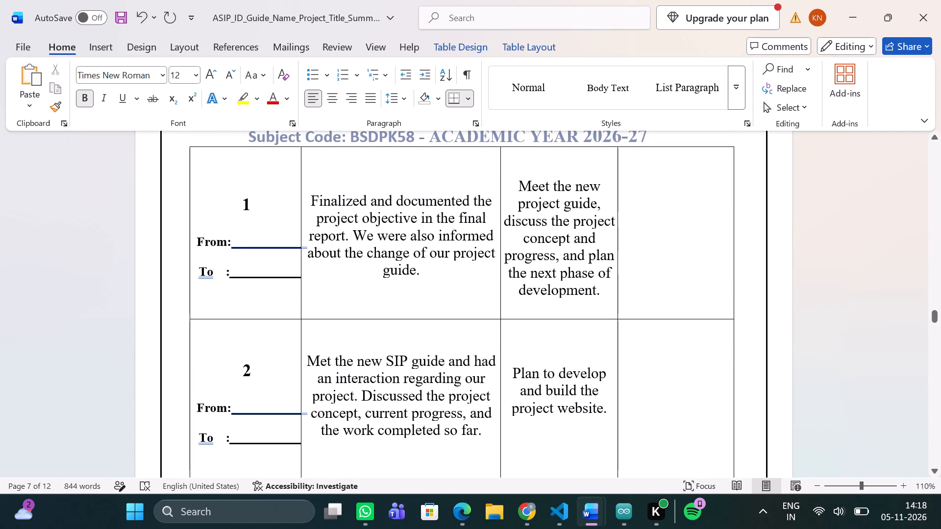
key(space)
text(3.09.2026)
click(239, 275)
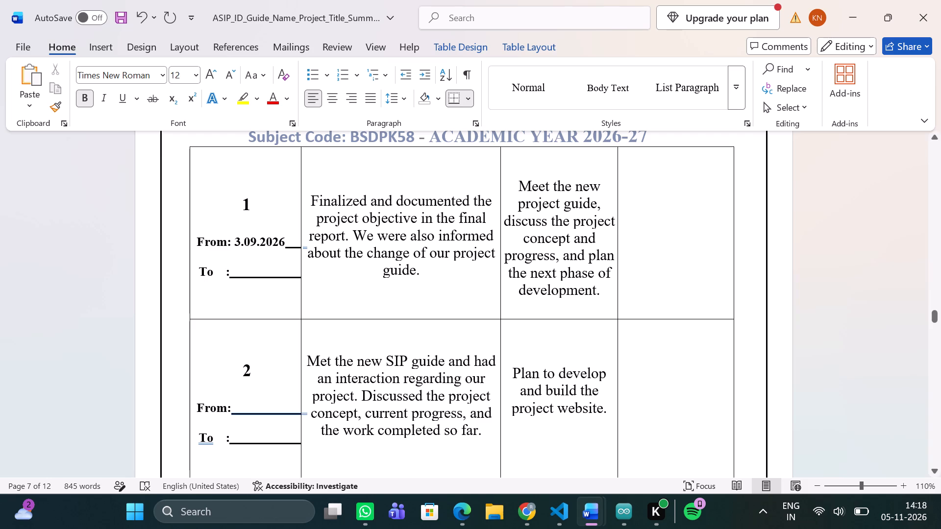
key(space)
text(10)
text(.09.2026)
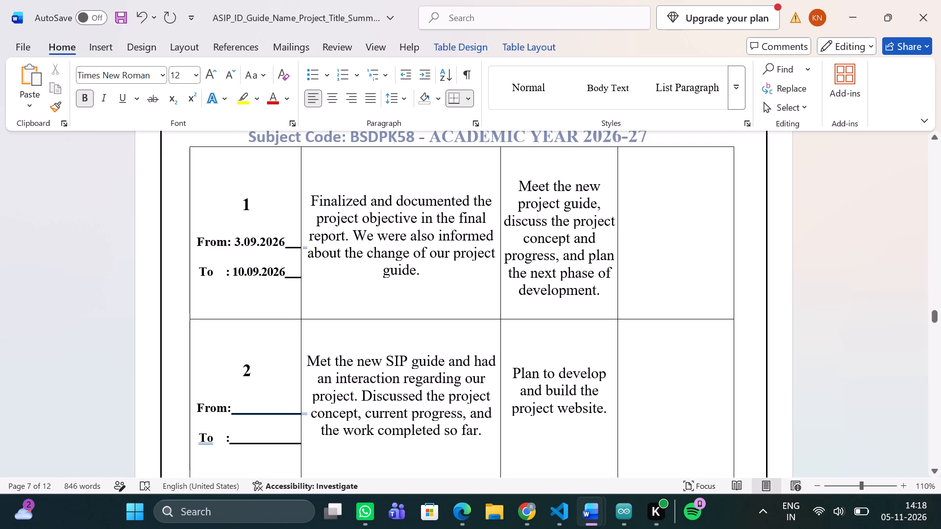
Fill in week 2's period as From 10.09.2026 To 17.09.2026, with leading spaces before the dates.
click(263, 404)
key(space)
text(10.09.2026)
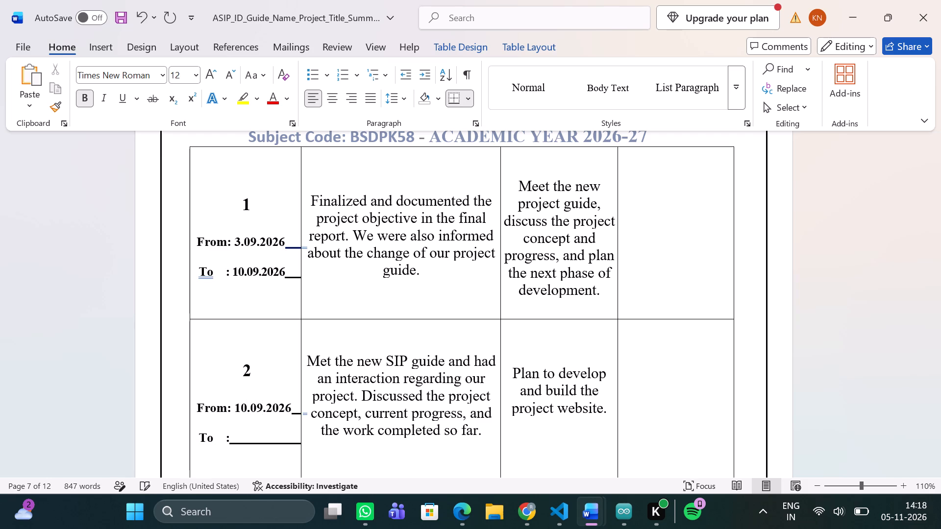
click(246, 436)
key(space)
key(space)
key(space)
text(17.09.)
text(2026)
Fill in week 3's period as From 24.09.2026 To 1.10.2026, with leading spaces before the dates.
scroll(246, 436, down, 2)
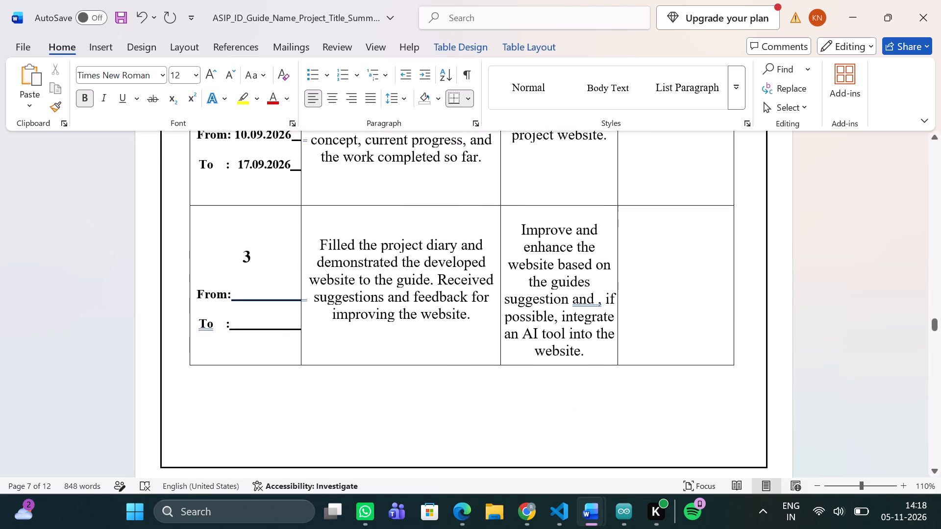
click(254, 303)
key(space)
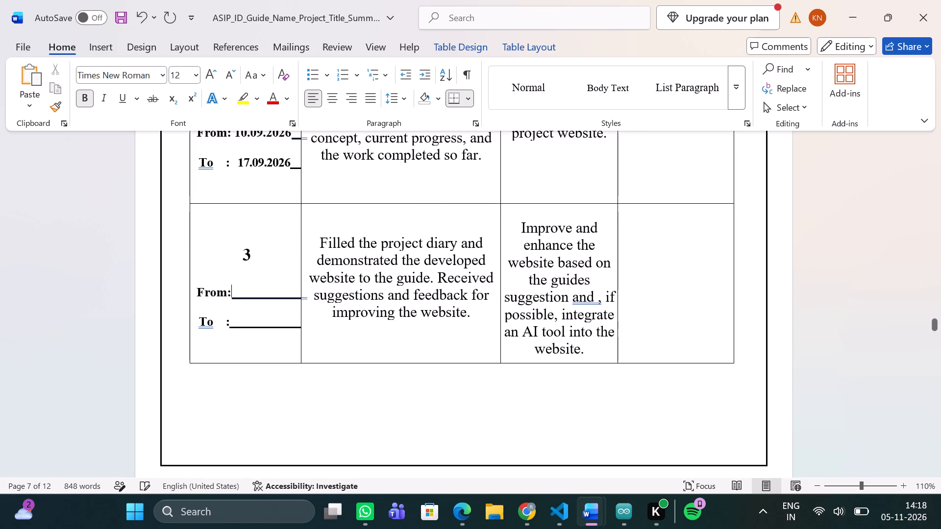
text(24.09.)
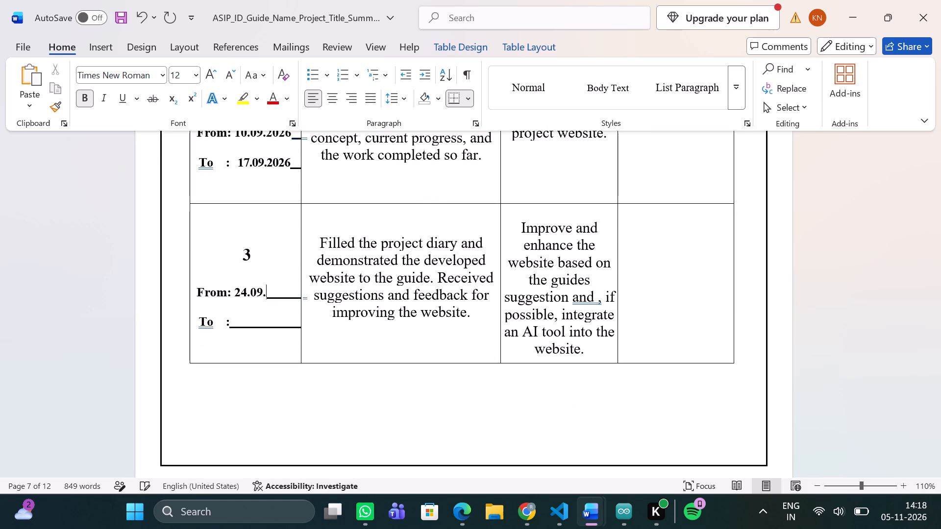
text(2027)
key(BackSpace)
key(6)
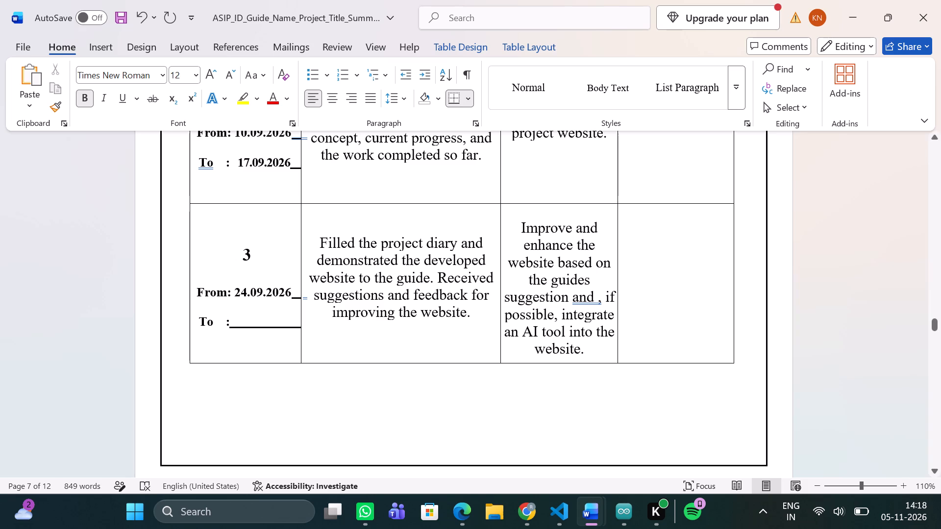
click(251, 317)
key(space)
key(space)
key(space)
text(1.09)
key(BackSpace)
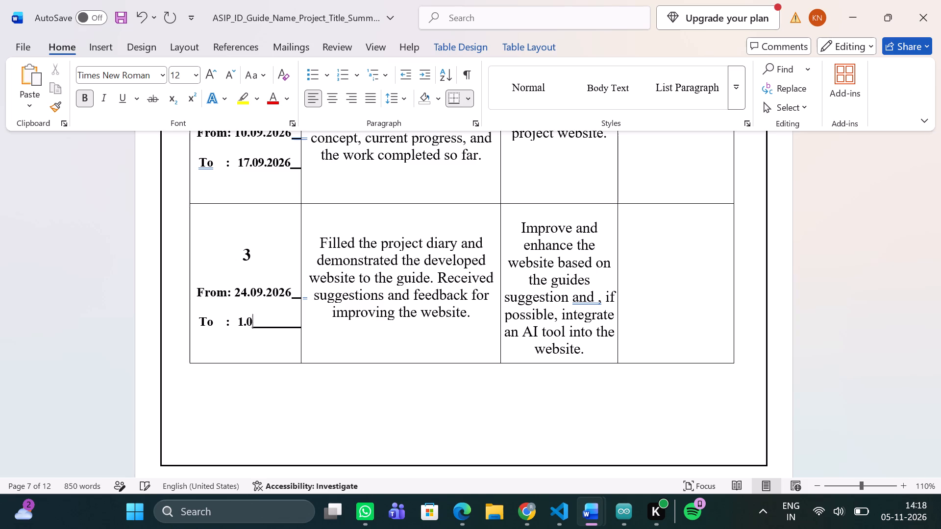
key(BackSpace)
text(10.2026)
Fill in week 4's period as From 1.10.2026 To 7.10.2026, with leading spaces before the dates.
scroll(251, 317, down, 5)
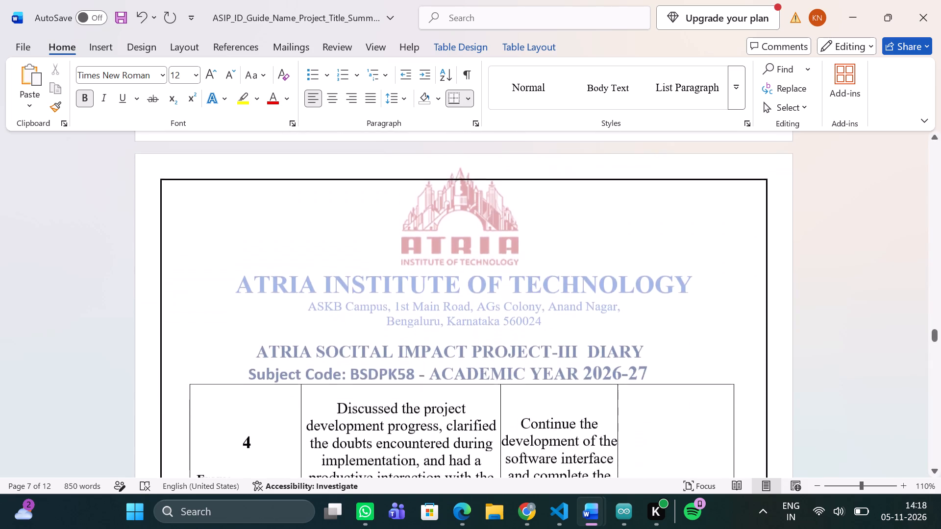
scroll(251, 317, down, 1)
click(253, 183)
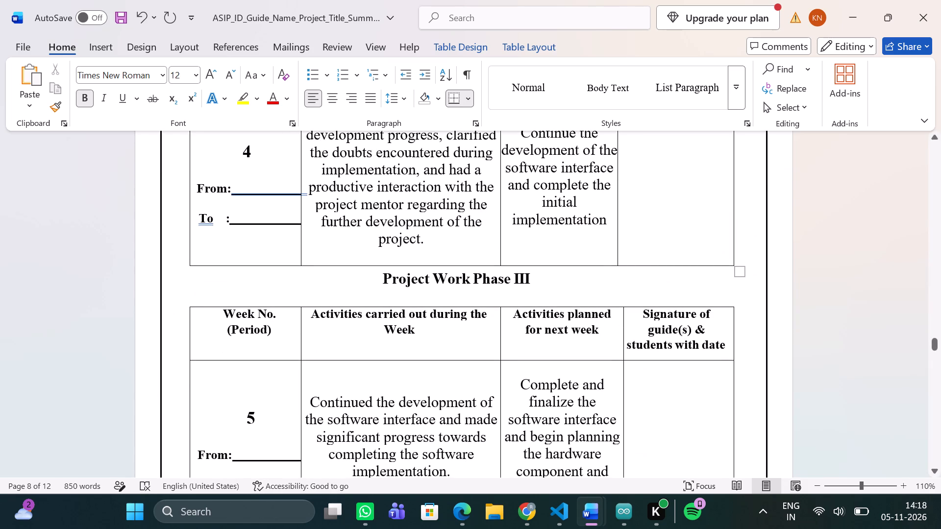
key(space)
text(1.)
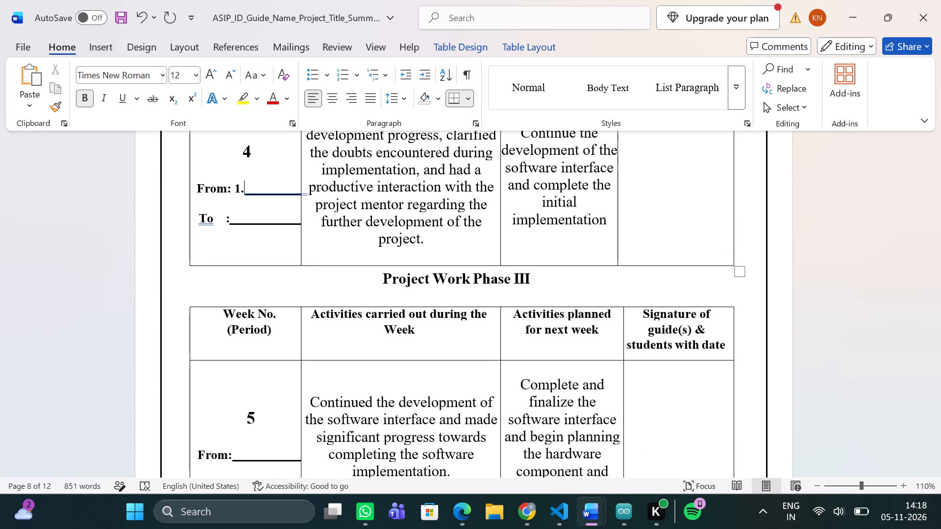
text(10.2026)
click(236, 221)
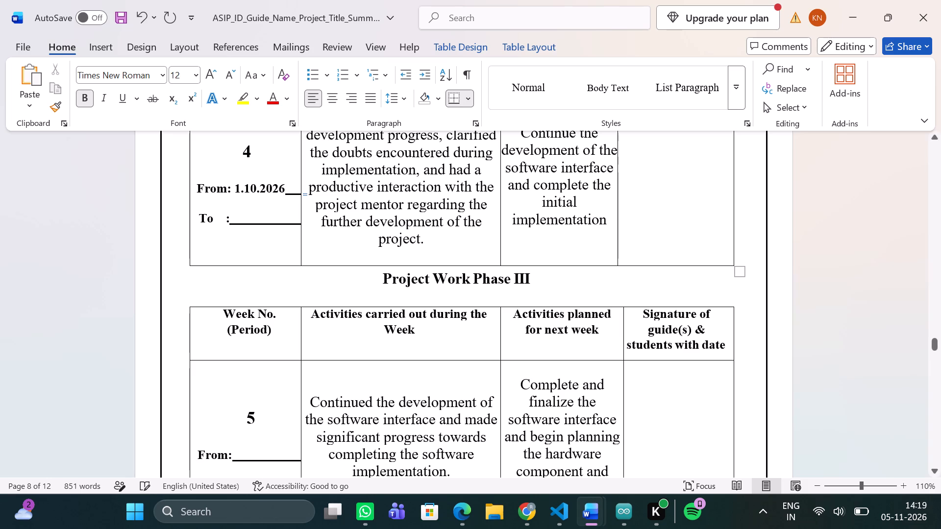
key(space)
key(space)
key(space)
text(7.10.2026)
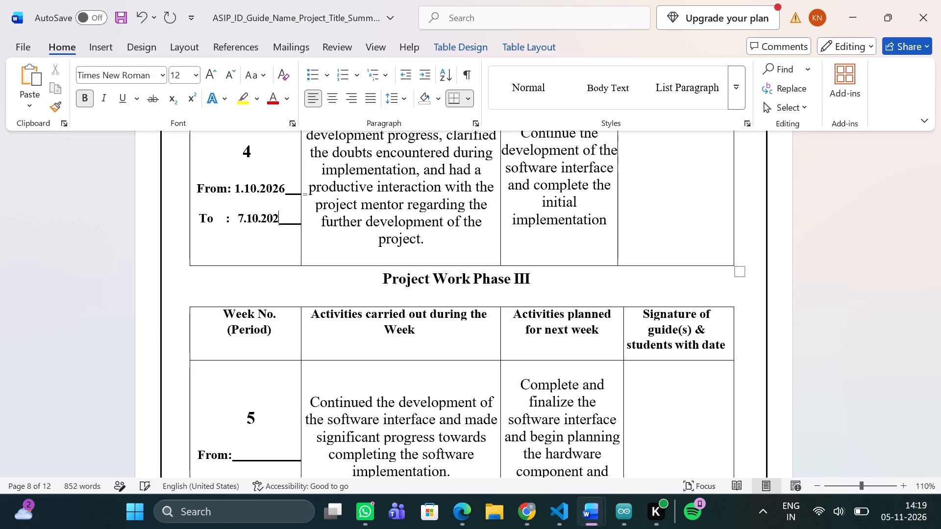
Fill in week 5's period as From 7.10.2026 To 14.10.2026, with a leading space before each date.
scroll(235, 227, down, 1)
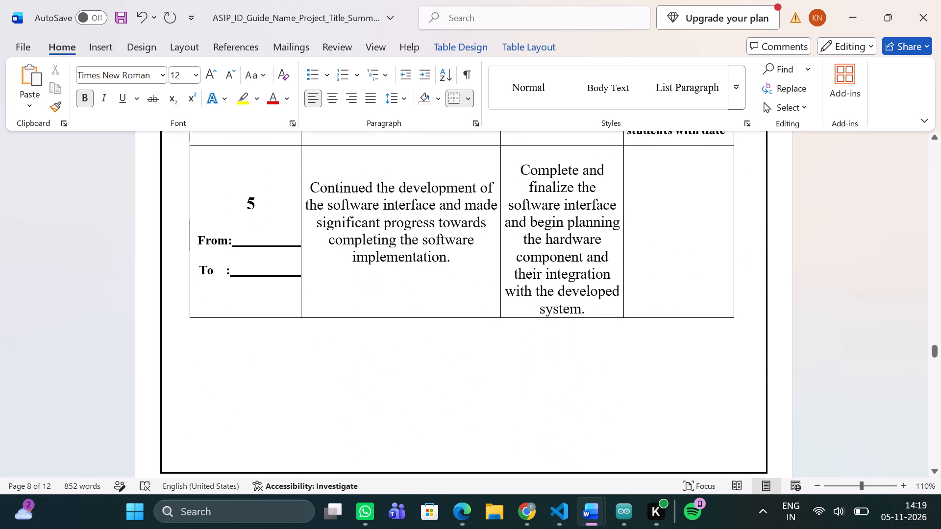
scroll(247, 240, up, 1)
click(263, 354)
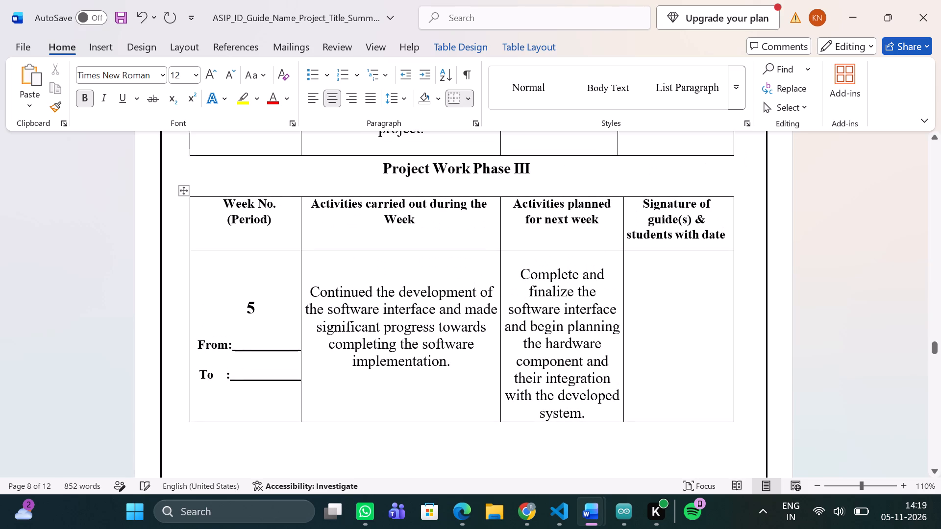
key(space)
text(7.10.1)
key(BackSpace)
text(2026)
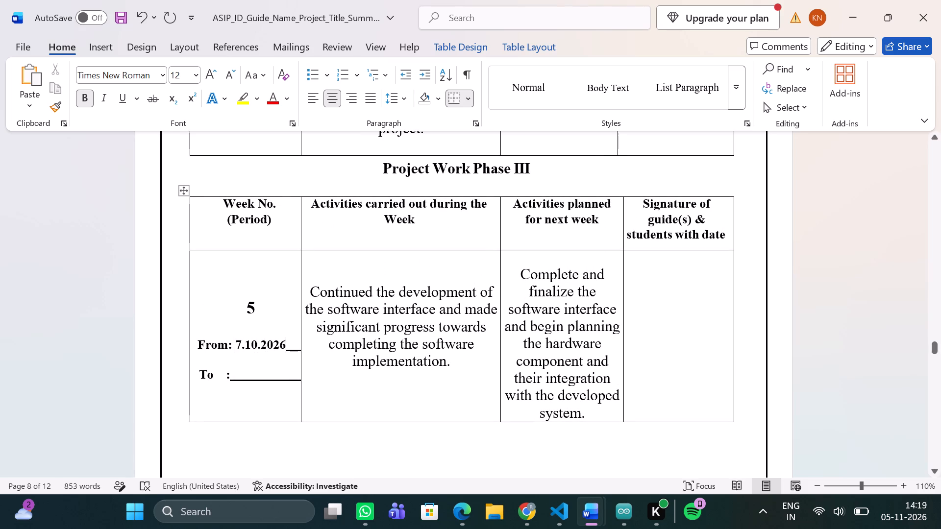
click(231, 389)
key(space)
text(14.)
text(10.2026)
Start filling in week 6's period by placing the cursor in its blank From date.
scroll(239, 385, down, 4)
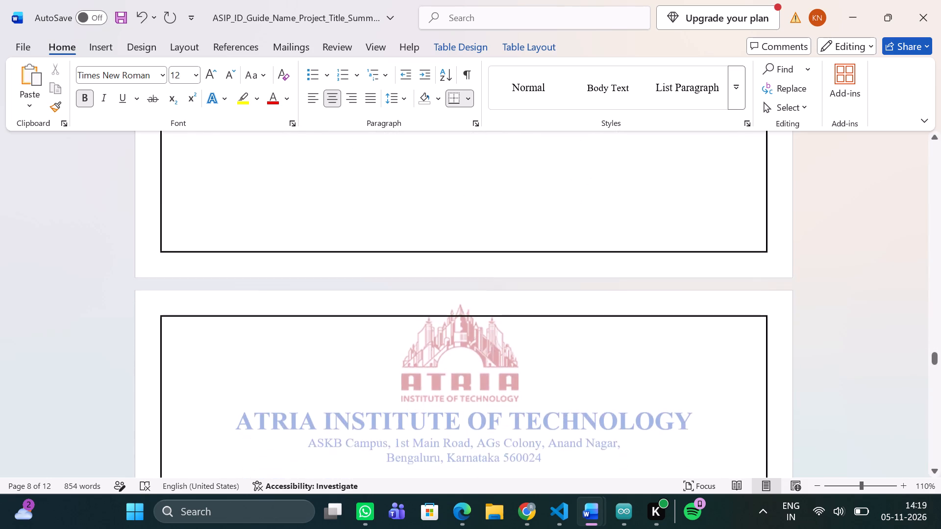
scroll(225, 442, up, 3)
scroll(225, 442, down, 2)
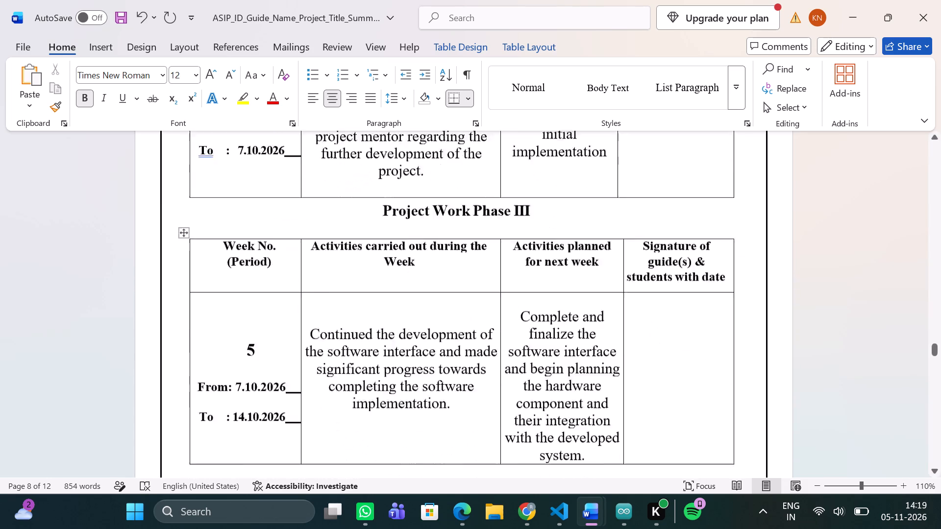
scroll(225, 442, down, 5)
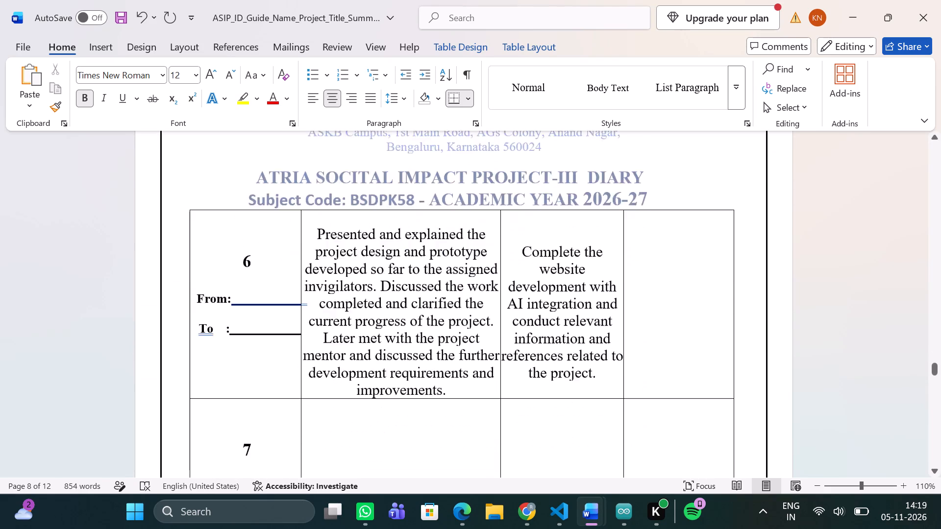
scroll(244, 245, up, 4)
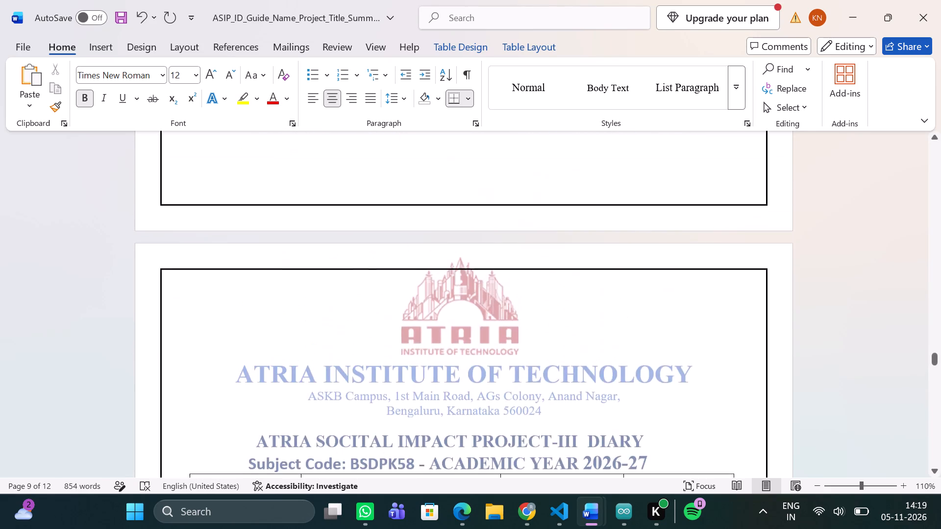
scroll(244, 245, down, 1)
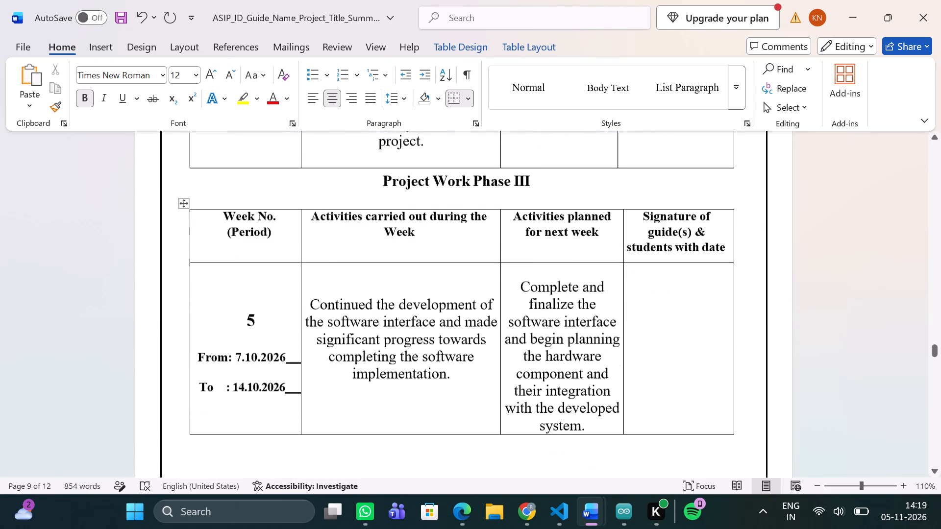
scroll(244, 245, down, 1)
click(243, 281)
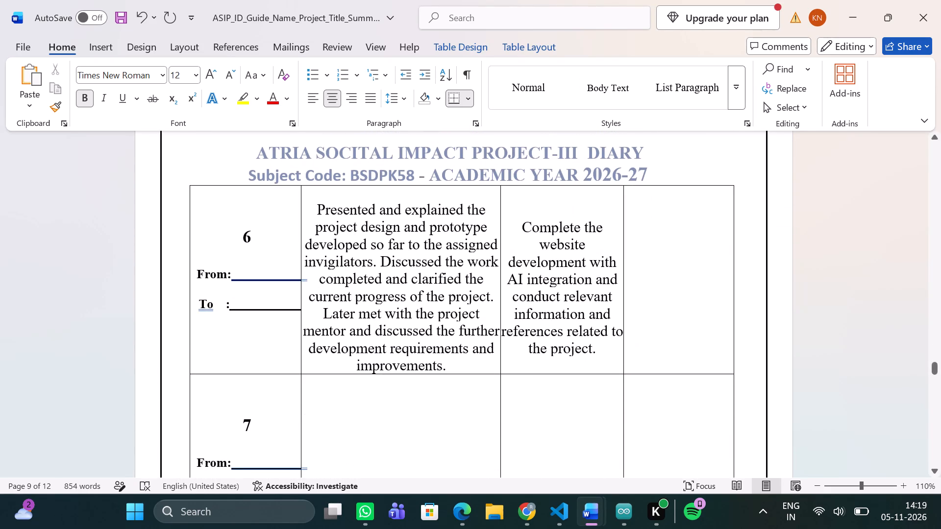
Fill in week 6's period as From 14.10.2026 To 21.10.2026, with a leading space before the To date.
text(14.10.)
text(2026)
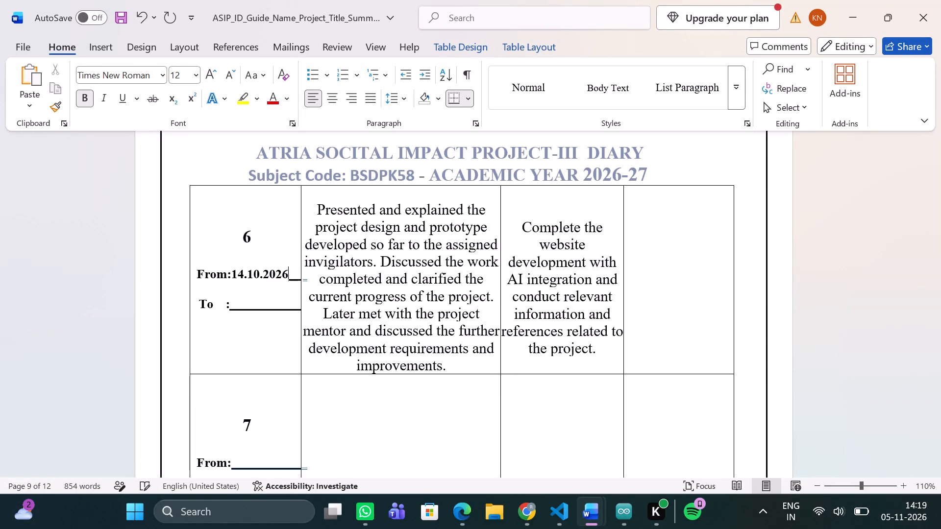
click(240, 307)
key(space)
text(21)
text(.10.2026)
Insert a leading space in week 7's blank From date, and place the cursor in that week's empty work description cell.
scroll(240, 307, down, 1)
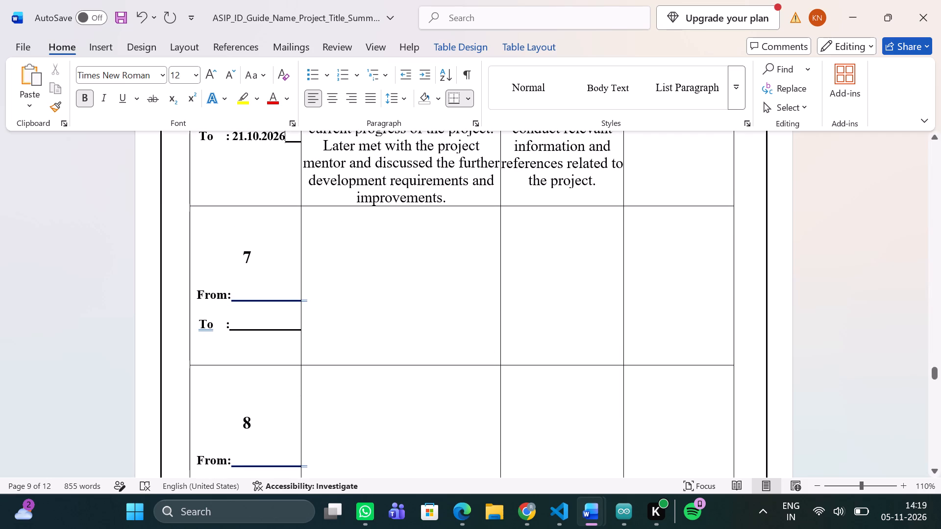
click(241, 303)
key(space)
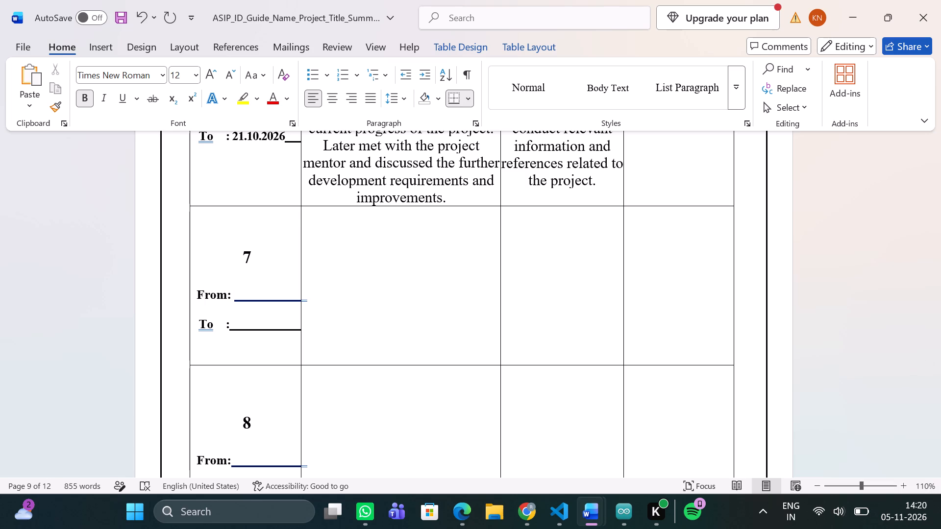
click(442, 325)
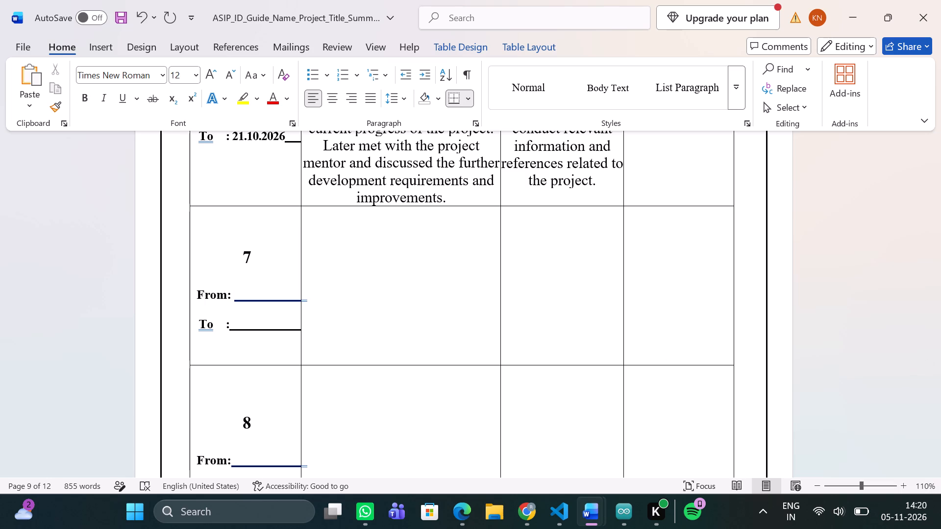
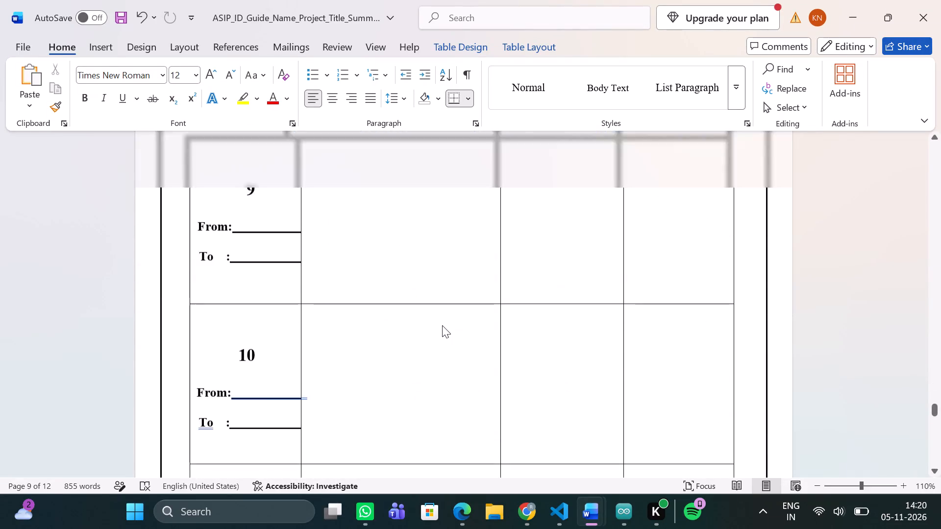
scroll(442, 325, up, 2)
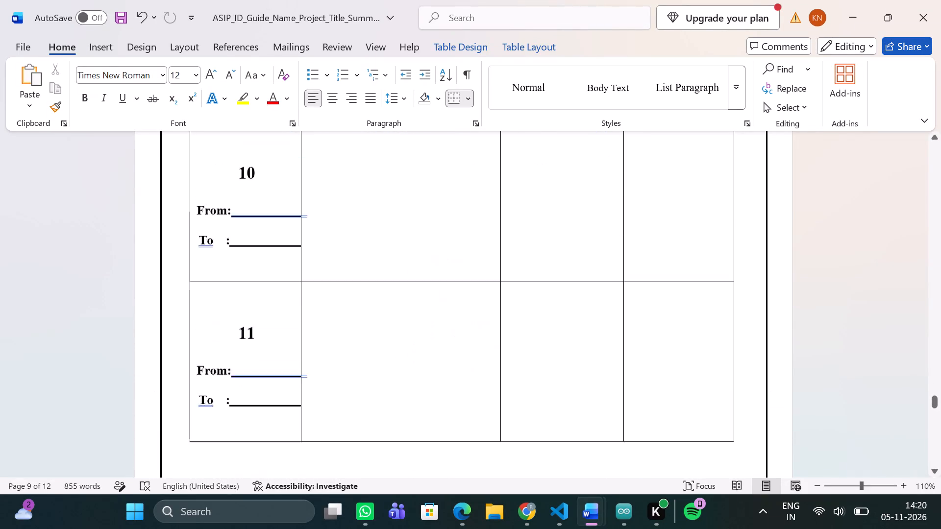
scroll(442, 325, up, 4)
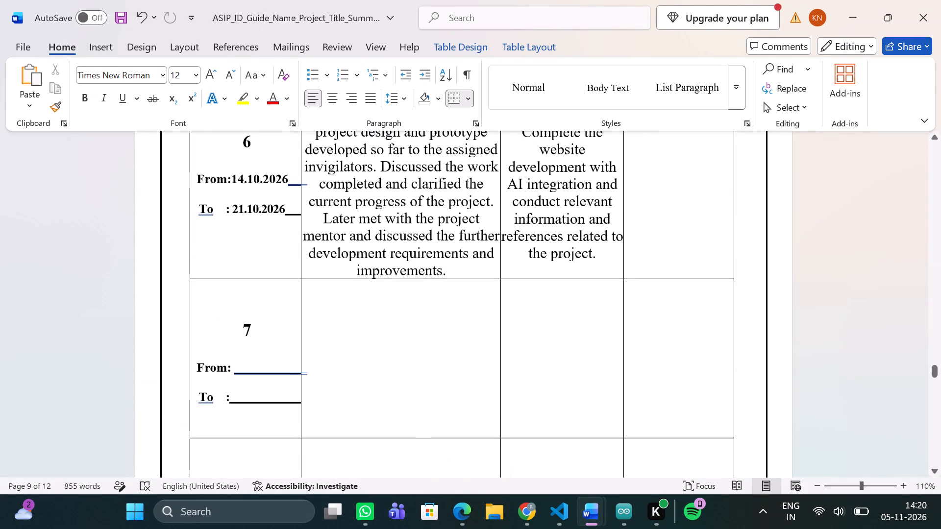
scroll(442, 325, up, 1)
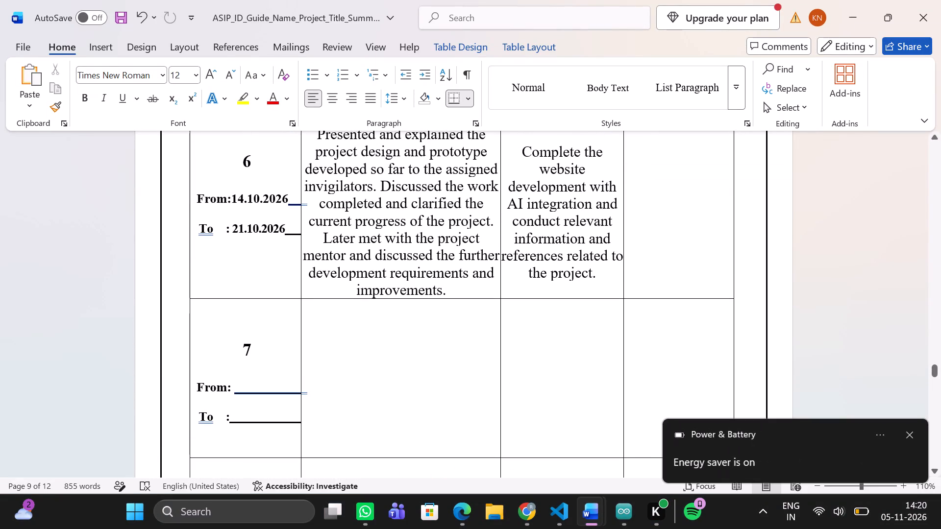
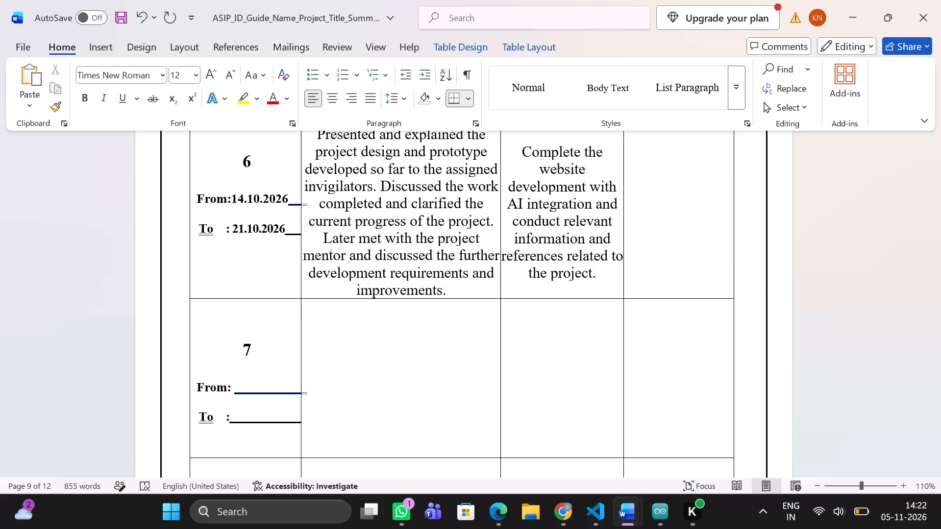
Paste the copied Orders API and Kitchen APIs paragraph into week 7's work entry cell.
key(ctrl+v)
Centre the whole week 7 work entry paragraph and increase its font size to 14.
ctrl+click(384, 327)
key(shift+Up)
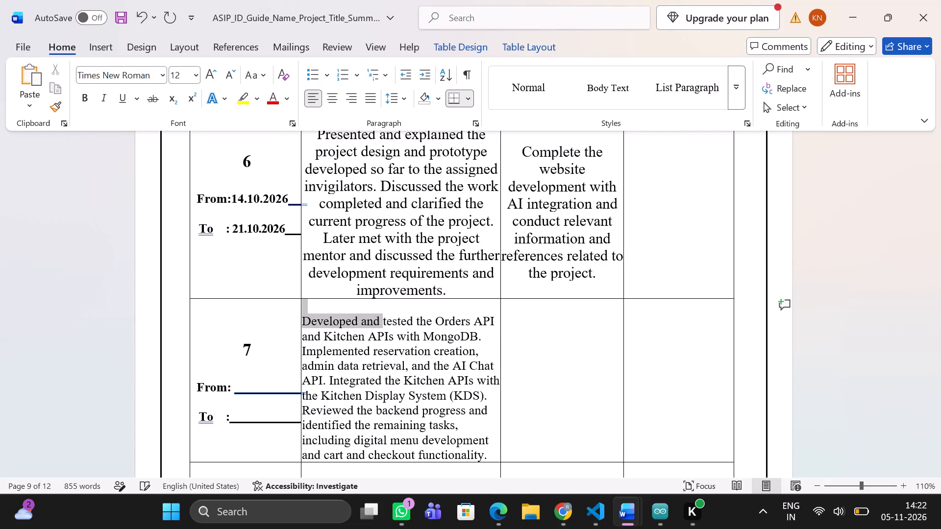
key(shift+Down)
key(Left)
key(Left)
key(Left)
key(Left)
key(Left)
key(Left)
key(Left)
key(Left)
key(Left)
key(Left)
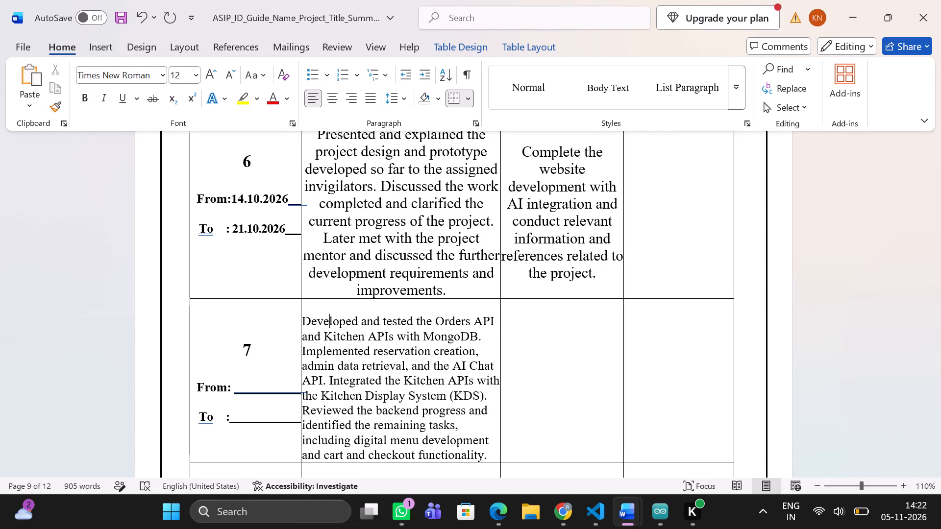
key(Left)
key(Left)
key(Left)
key(Left)
key(shift+Down)
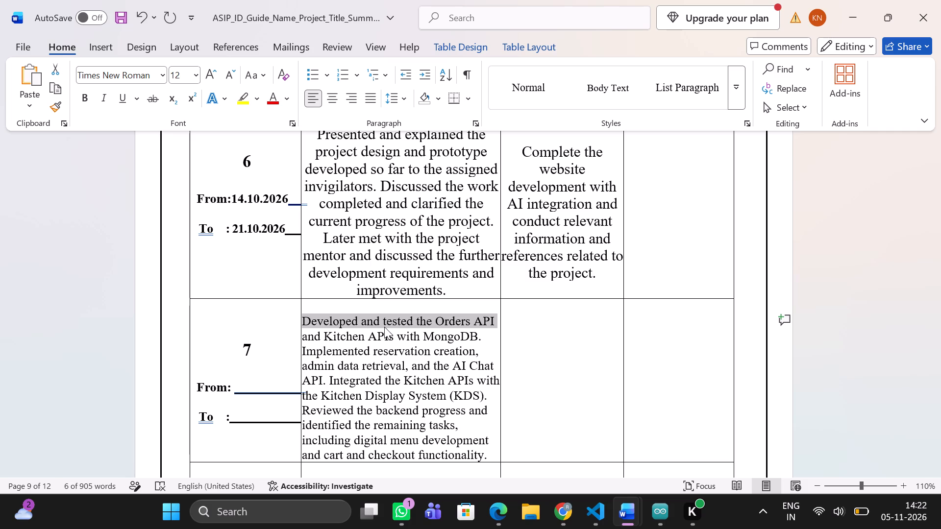
key(shift+Down)
key(shift+Down)
key(shift+Down)
key(shift+Down)
key(shift+Down)
key(shift+Down)
key(shift+Down)
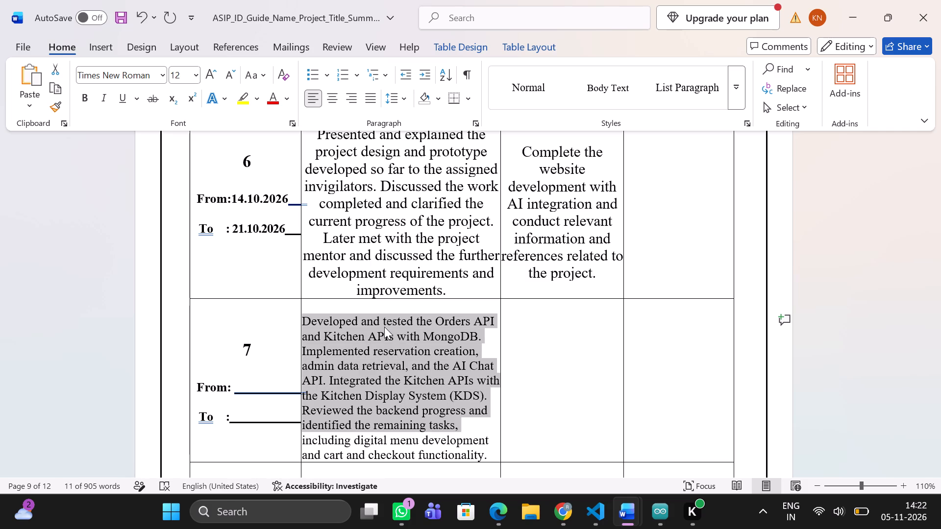
key(shift+Down)
key(shift+Right)
key(shift+Right)
key(shift+Right)
key(shift+Right)
key(shift+Right)
key(shift+Right)
key(shift+Right)
key(shift+Right)
key(shift+Right)
key(shift+Right)
key(shift+Right)
key(shift+Right)
key(shift+Right)
key(shift+Right)
key(shift+Right)
key(shift+Right)
key(shift+Right)
key(shift+Right)
key(shift+Right)
key(shift+Right)
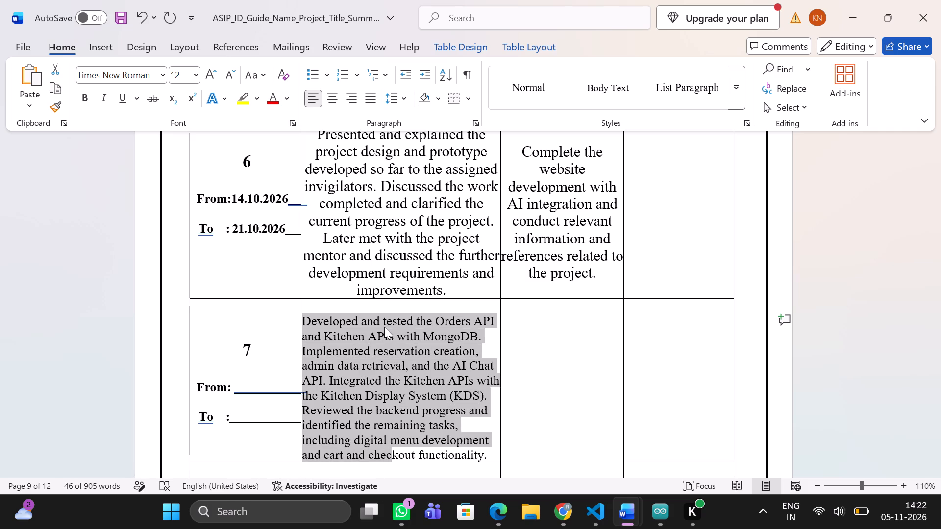
key(shift+Right)
key(shift+Right)
key(shift+Right)
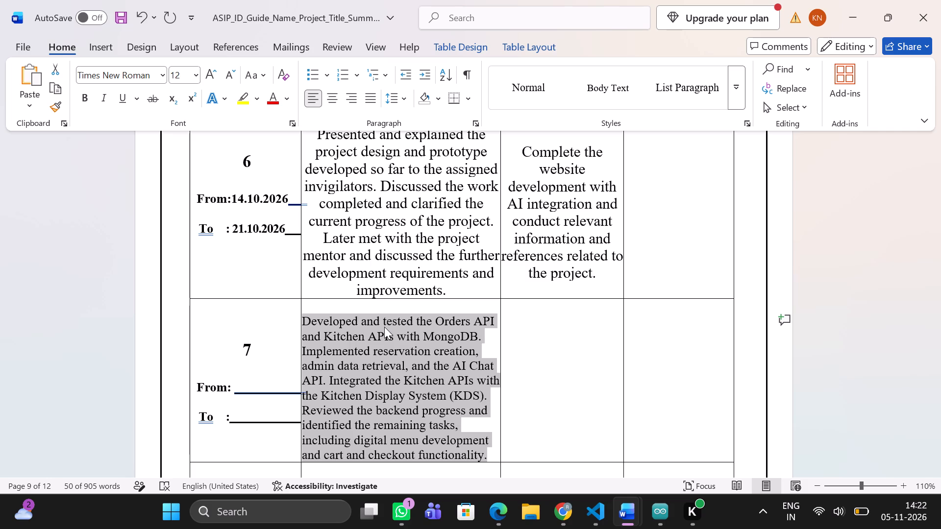
click(327, 100)
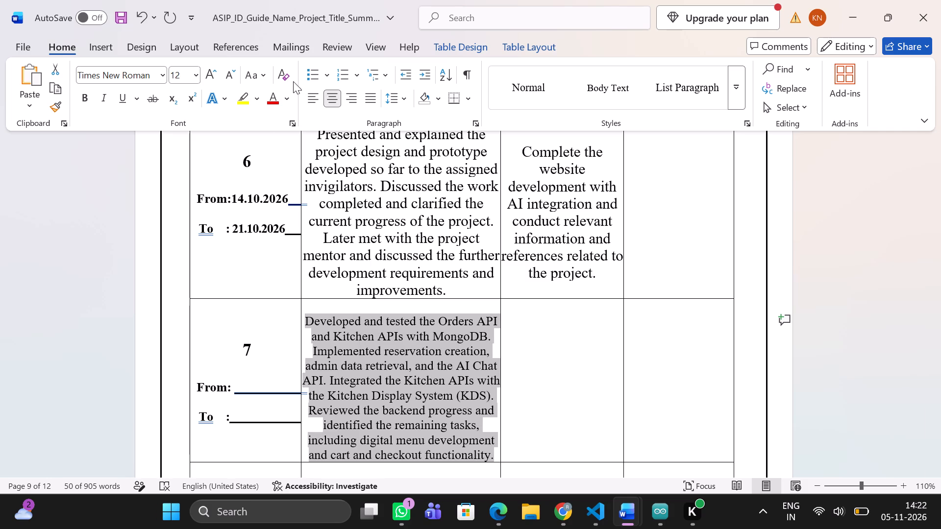
click(213, 68)
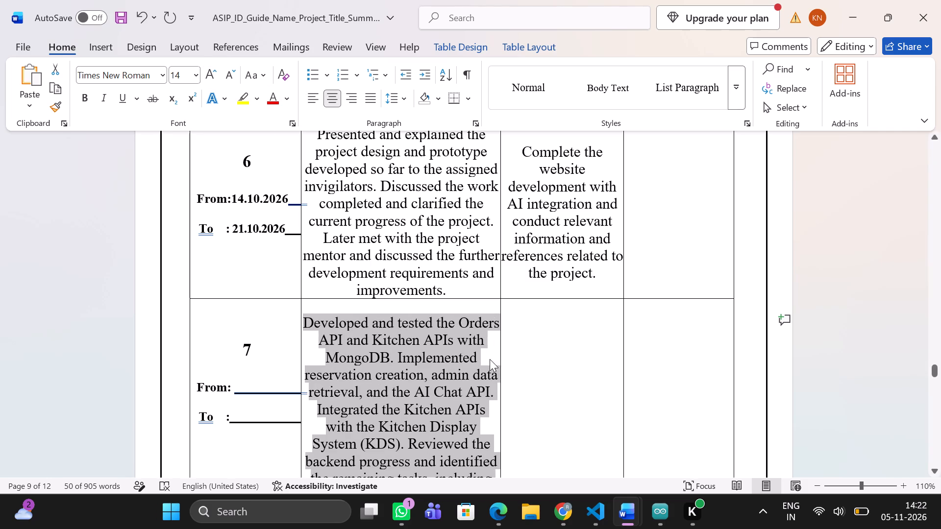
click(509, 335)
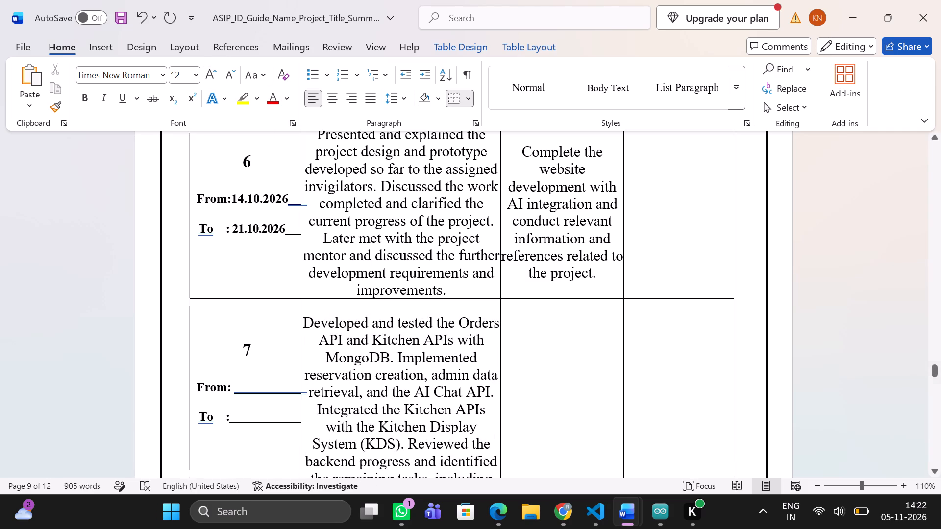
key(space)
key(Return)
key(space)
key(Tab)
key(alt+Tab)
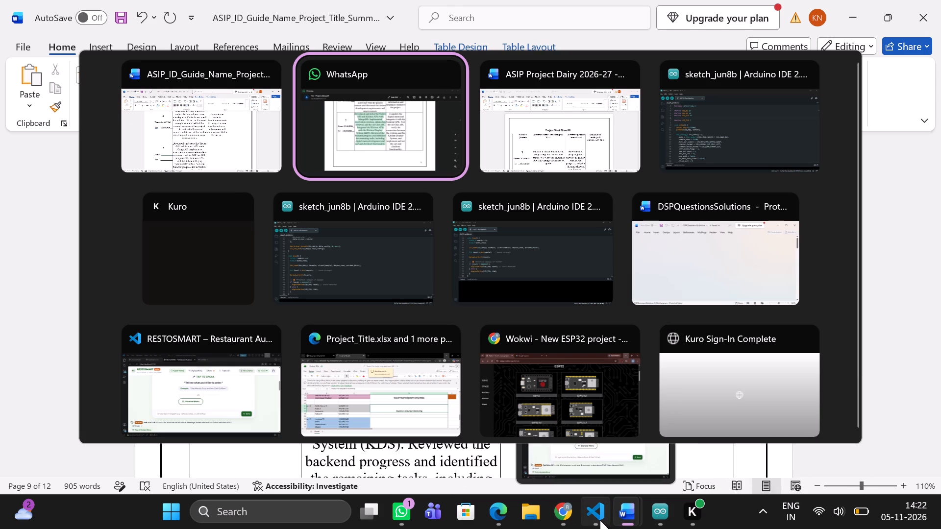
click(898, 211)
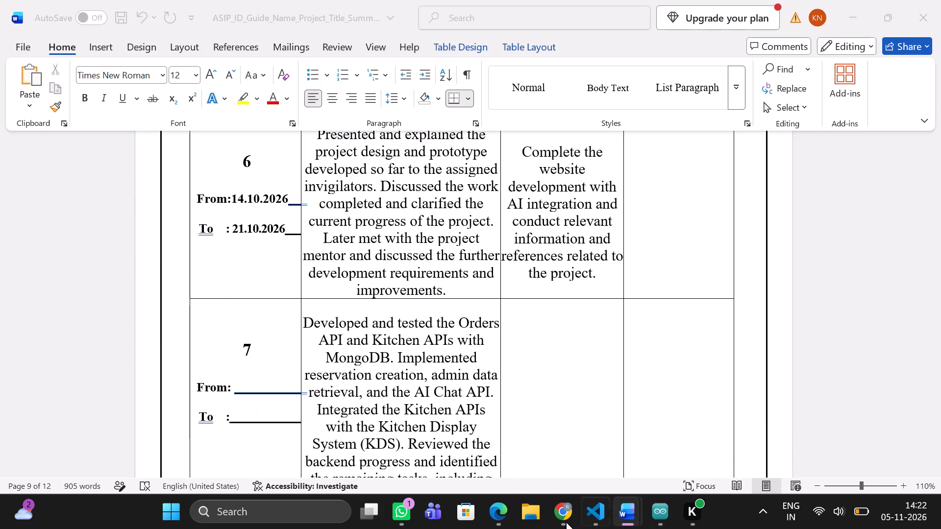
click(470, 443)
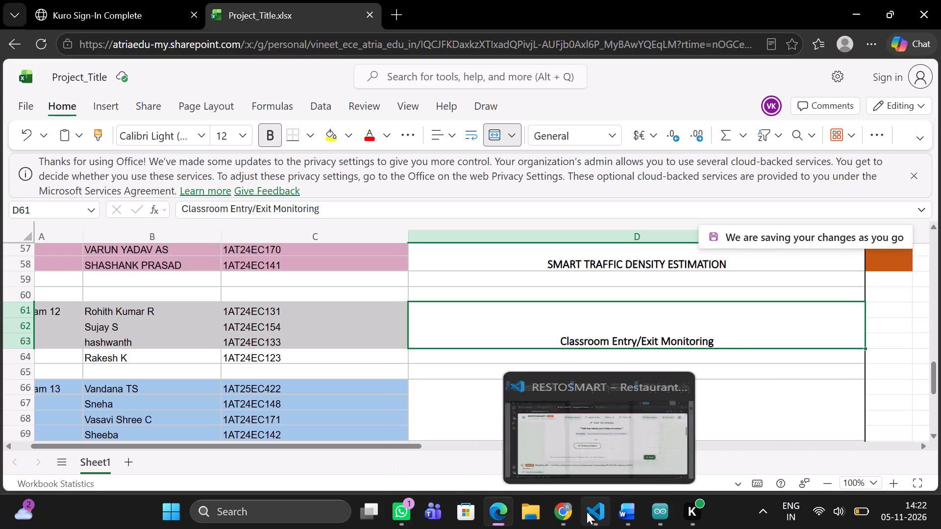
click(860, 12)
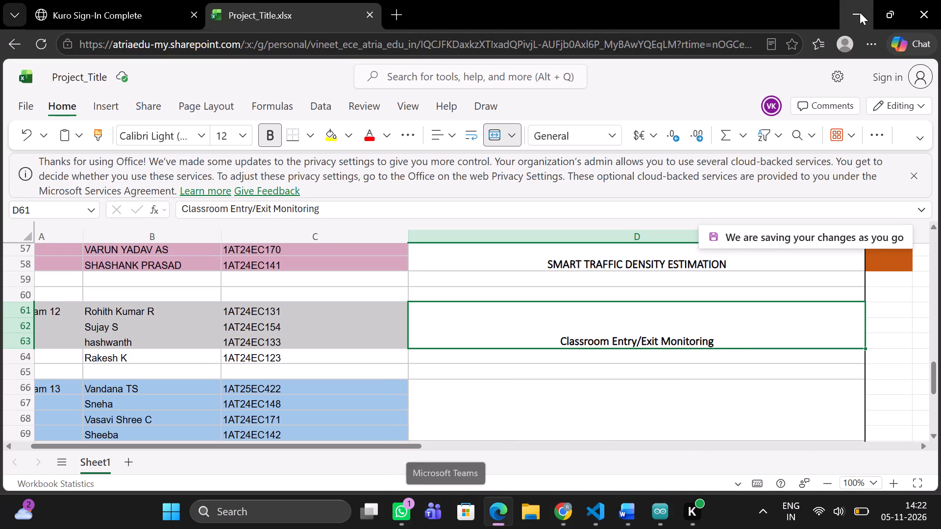
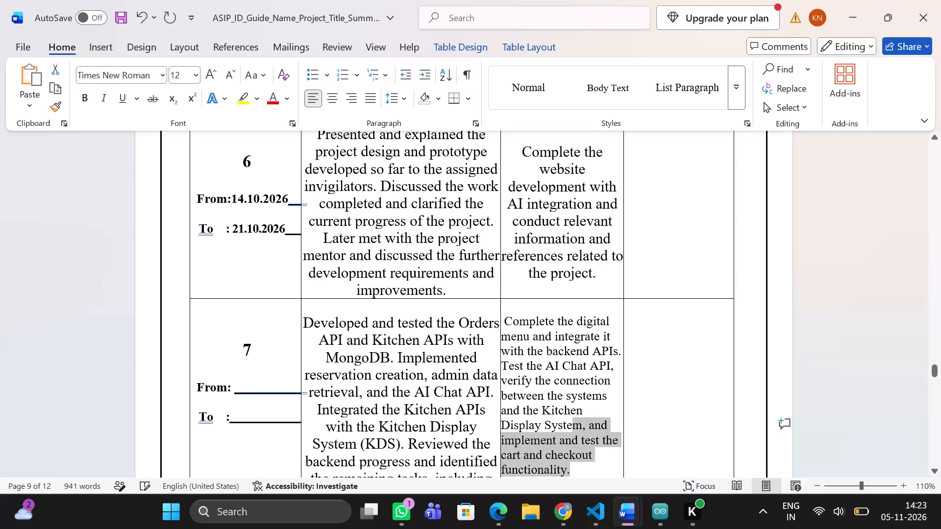
Reselect all of week 7's text under activities planned for next week, enlarge it to 14 pt and centre it.
key(Up)
key(shift+Up)
key(shift+Up)
key(Up)
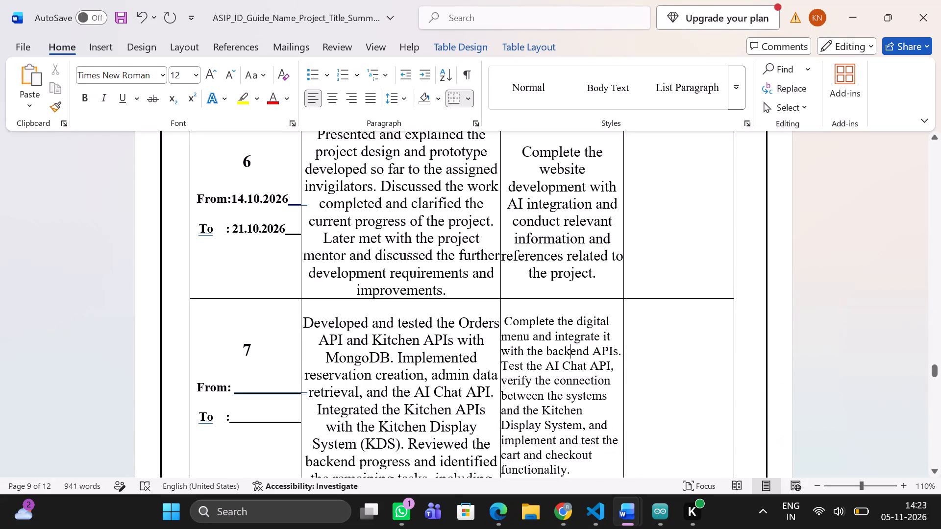
key(Up)
key(Left)
key(Left)
key(Left)
key(Left)
key(Left)
key(Left)
key(Left)
key(Left)
key(Left)
key(Left)
key(Left)
key(Left)
key(Up)
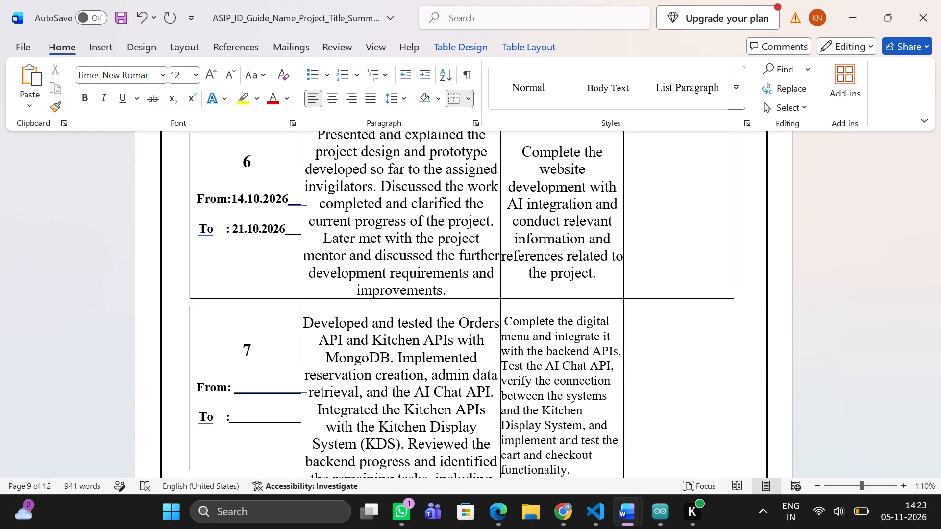
key(Right)
key(shift+Down)
key(shift+Down)
key(shift+Down)
key(shift+Down)
key(shift+Down)
key(shift+Down)
key(shift+Down)
key(shift+Down)
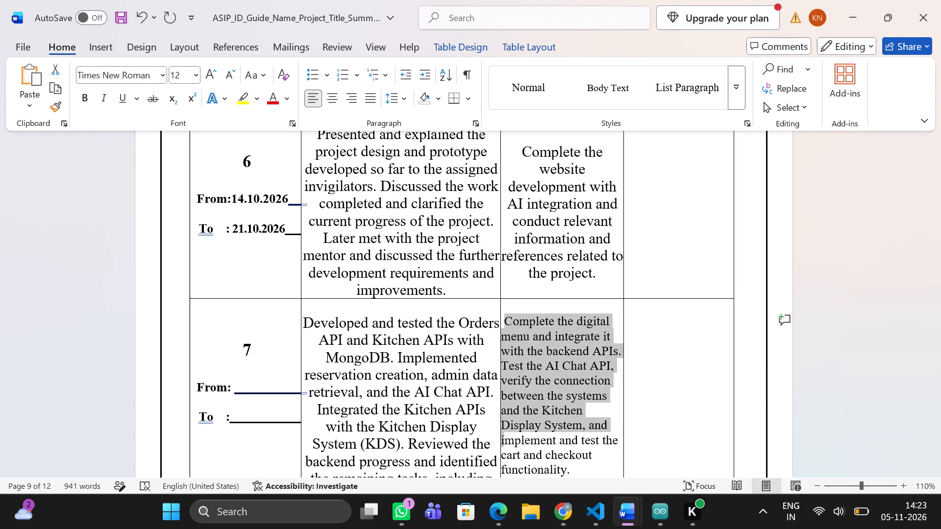
key(shift+Down)
key(shift+Down)
key(shift+Right)
key(shift+Right)
key(shift+Right)
key(shift+Right)
key(shift+Right)
key(shift+Right)
key(shift+Right)
key(shift+Right)
key(shift+Right)
key(shift+Right)
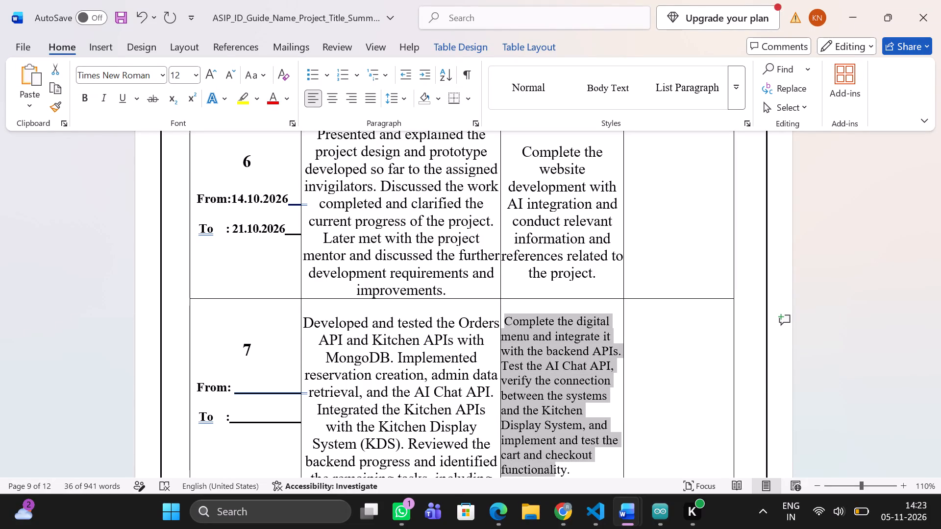
key(shift+Right)
key(shift+Right)
key(shift+Right)
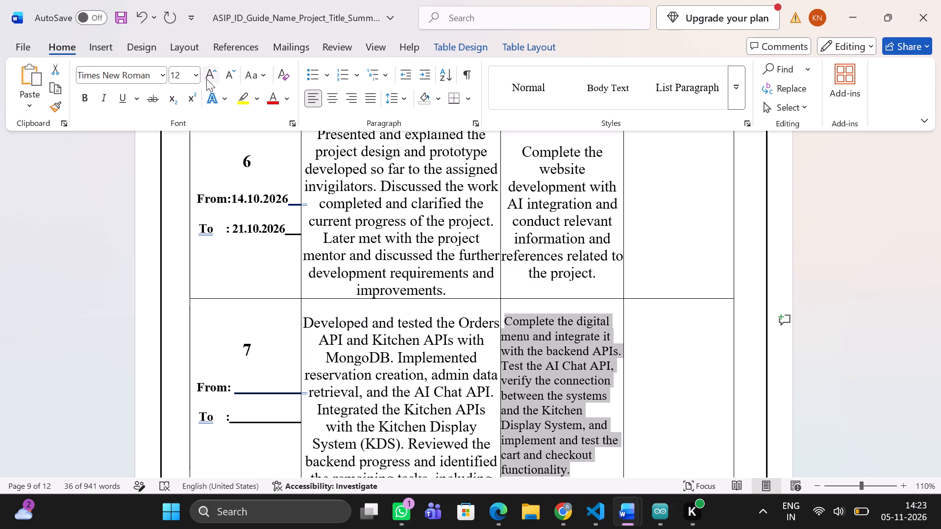
click(207, 79)
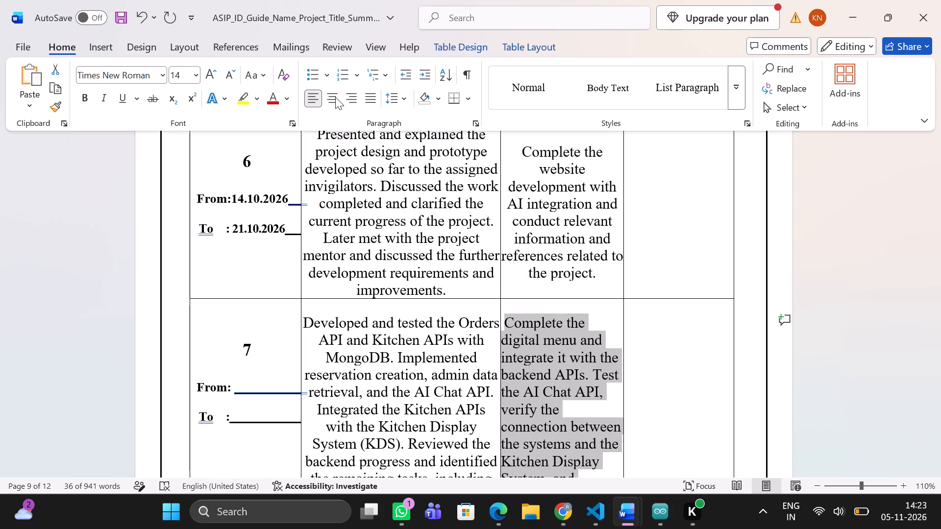
click(335, 97)
Place the cursor in week 8's blank cell for activities carried out during the week.
scroll(410, 249, down, 3)
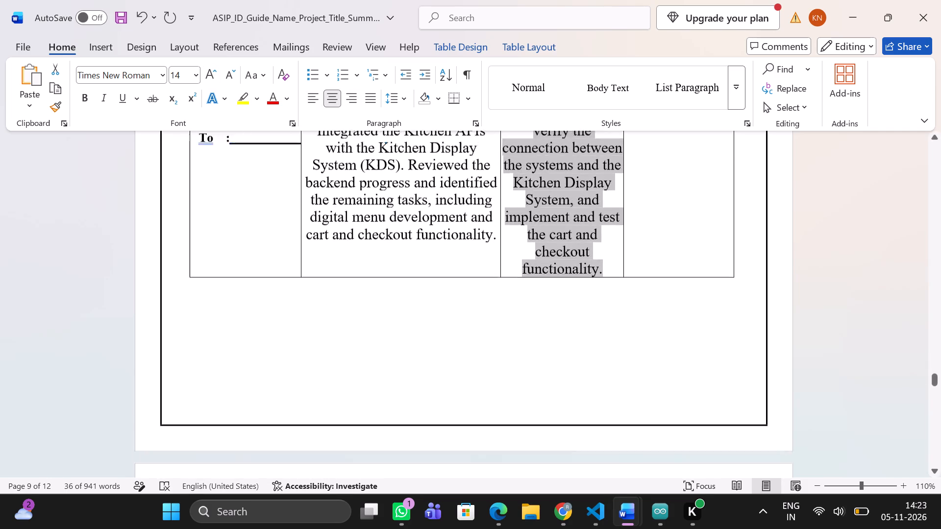
scroll(410, 249, down, 3)
scroll(410, 249, up, 1)
click(320, 212)
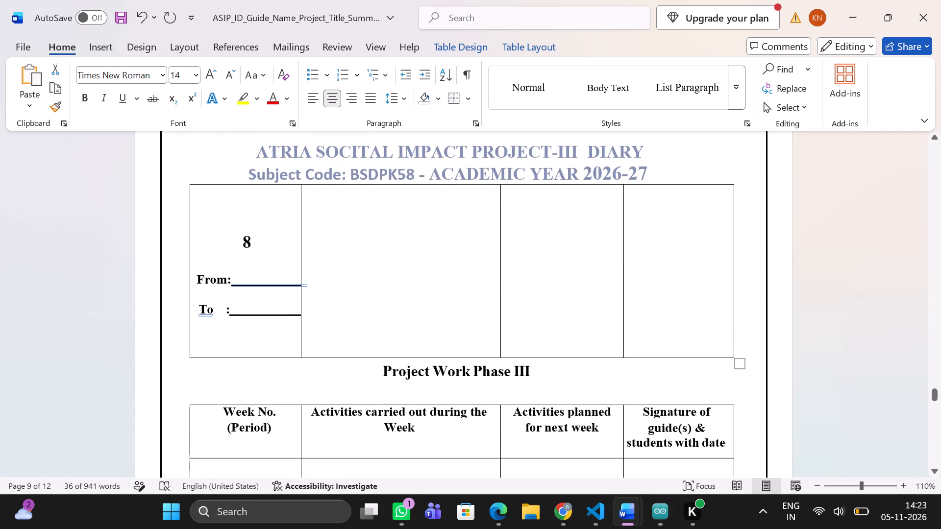
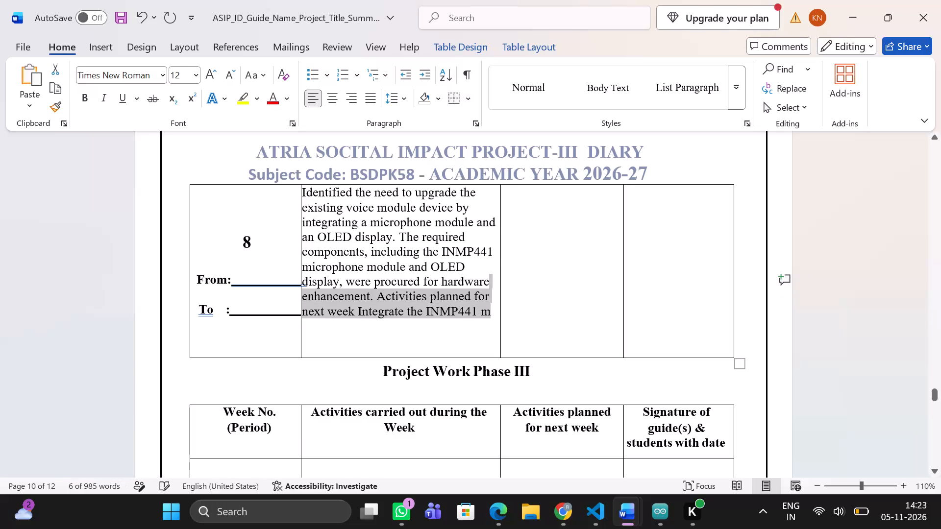
Select all of week 8's text under activities carried out during the week, enlarge it to 14 pt and centre it.
key(shift+Up)
key(shift+Up)
key(shift+Up)
key(shift+Up)
key(shift+Up)
key(shift+Up)
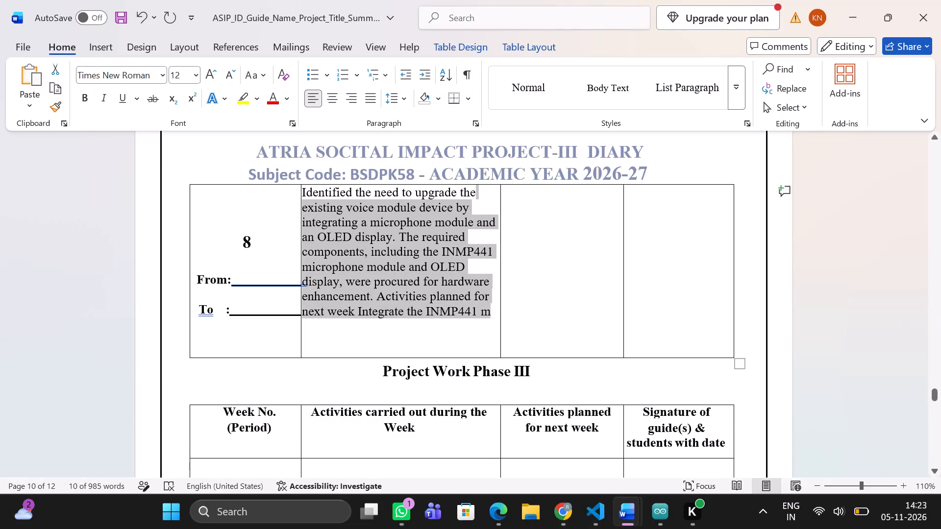
key(shift+Up)
key(shift+Down)
key(shift+Down)
key(shift+Down)
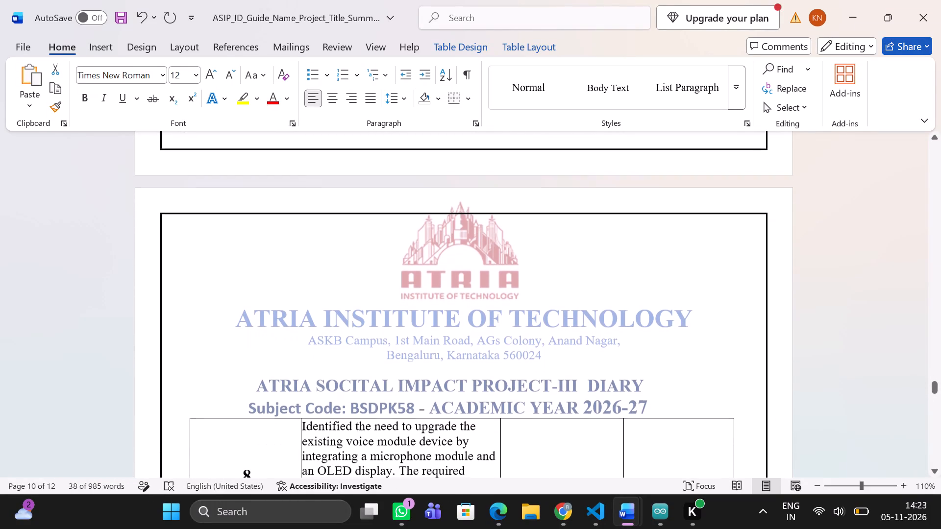
key(shift+Up)
key(shift+Up)
key(shift+Up)
key(shift+Up)
key(shift+Left)
key(shift+Left)
key(shift+Left)
key(shift+Left)
key(shift+Left)
key(shift+Left)
key(shift+Left)
key(shift+Left)
key(shift+Left)
key(shift+Left)
key(shift+Left)
key(shift+Left)
key(shift+Left)
key(shift+Left)
key(shift+Left)
key(shift+Left)
key(shift+Left)
key(shift+Left)
key(shift+Left)
key(shift+Left)
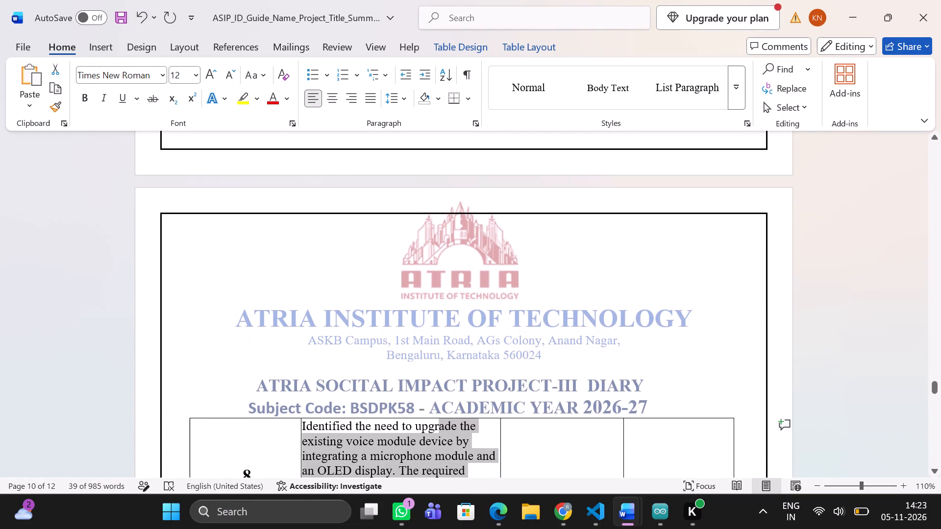
key(shift+Left)
key(shift+Left)
key(shift+Left)
key(shift+Left)
key(shift+Left)
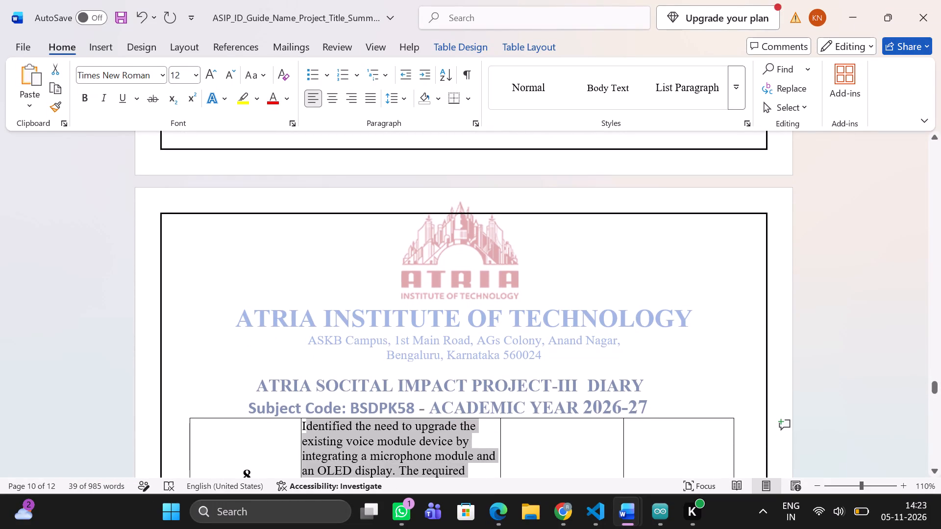
key(shift+Left)
key(shift+Right)
key(shift+Left)
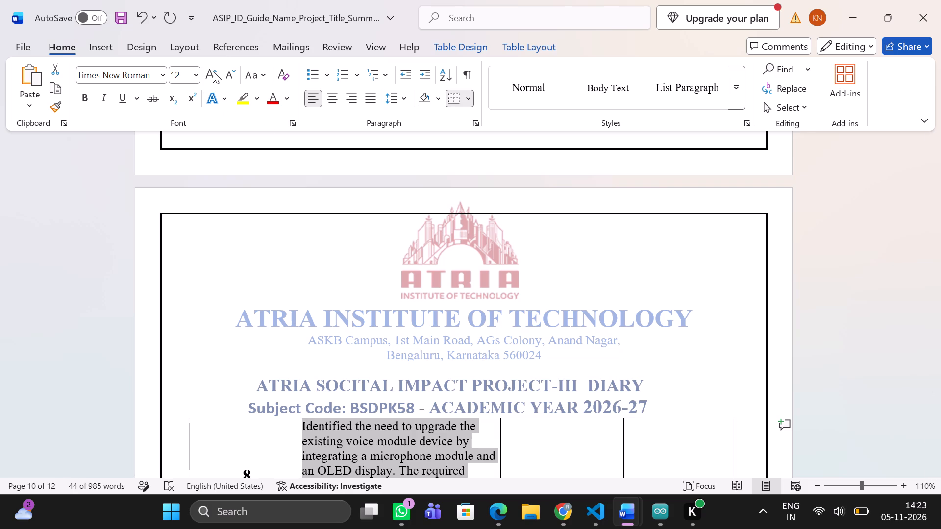
click(213, 71)
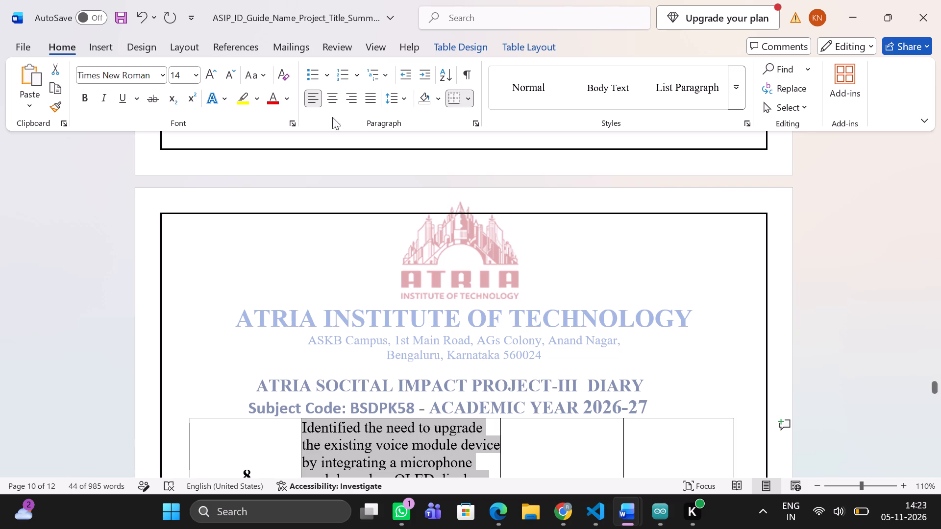
click(334, 103)
scroll(369, 221, down, 1)
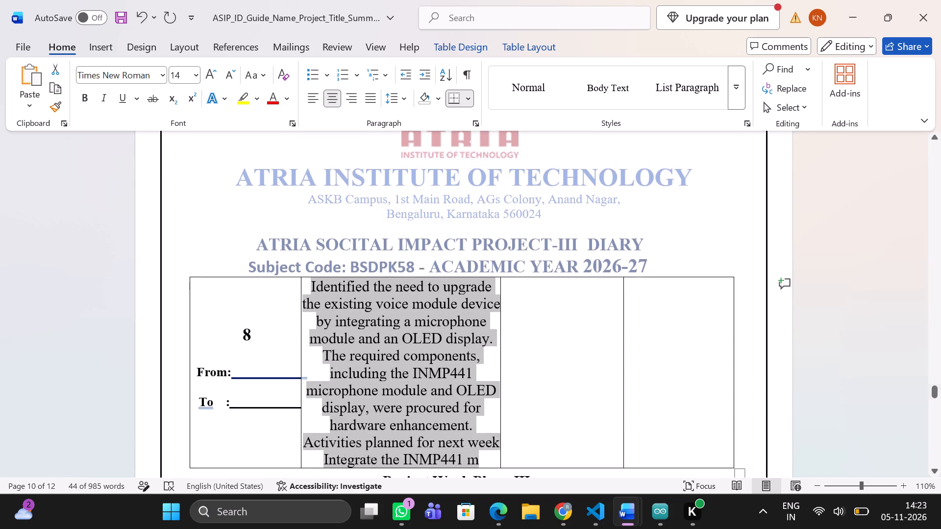
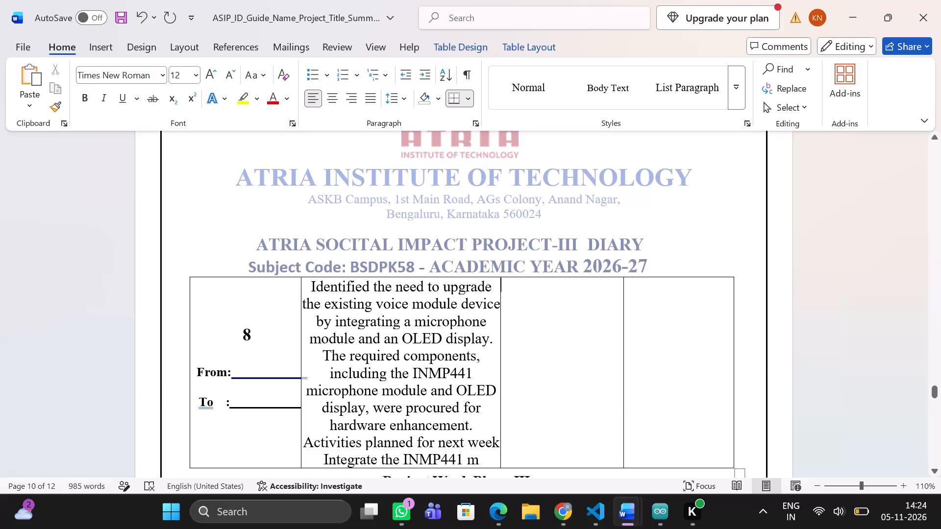
Paste the copied INMP441 microphone and OLED display integration plan into week 8's activities planned for next week cell.
key(ctrl+v)
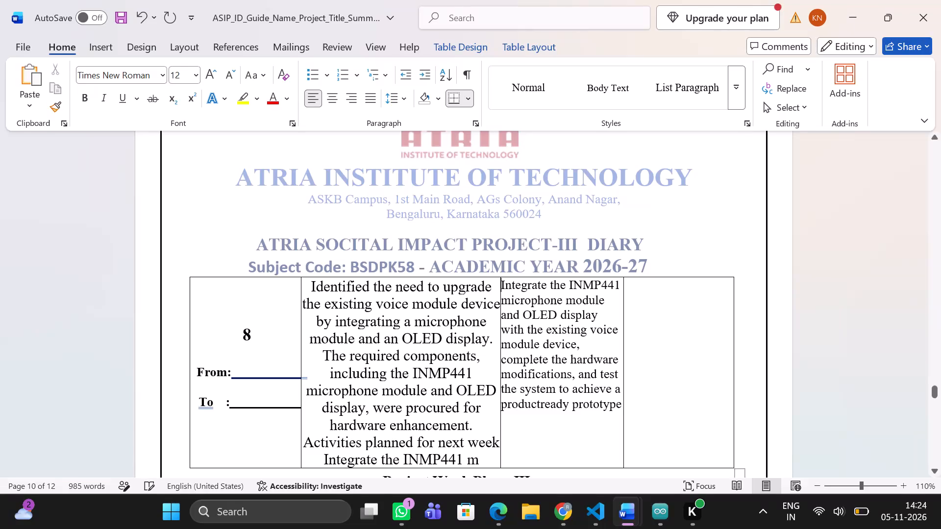
Select all of week 8's text under activities planned for next week, centre it and enlarge it to 14 pt.
key(shift+Up)
key(shift+Up)
key(shift+Up)
key(shift+Up)
key(shift+Up)
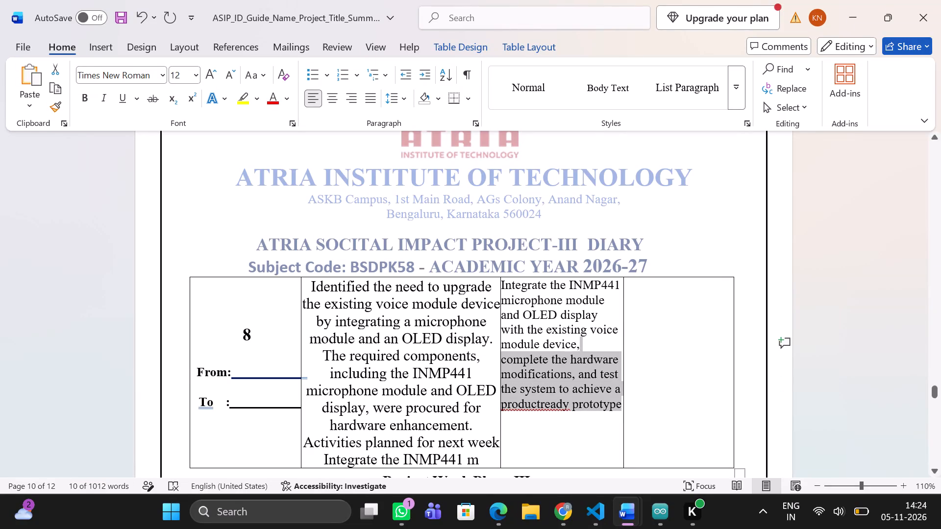
key(shift+Up)
key(shift+Up)
key(shift+Up)
key(shift+Up)
key(shift+Down)
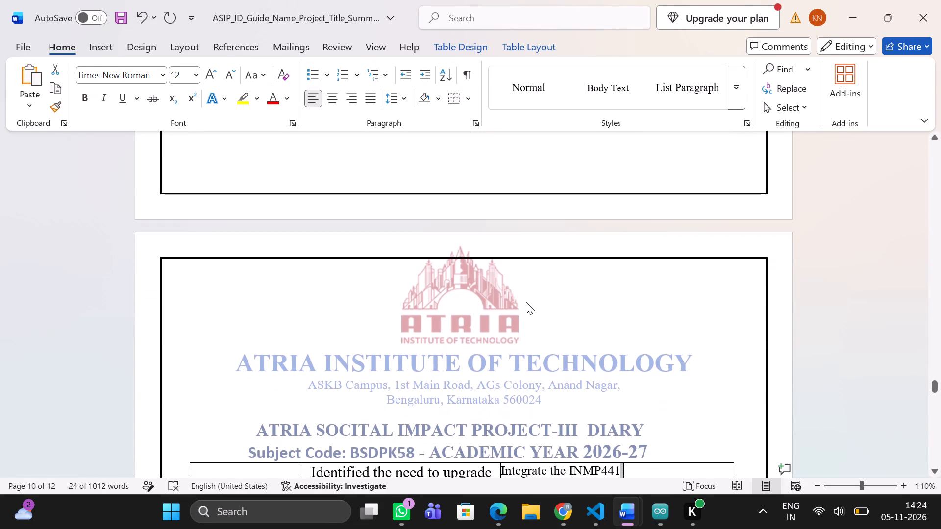
key(shift+Left)
key(shift+Left)
key(shift+Left)
key(shift+Left)
key(shift+Left)
key(shift+Left)
key(shift+Left)
key(shift+Left)
key(shift+Left)
key(shift+Left)
key(shift+Left)
key(shift+Left)
key(shift+Left)
key(shift+Left)
key(shift+Left)
key(shift+Left)
key(shift+Left)
key(shift+Left)
key(shift+Left)
key(shift+Left)
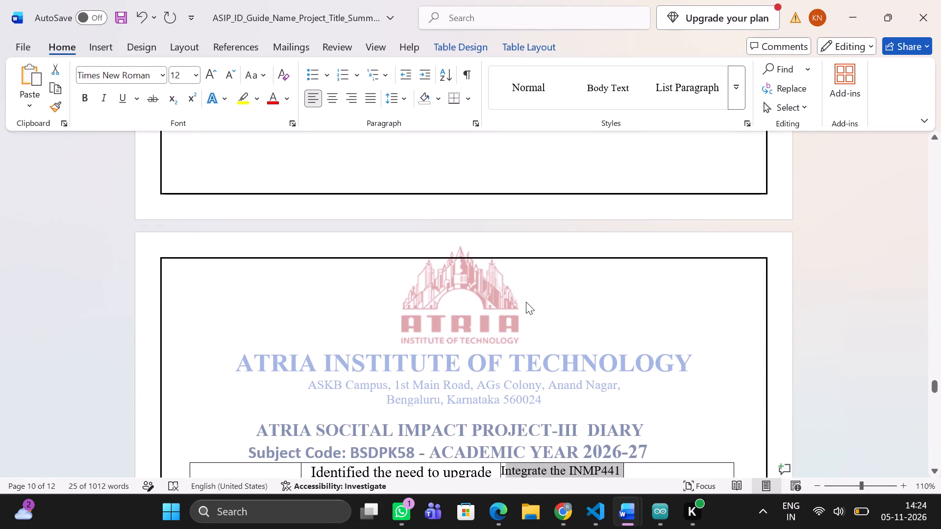
key(shift+Left)
click(333, 97)
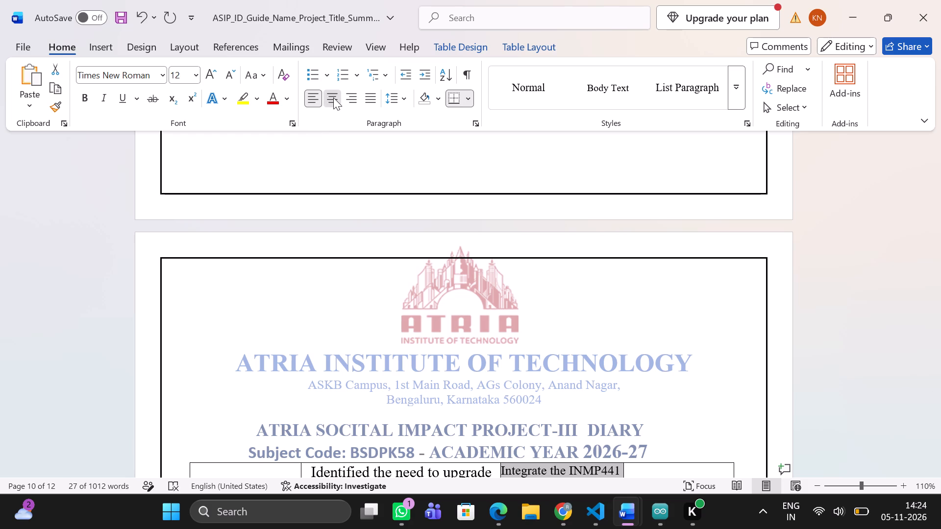
click(207, 70)
scroll(388, 291, down, 2)
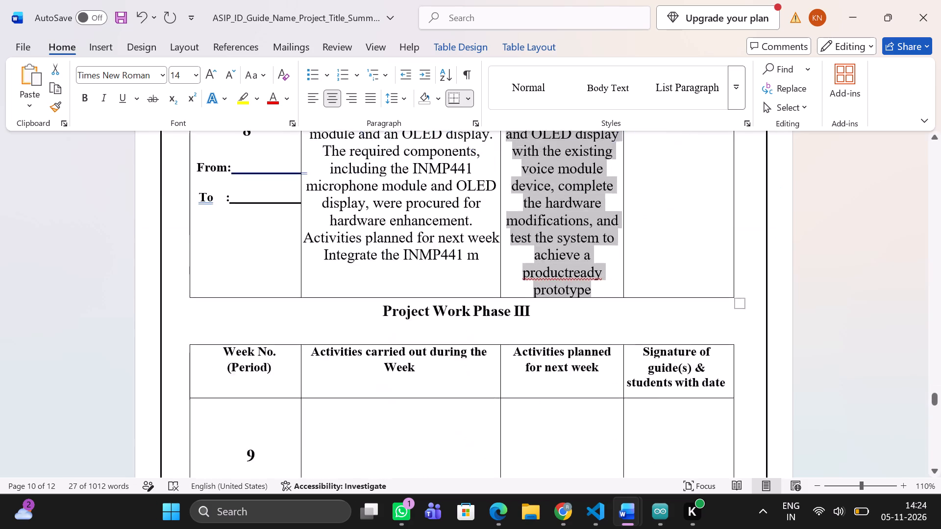
scroll(388, 291, up, 1)
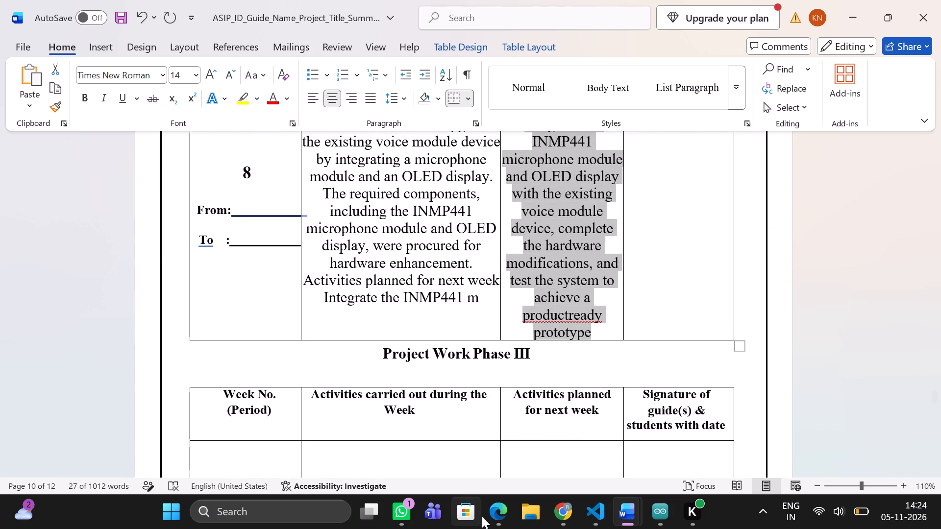
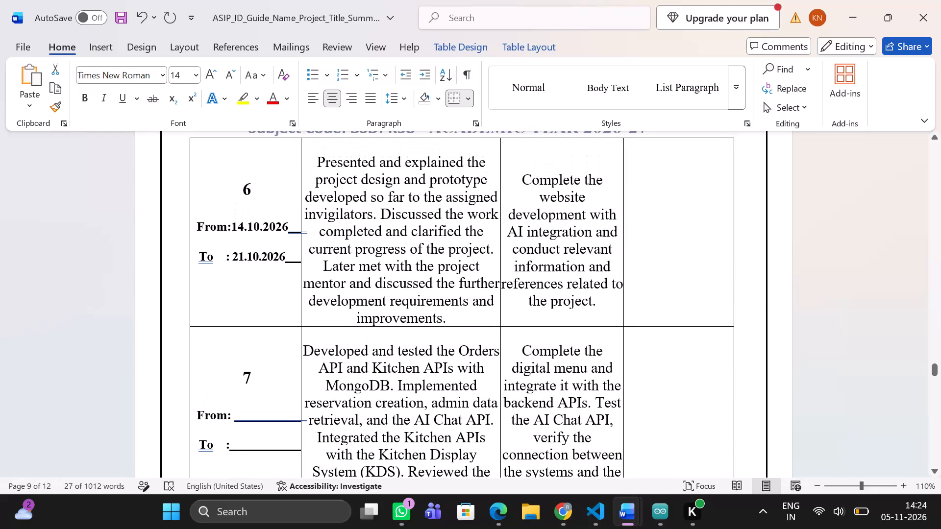
Set week 5's From date to 8.10.2026 and To date to 15.10.2026, and the preceding week's To date to 8.10.2026.
scroll(240, 263, up, 3)
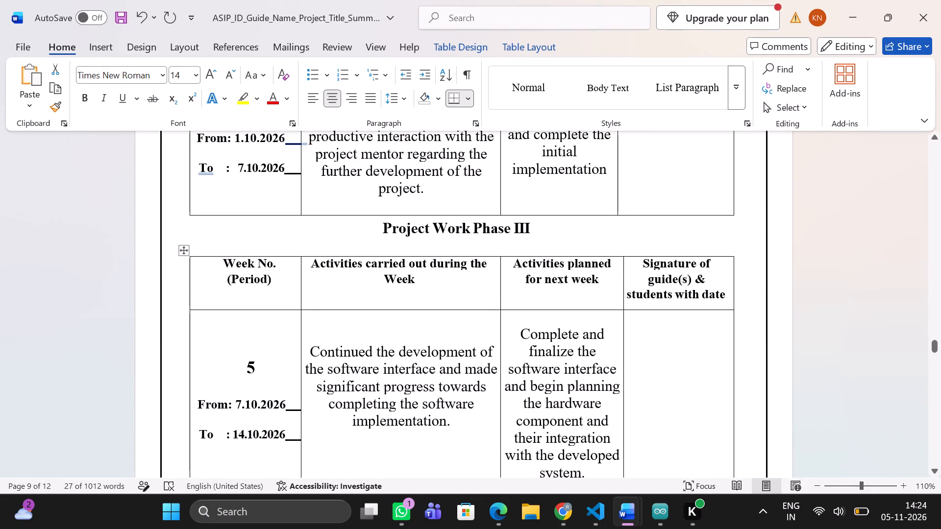
click(241, 403)
key(BackSpace)
key(8)
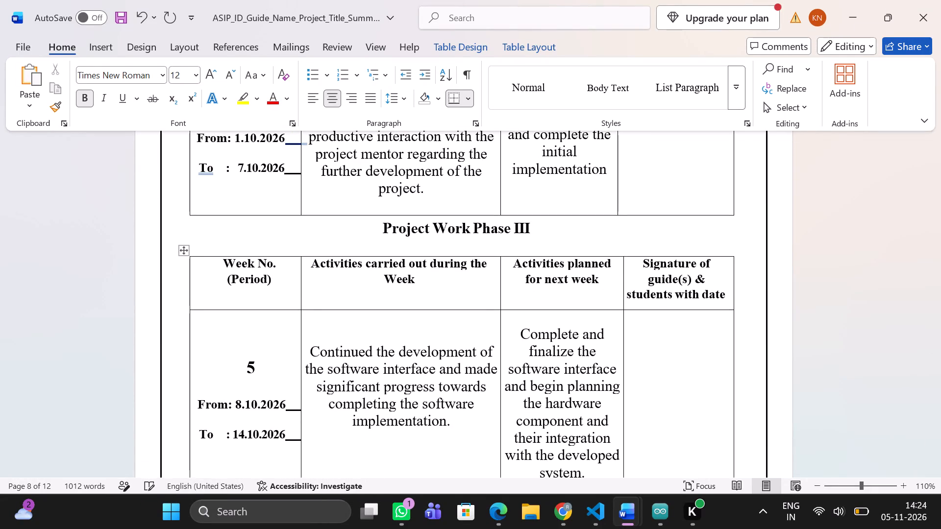
click(244, 166)
key(BackSpace)
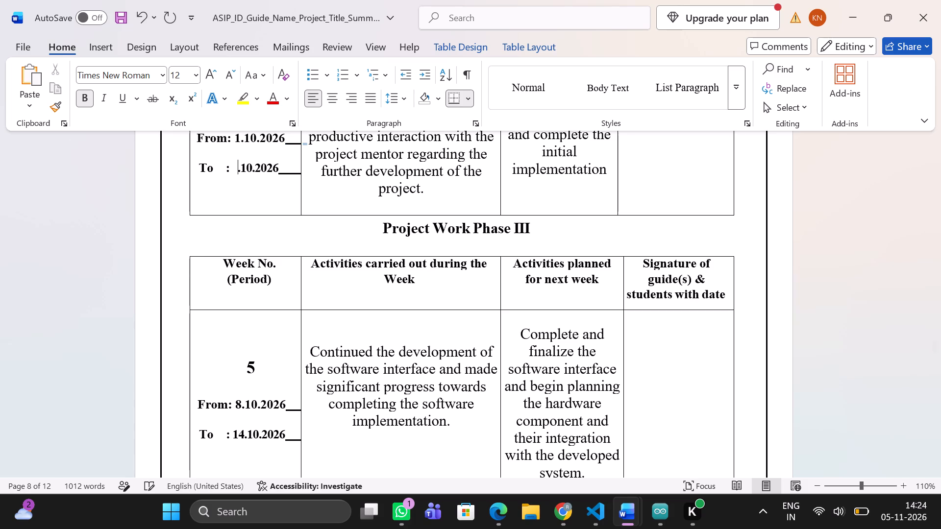
key(8)
click(242, 434)
key(BackSpace)
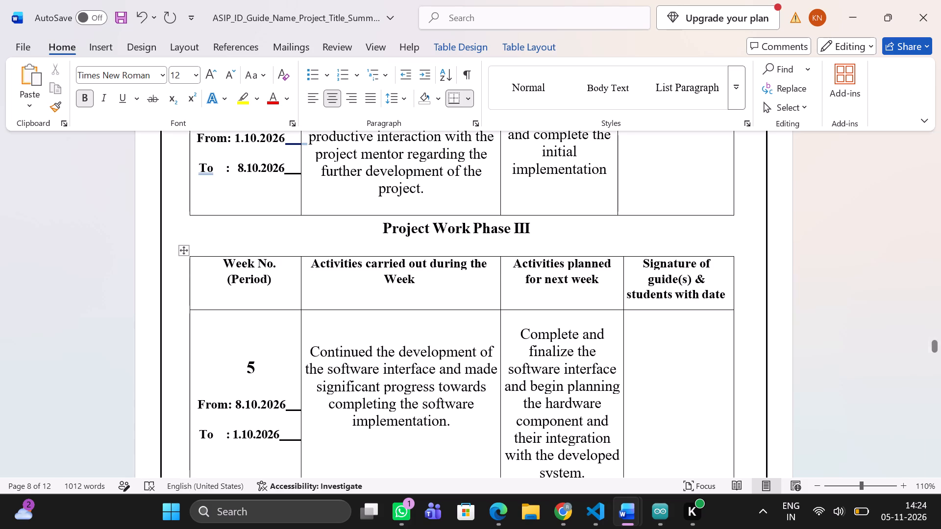
key(5)
Set week 6's From date to 15.10.2026 and its To date to 22.10.2026.
scroll(241, 430, down, 3)
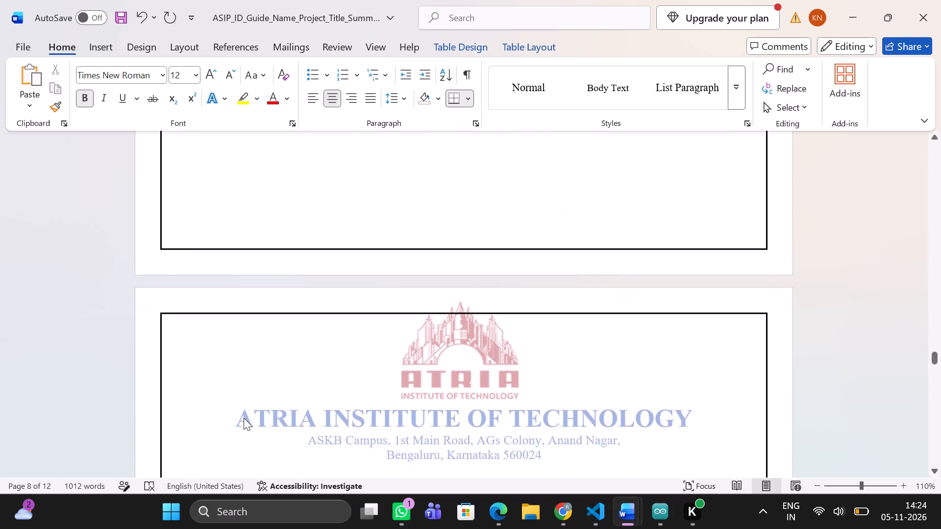
scroll(244, 418, down, 3)
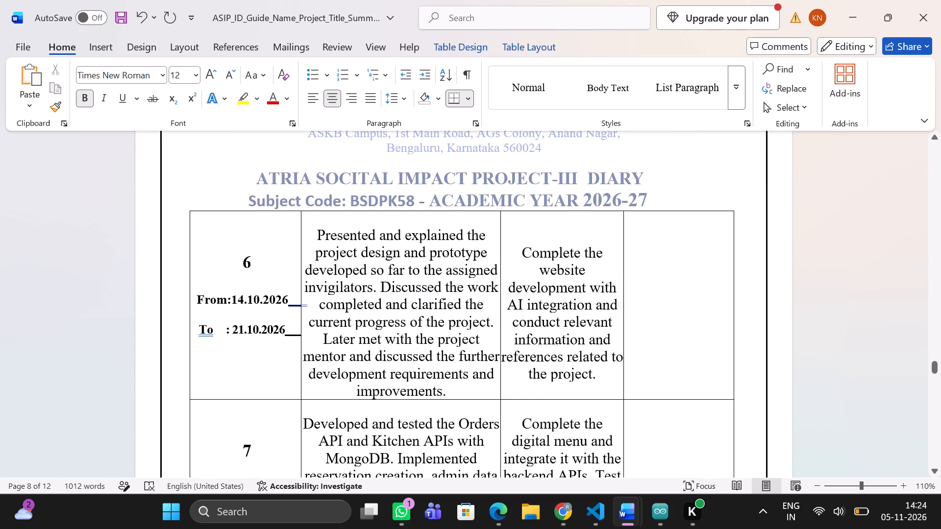
click(245, 300)
key(BackSpace)
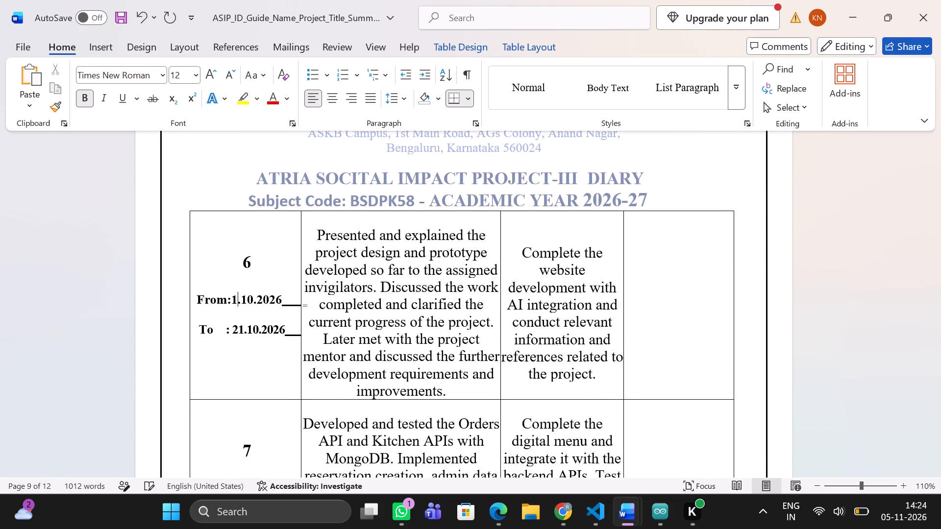
key(5)
click(242, 330)
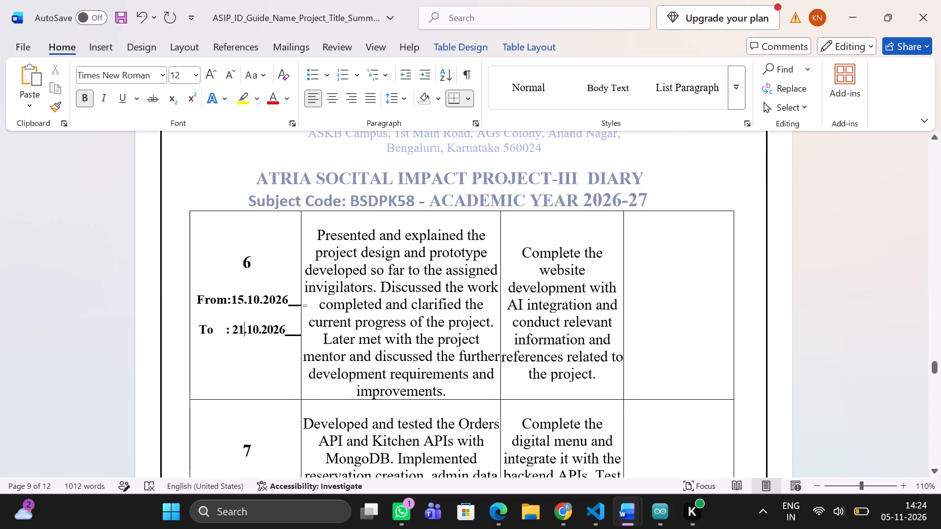
key(BackSpace)
key(2)
Enter 22.10.2026 as week 7's From date and fill in its To date, starting with day 29.
scroll(242, 330, down, 2)
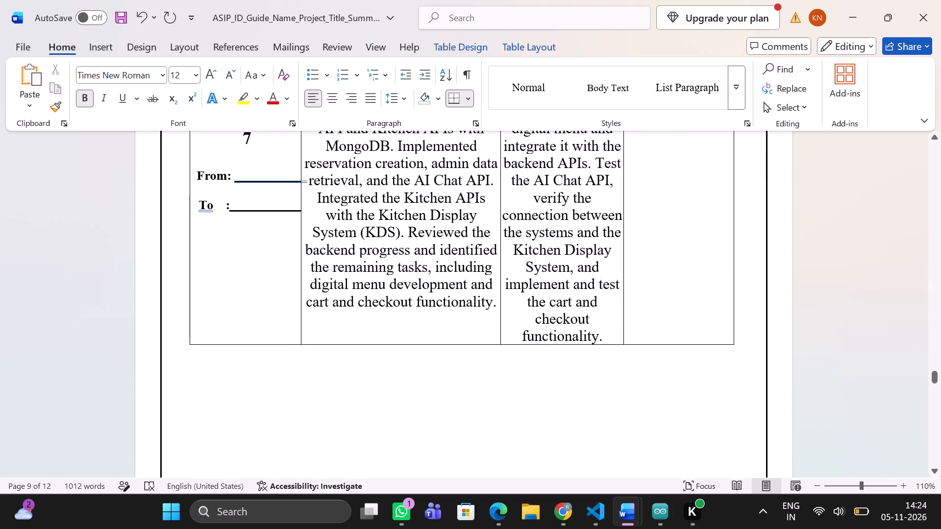
click(258, 177)
key(space)
text(22.)
text(10.2026)
click(255, 214)
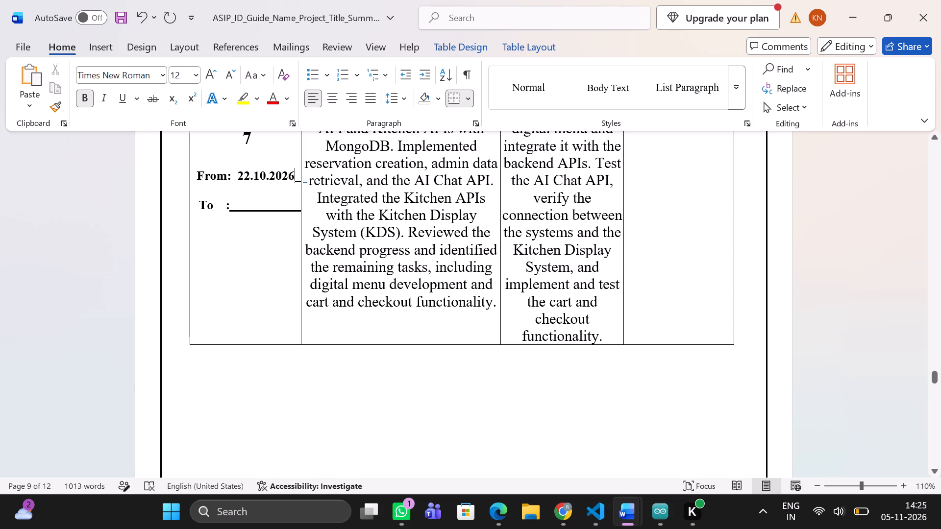
key(space)
key(space)
text(29)
scroll(255, 214, up, 1)
scroll(255, 214, down, 1)
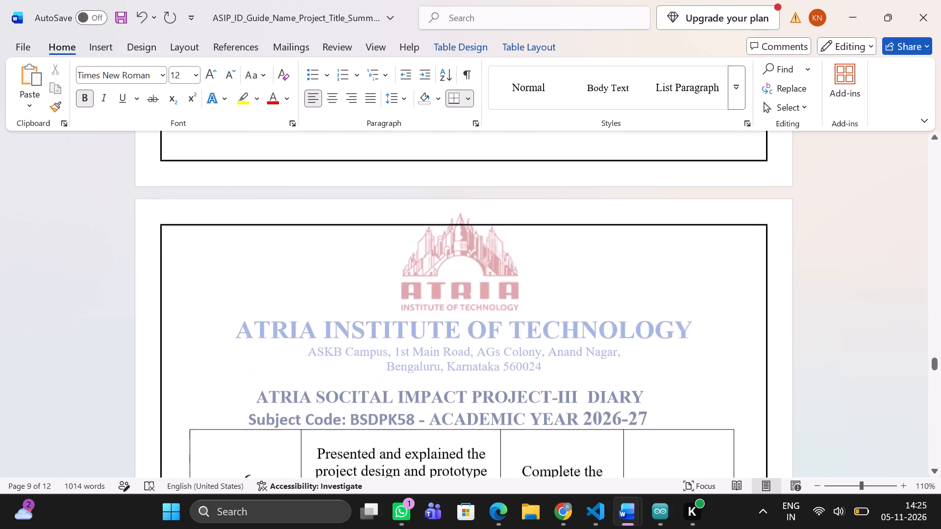
scroll(255, 214, down, 1)
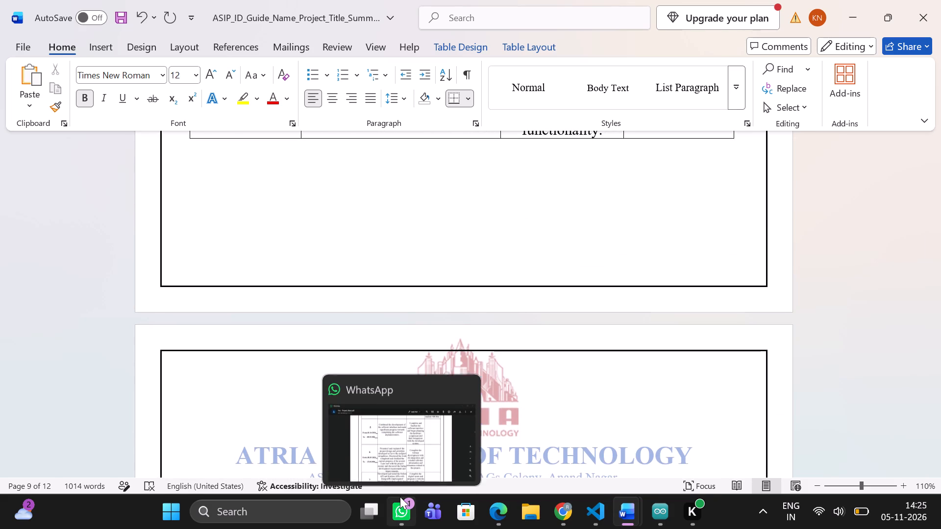
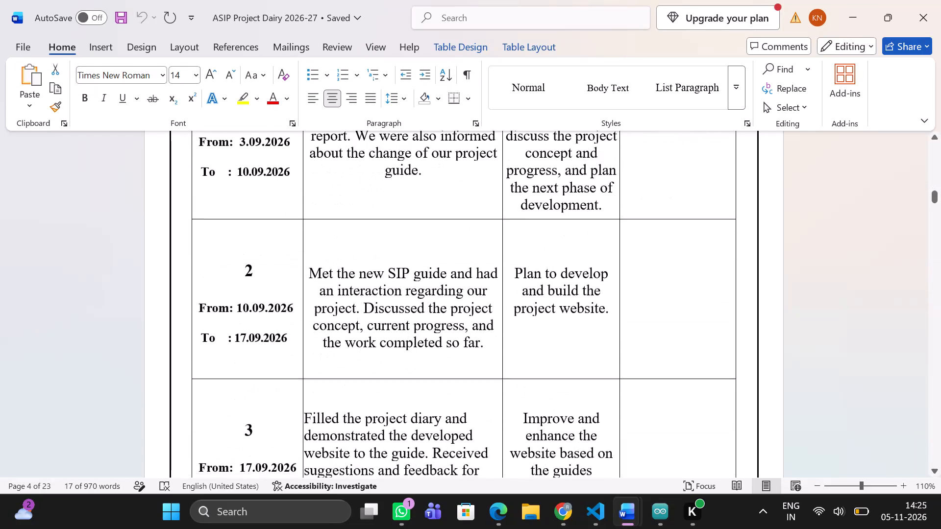
Review the From/To dates and activity entries of the weekly tables in the ASIP Project Dairy 2026-27 document, from week 2 onward.
scroll(413, 256, down, 1)
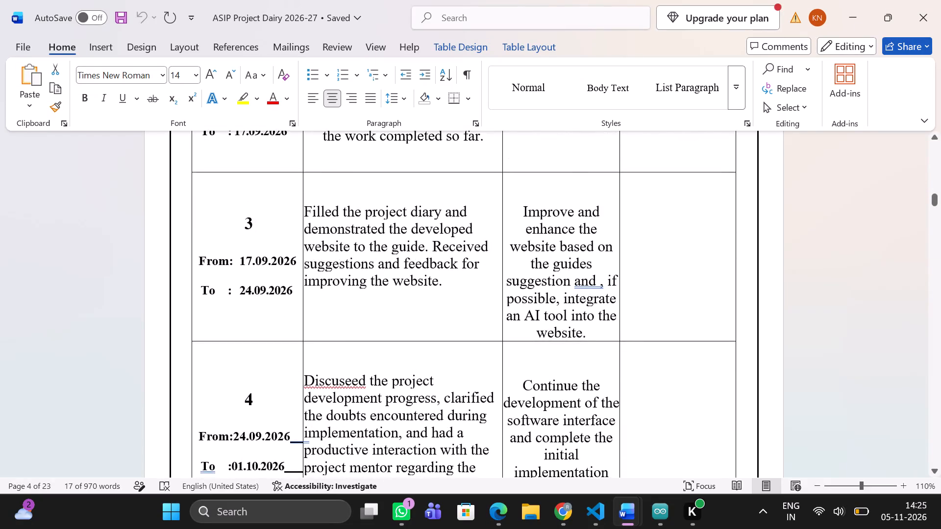
scroll(413, 256, down, 1)
scroll(413, 256, up, 1)
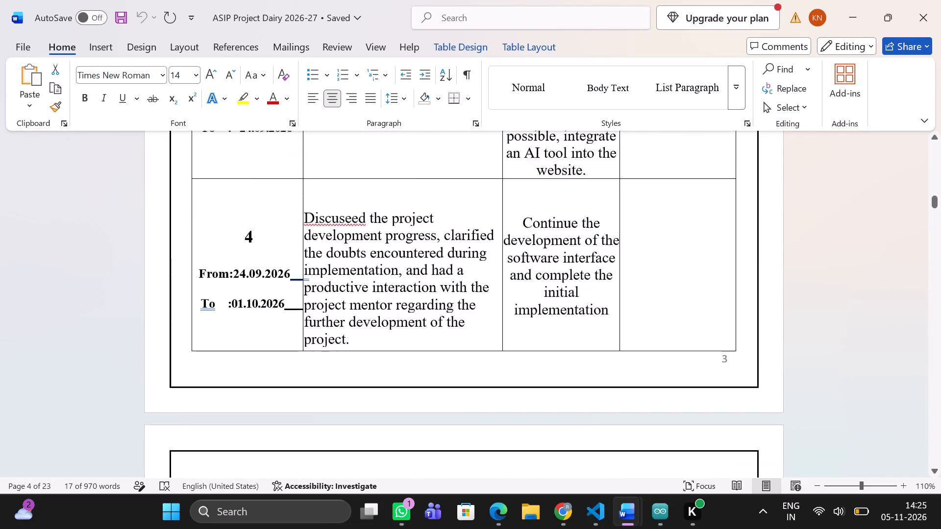
scroll(413, 256, up, 1)
scroll(413, 256, down, 2)
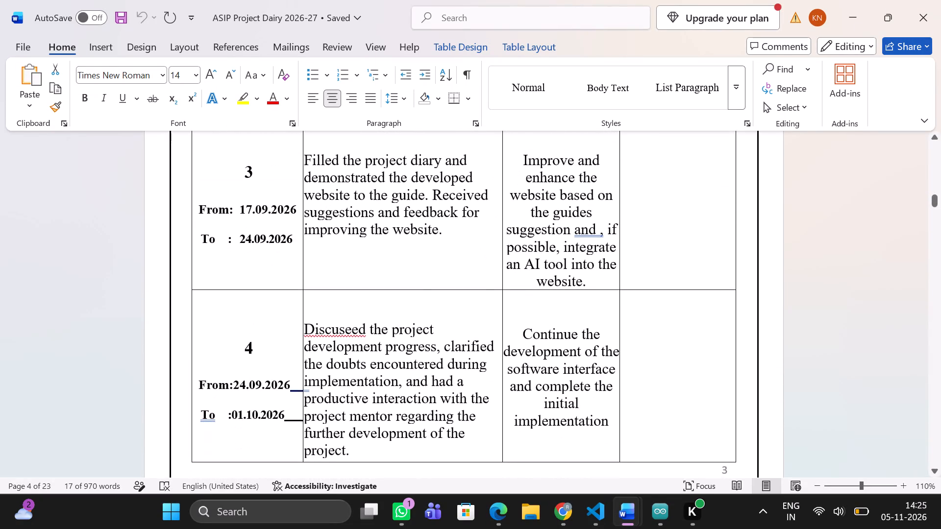
scroll(413, 256, down, 2)
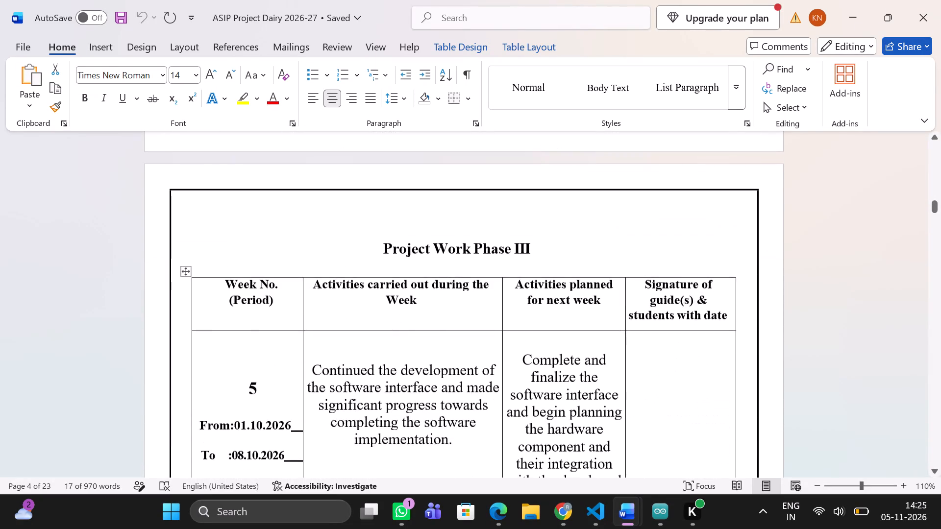
scroll(413, 256, down, 5)
scroll(279, 286, down, 1)
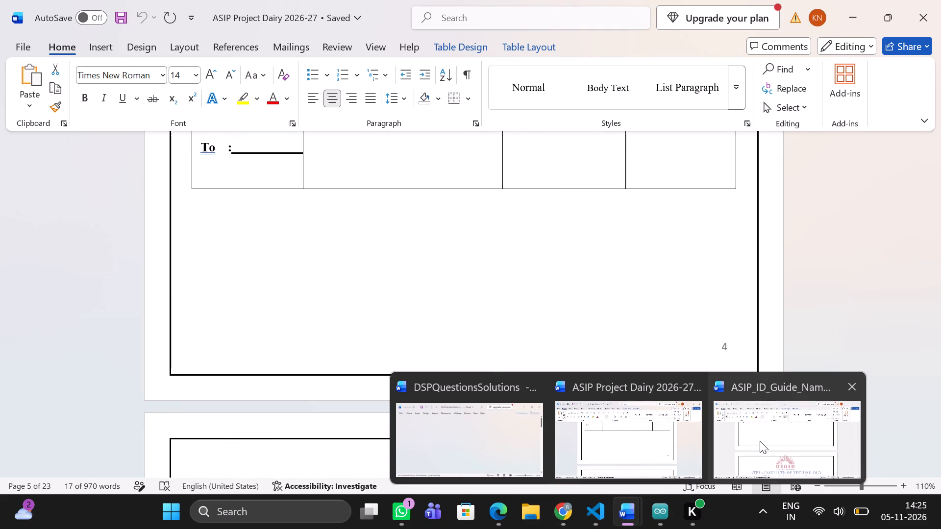
Switch to the ASIP_ID_Guide_Name_Project_Title document and examine its pages from the end of week 7 through the week 8 and 9 rows.
click(760, 441)
scroll(439, 283, up, 3)
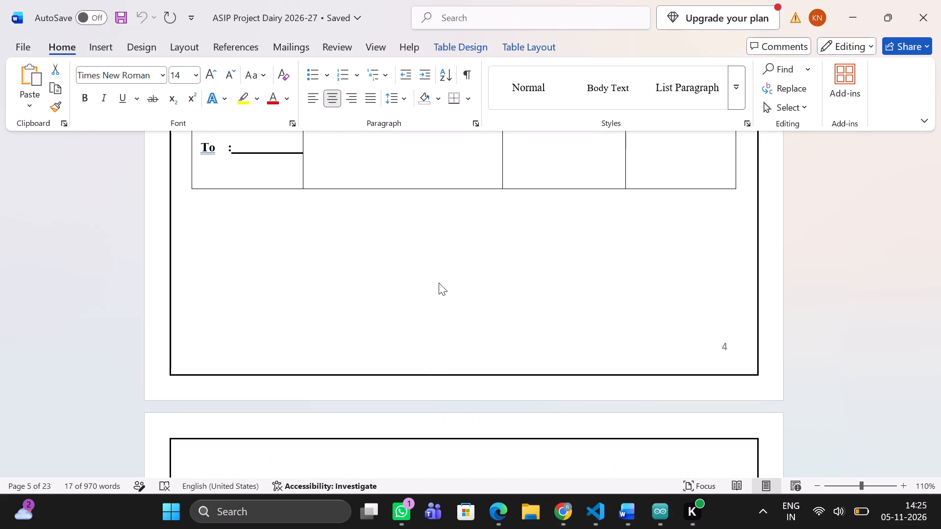
click(326, 240)
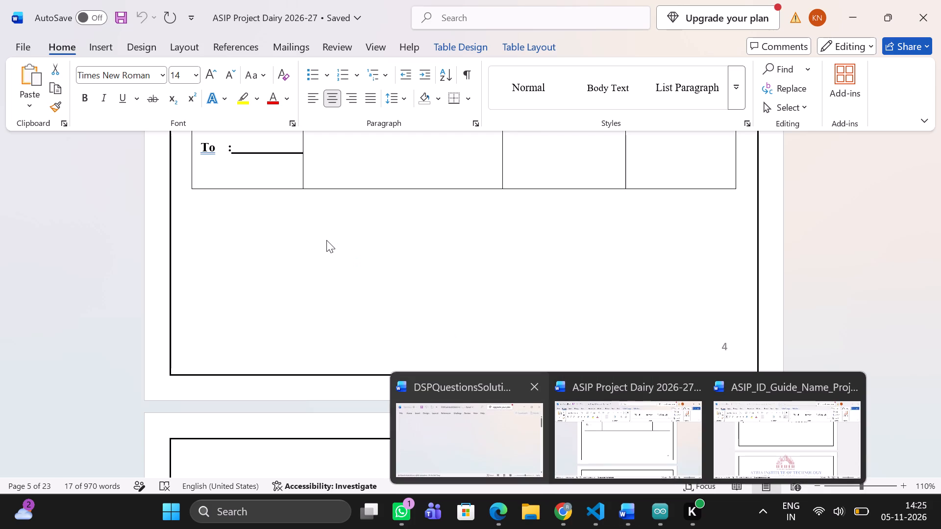
scroll(326, 240, up, 1)
click(326, 240)
click(591, 233)
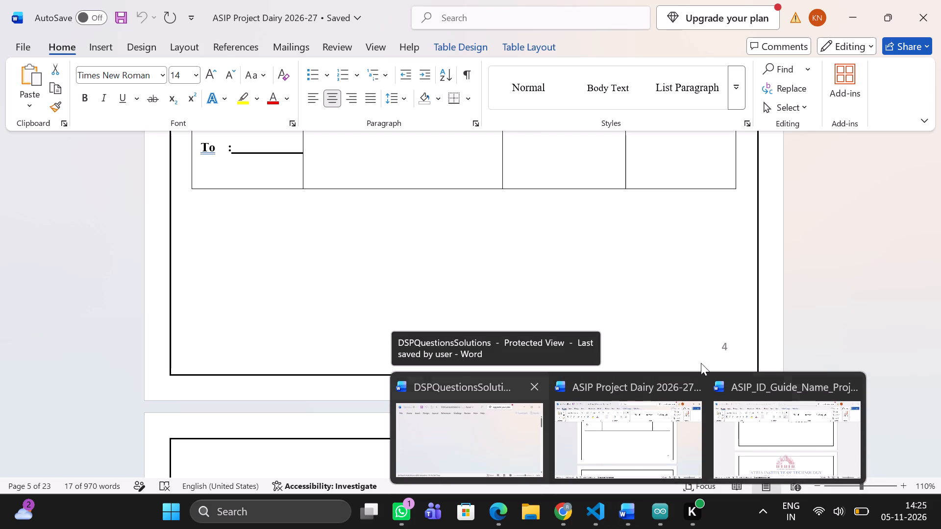
click(743, 222)
click(782, 426)
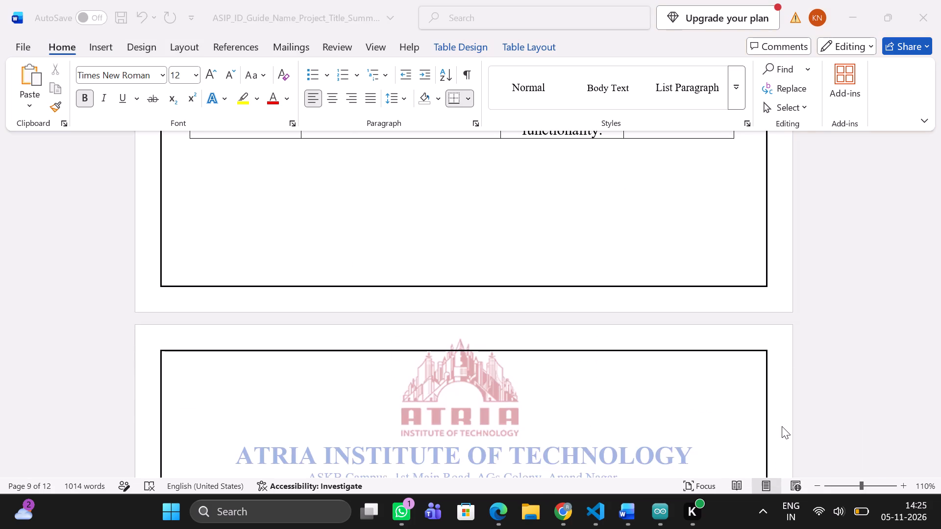
scroll(481, 337, up, 3)
scroll(481, 337, down, 3)
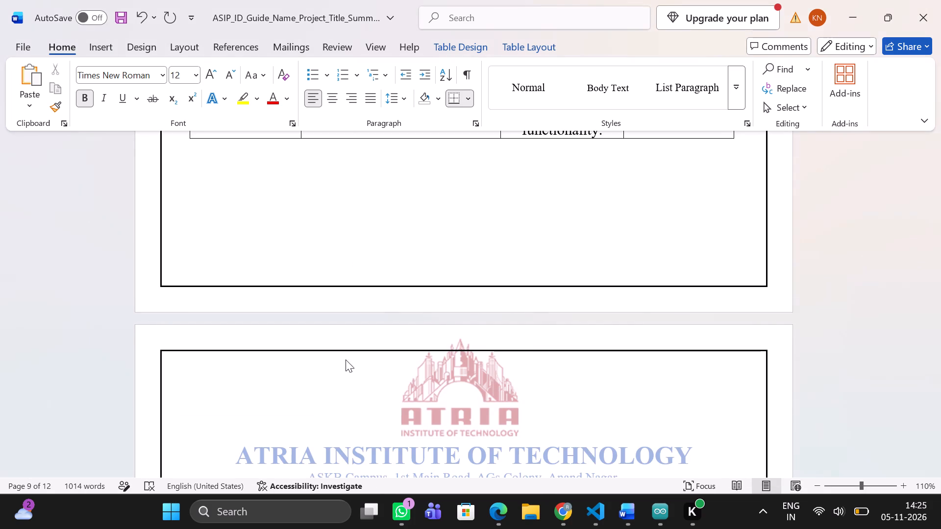
scroll(353, 359, up, 13)
scroll(353, 359, down, 5)
scroll(595, 241, up, 3)
scroll(560, 212, up, 20)
scroll(560, 212, up, 3)
scroll(560, 208, down, 8)
scroll(560, 208, left, 2)
scroll(560, 208, down, 1)
scroll(560, 208, up, 6)
scroll(560, 208, down, 1)
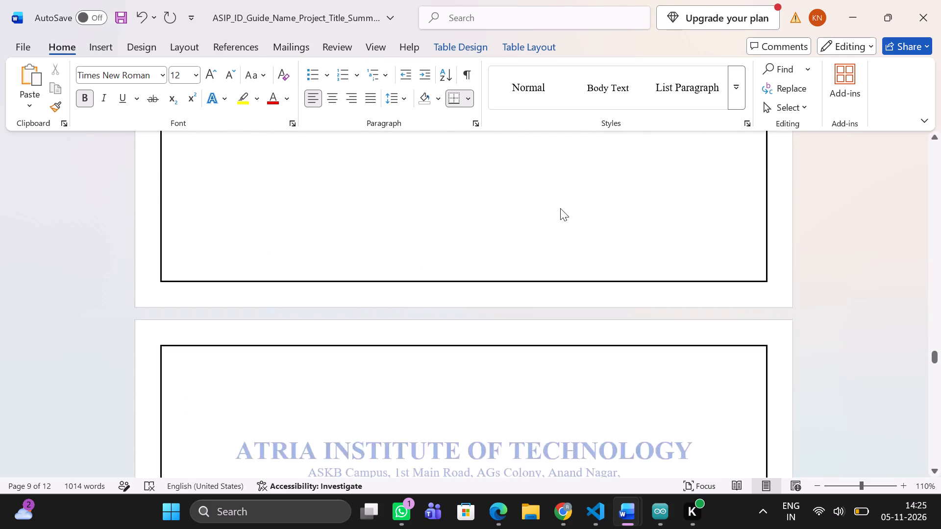
scroll(560, 208, down, 1)
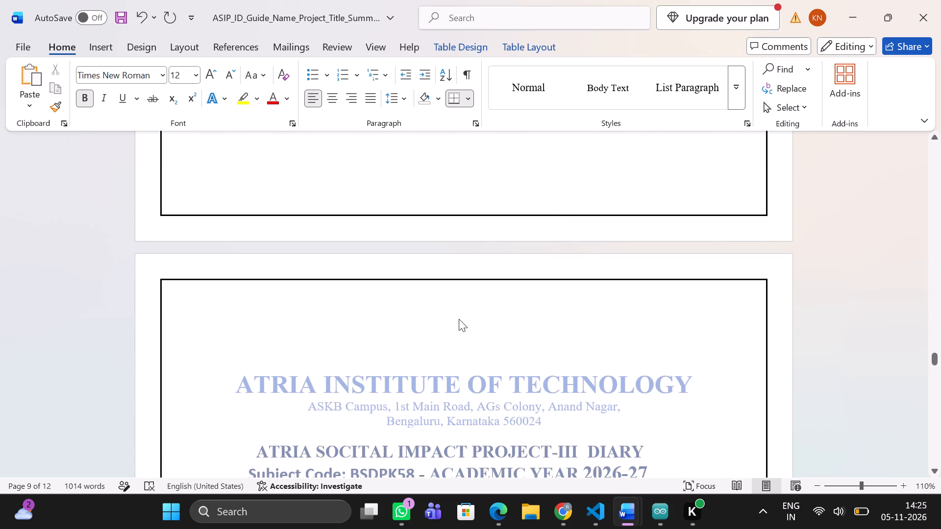
scroll(459, 319, down, 14)
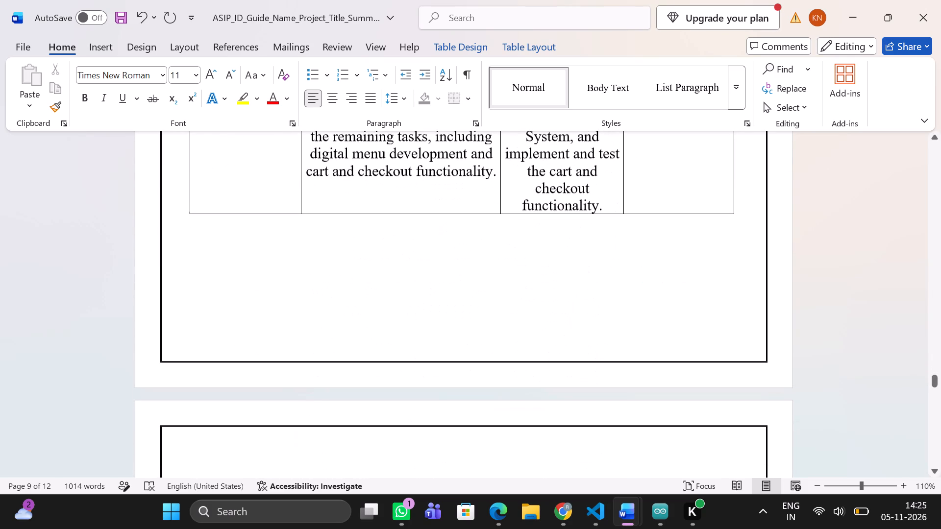
scroll(459, 319, down, 1)
scroll(459, 319, up, 1)
scroll(485, 280, down, 1)
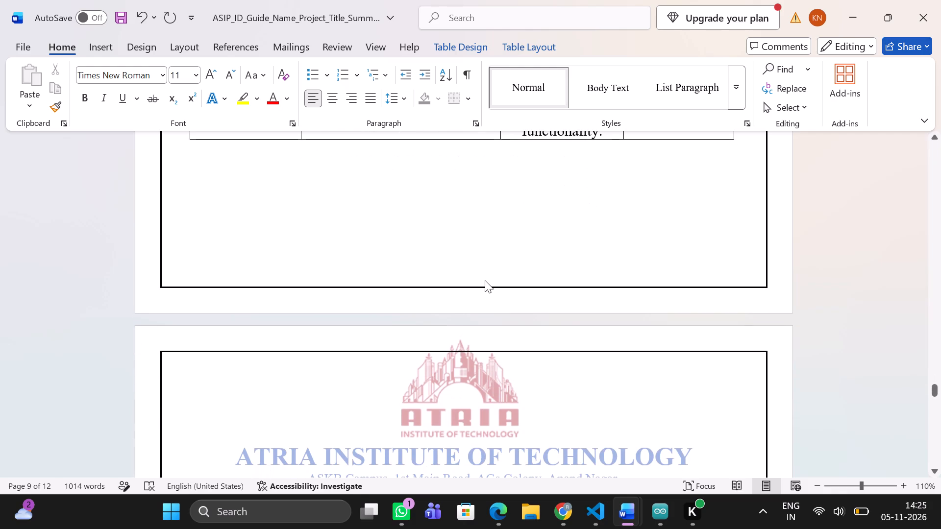
scroll(485, 280, down, 9)
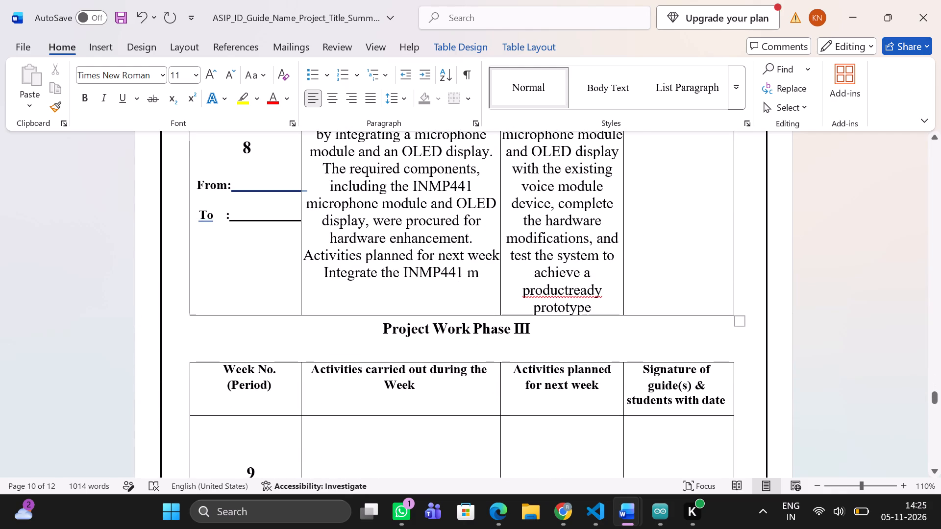
Check the From/To dates in the diary tables from week 8 back to week 4.
scroll(285, 223, up, 1)
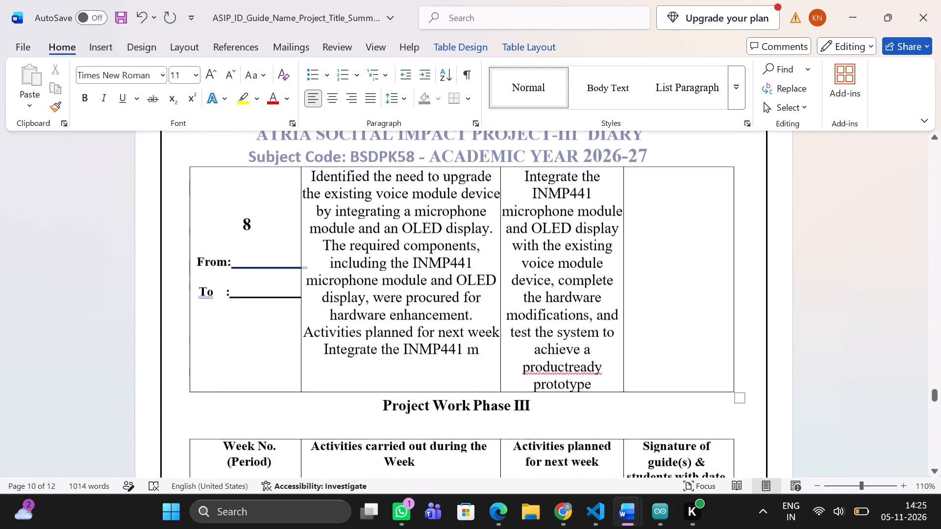
scroll(285, 223, up, 7)
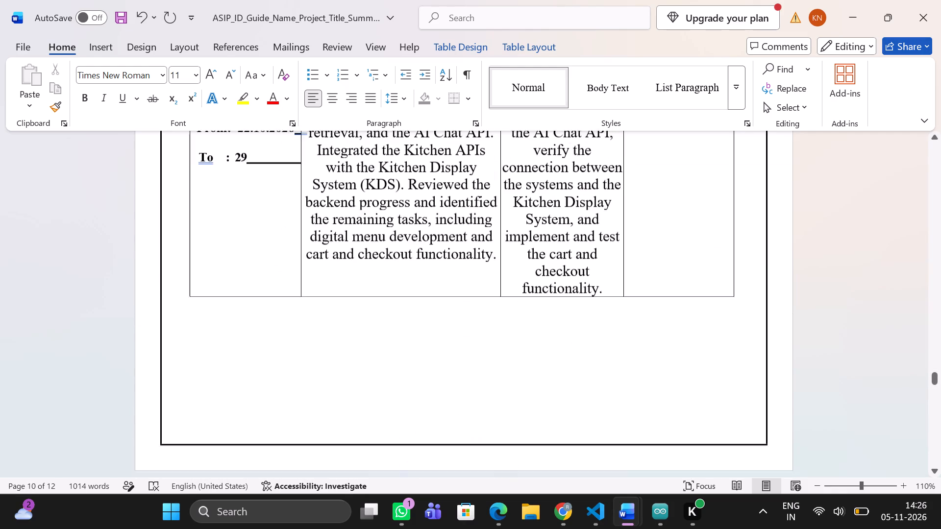
scroll(285, 223, up, 5)
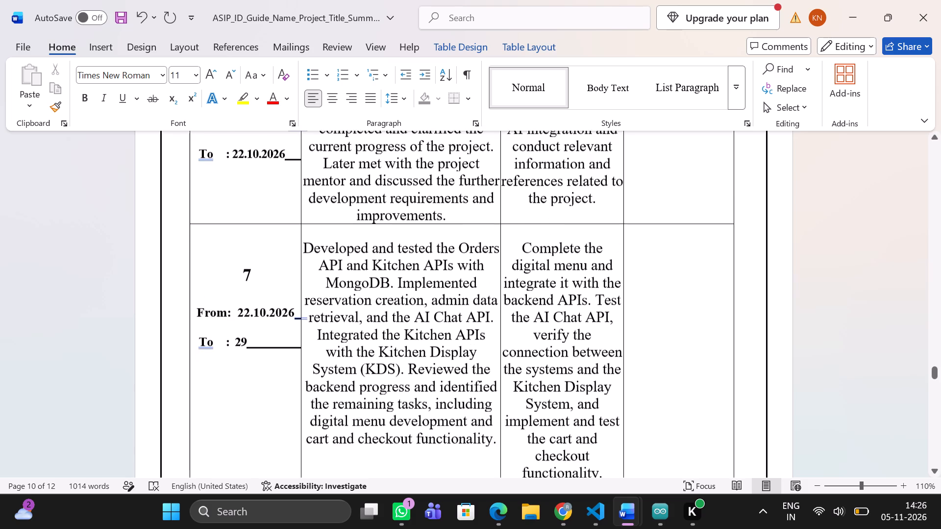
scroll(285, 223, up, 3)
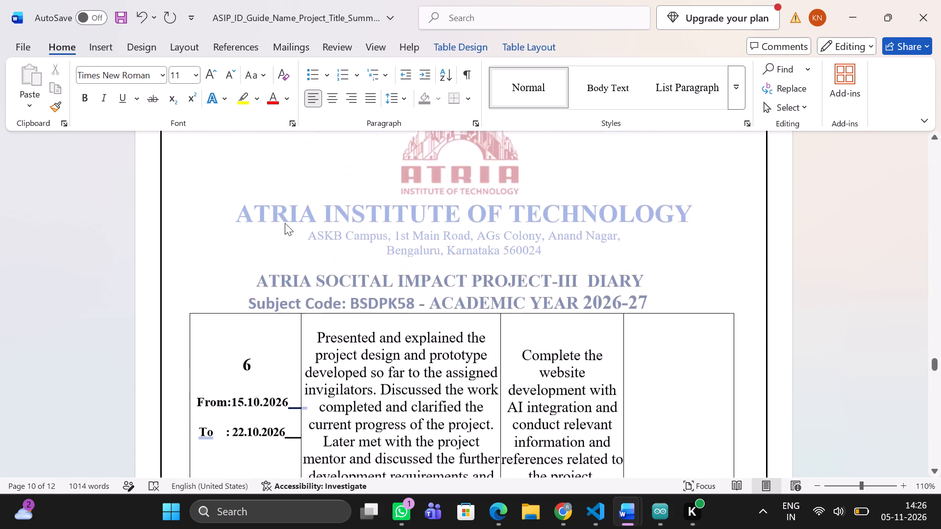
scroll(285, 223, up, 3)
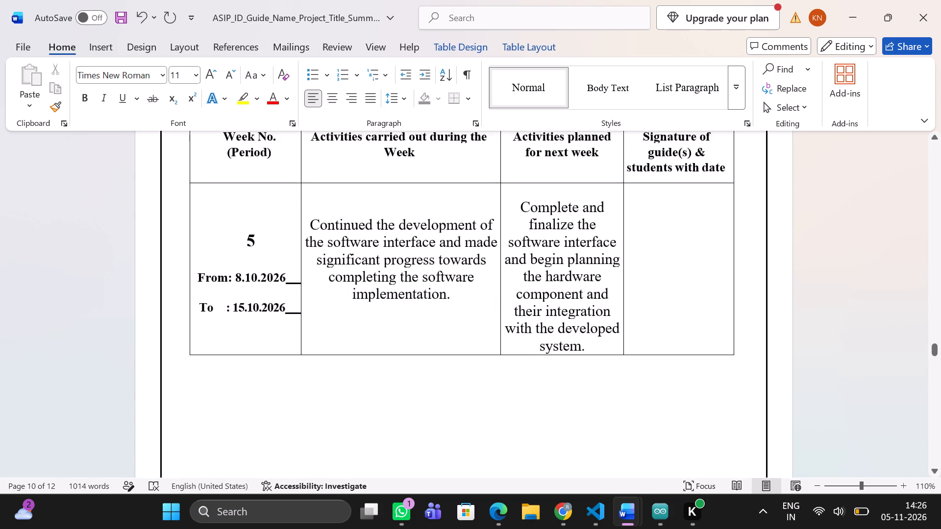
scroll(285, 223, up, 1)
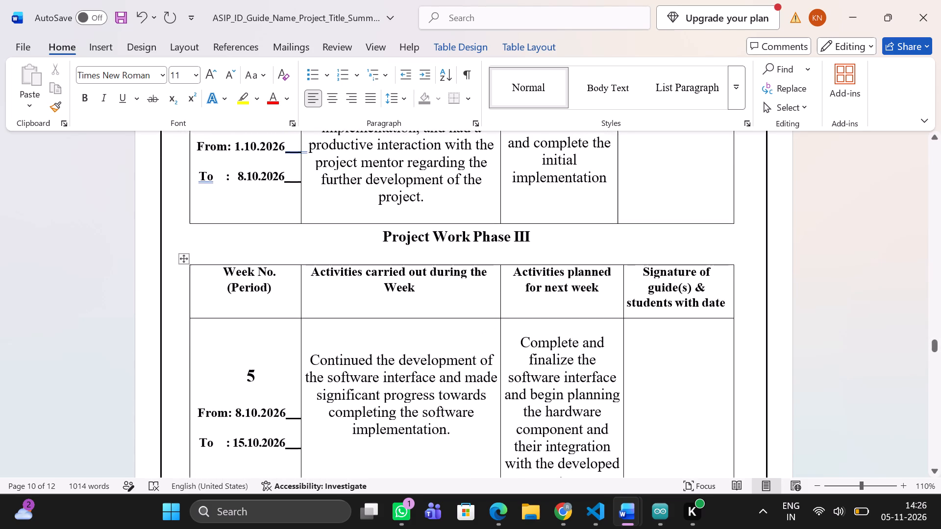
Recheck the From/To dates of weeks 5 to 7, and examine the earlier weeks back to week 1 for consecutive dates.
scroll(285, 223, down, 5)
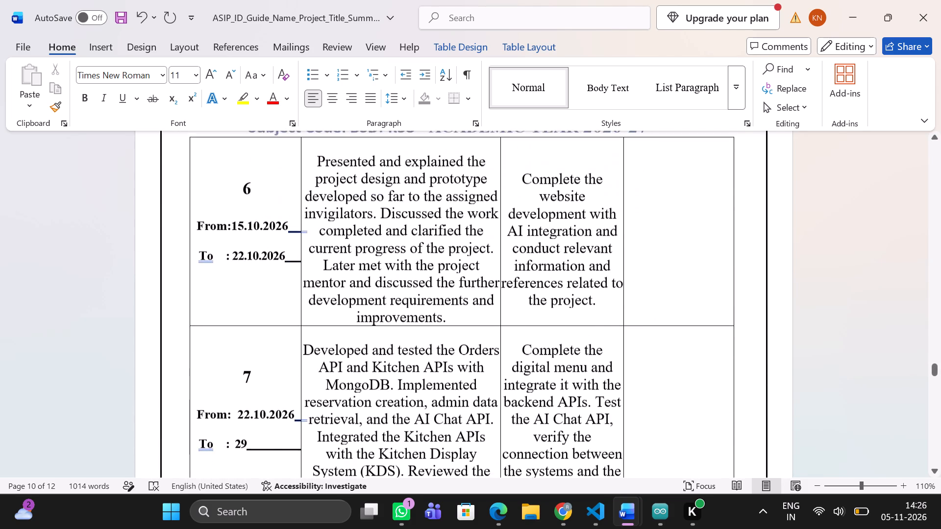
scroll(285, 223, down, 2)
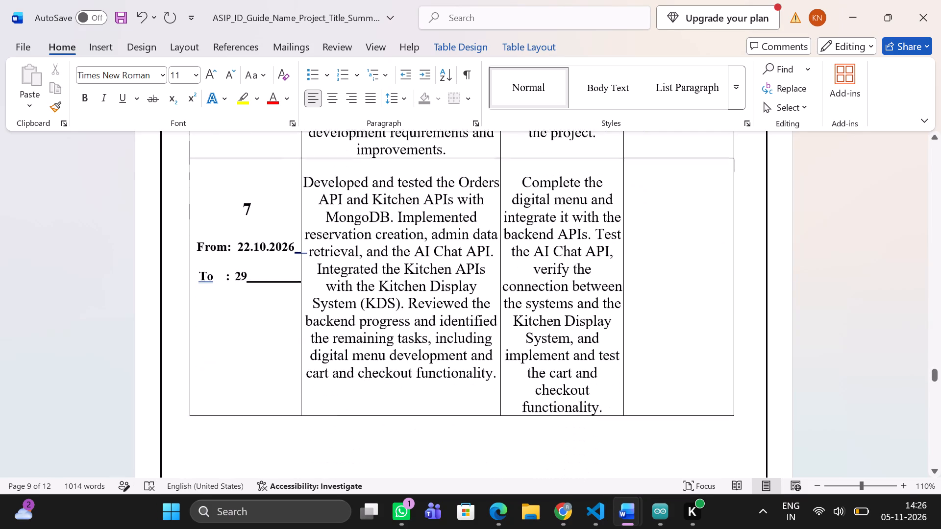
scroll(285, 223, down, 1)
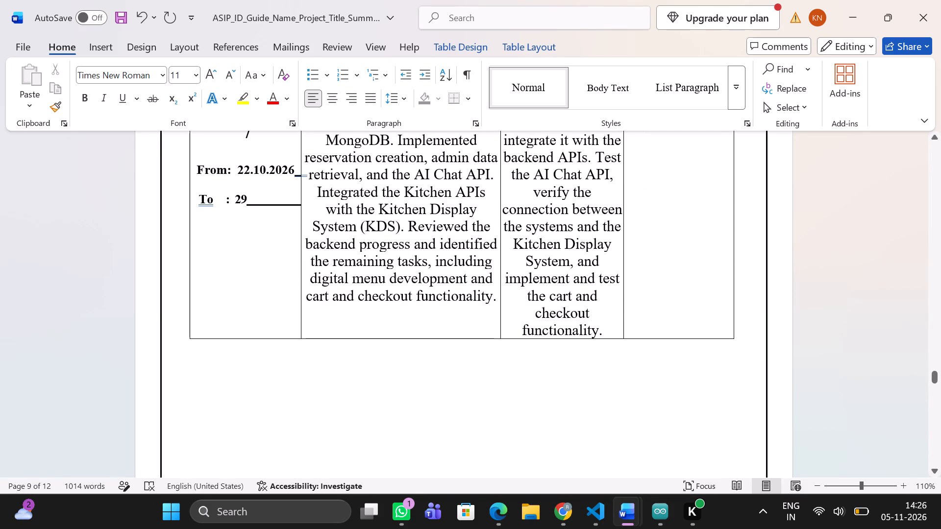
scroll(285, 223, up, 1)
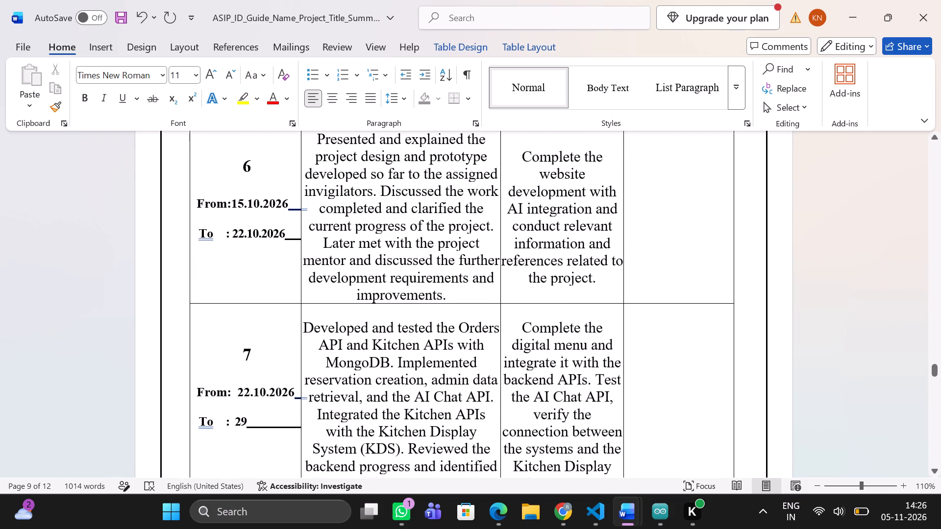
scroll(285, 223, up, 4)
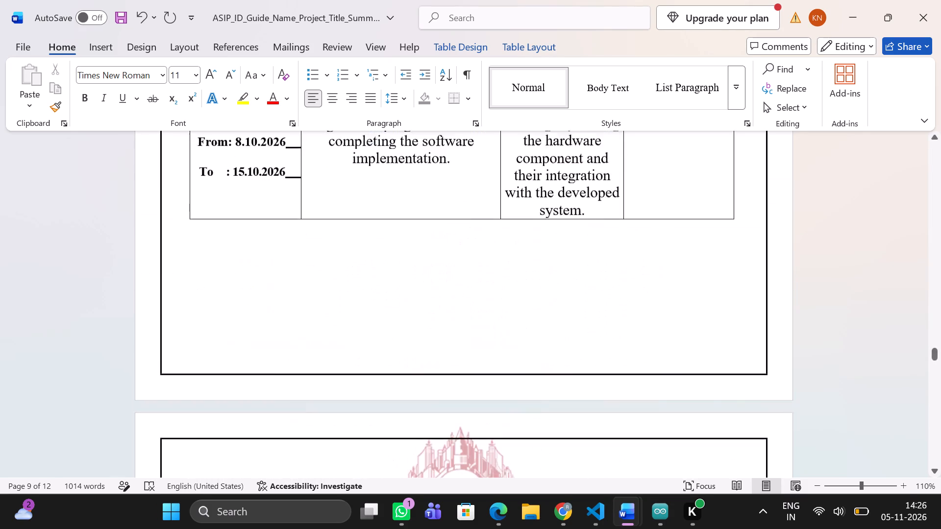
scroll(285, 223, up, 4)
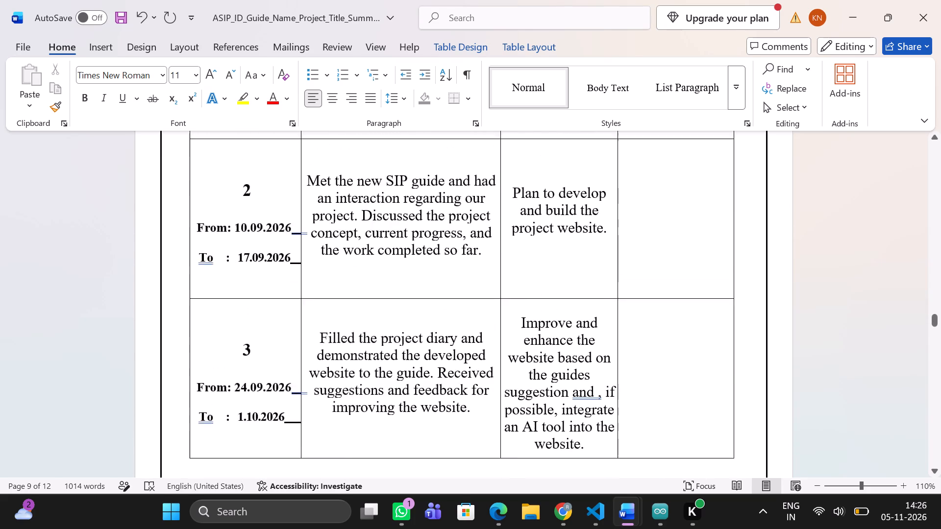
scroll(285, 223, up, 2)
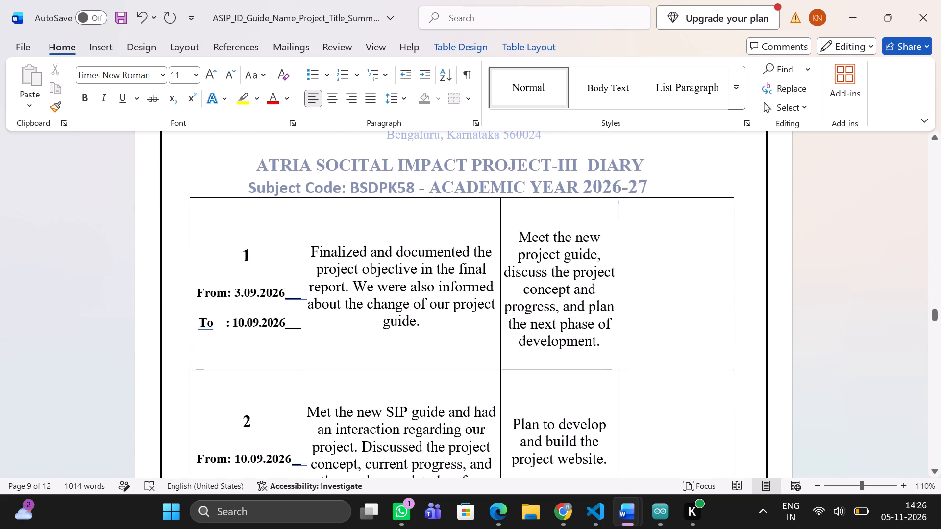
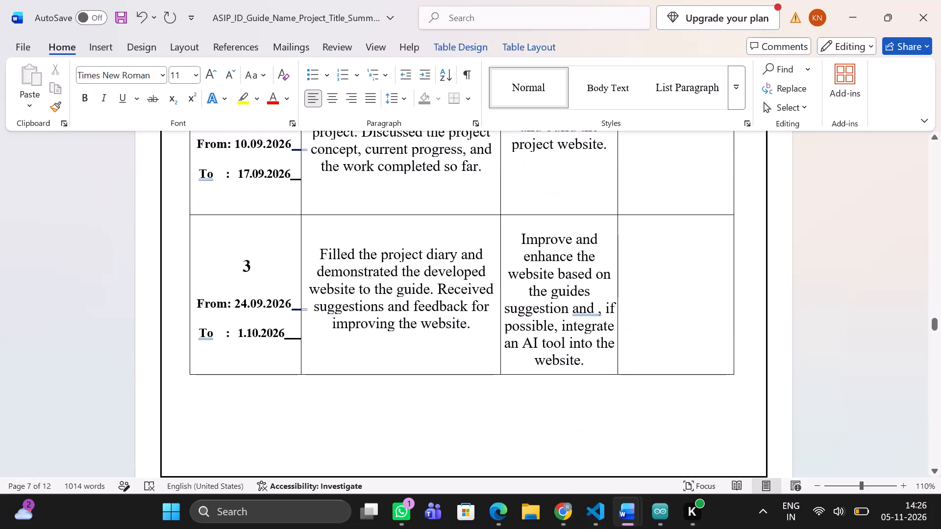
Set the week 3 period to From 17.09.2026 and To 24.09.2026.
scroll(434, 386, up, 1)
click(246, 306)
key(BackSpace)
key(BackSpace)
text(17)
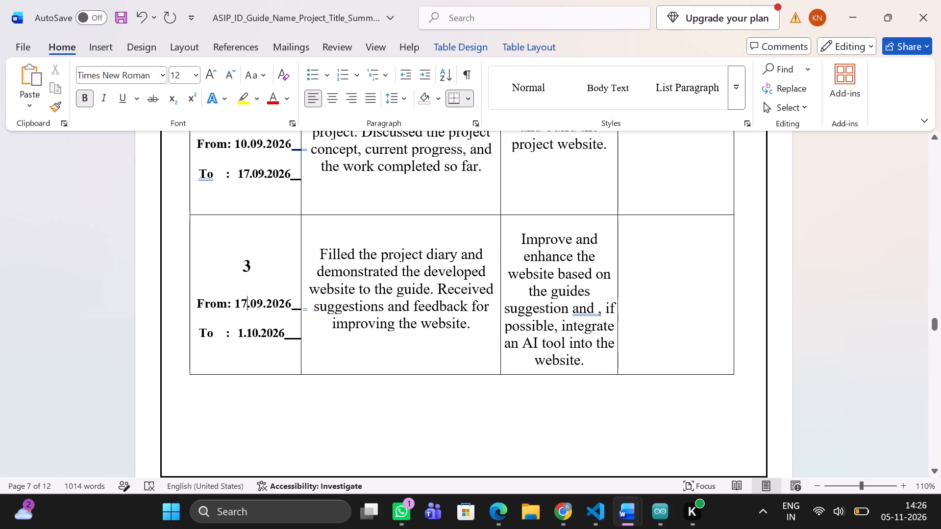
click(241, 336)
key(BackSpace)
text(24)
scroll(241, 336, down, 1)
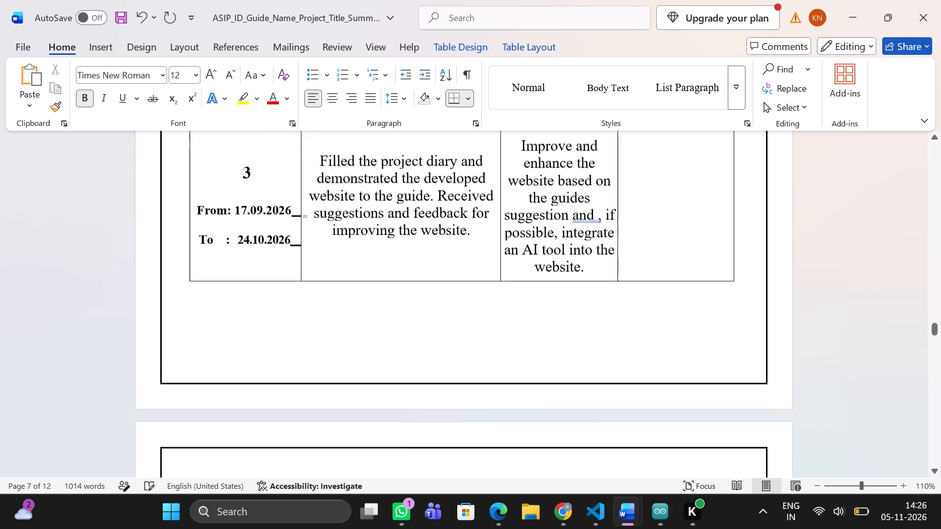
scroll(241, 336, down, 2)
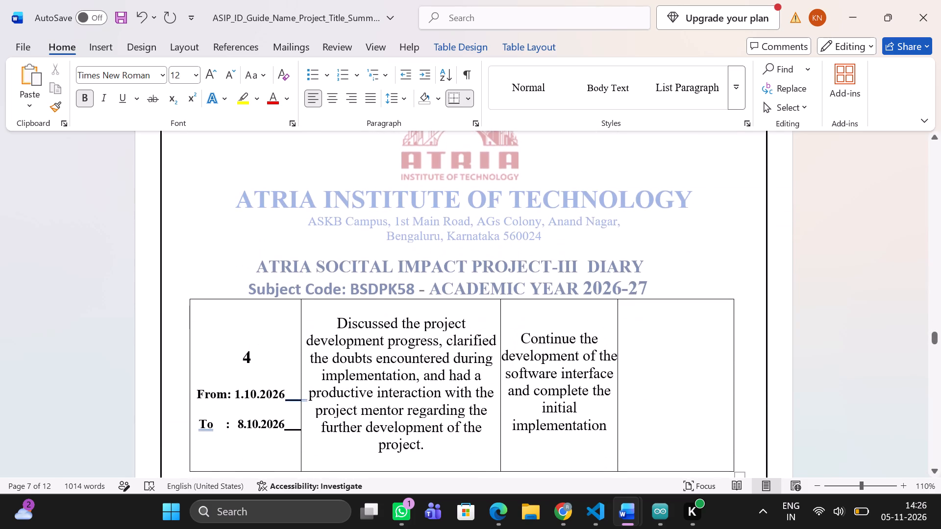
scroll(244, 348, up, 1)
scroll(244, 348, down, 1)
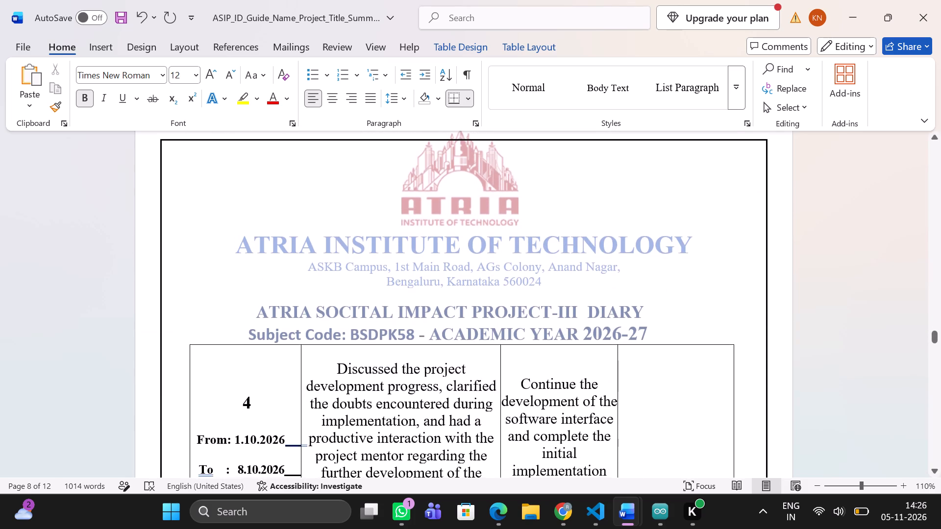
scroll(292, 348, up, 1)
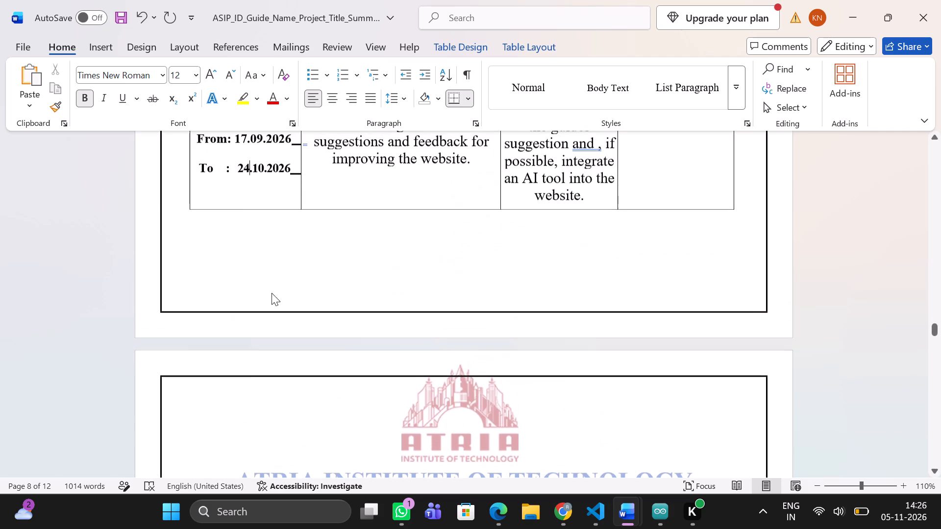
click(262, 167)
key(BackSpace)
key(BackSpace)
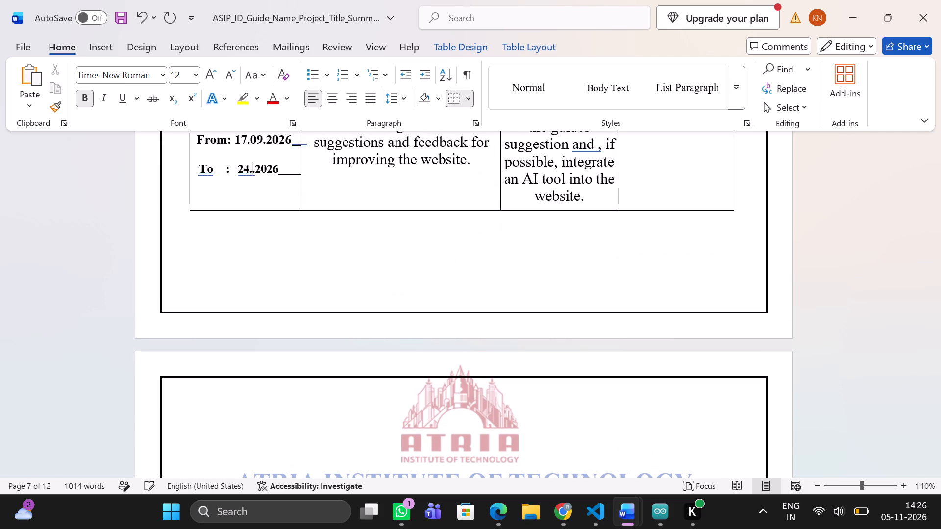
text(09)
Set the week 4 period to From 24.09.2026 and To 1.10.2026.
scroll(262, 167, down, 2)
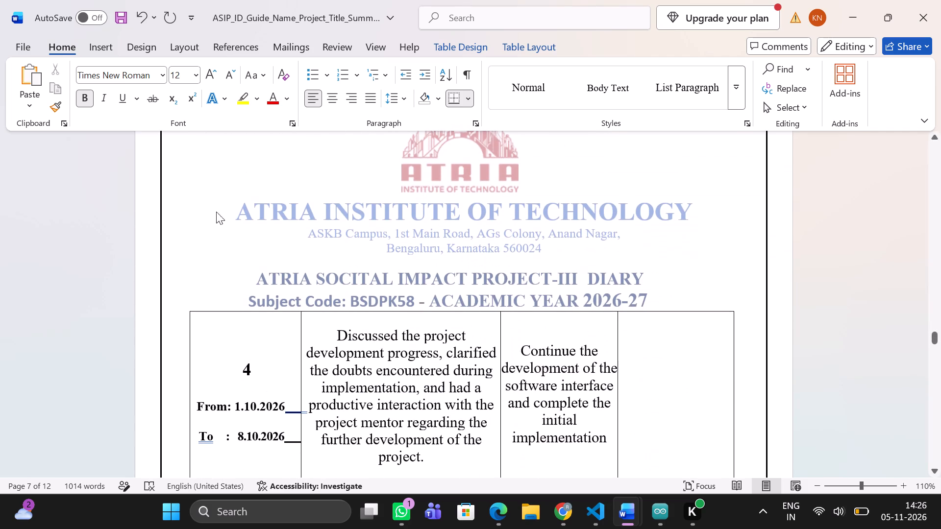
click(240, 409)
key(BackSpace)
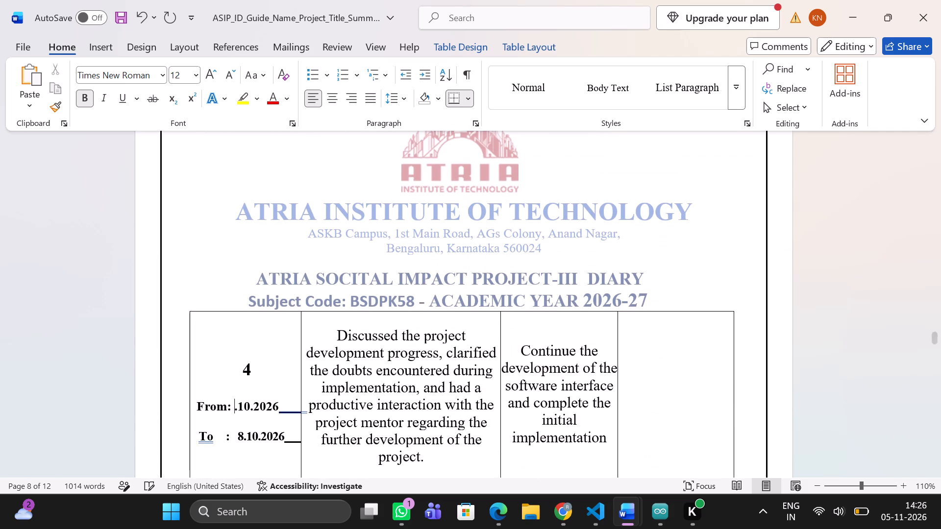
text(24)
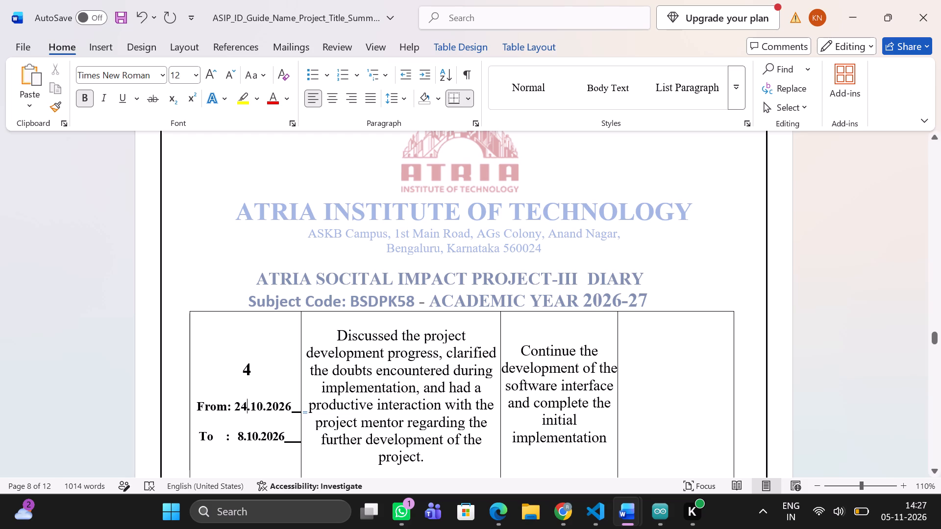
click(255, 409)
key(BackSpace)
key(Right)
key(9)
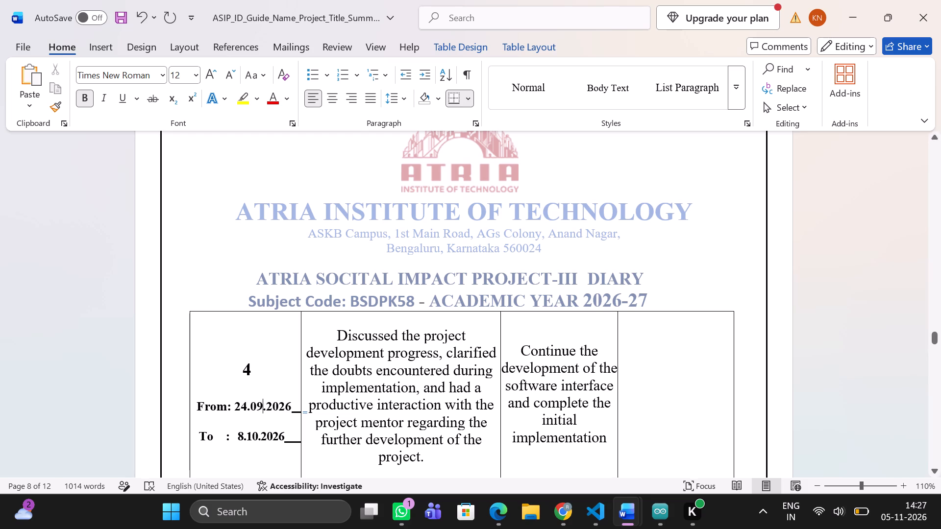
click(241, 439)
key(BackSpace)
key(1)
Set the week 5 period to From 1.10.2026 and To 8.10.2026.
scroll(241, 439, down, 2)
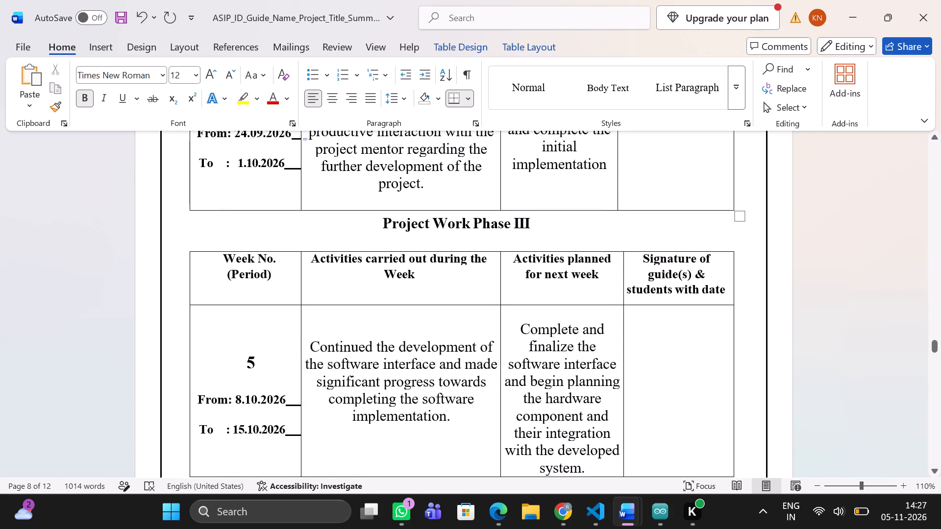
click(242, 403)
key(BackSpace)
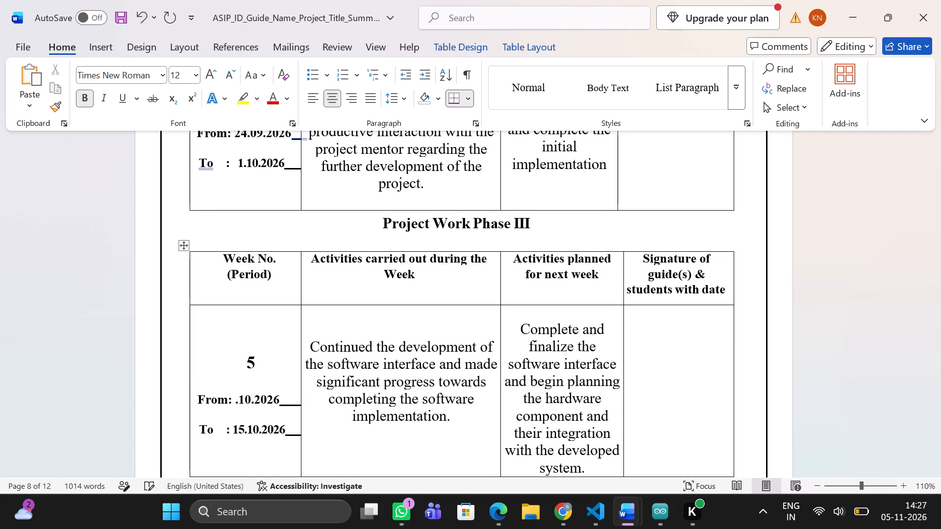
key(1)
key(Down)
key(BackSpace)
key(BackSpace)
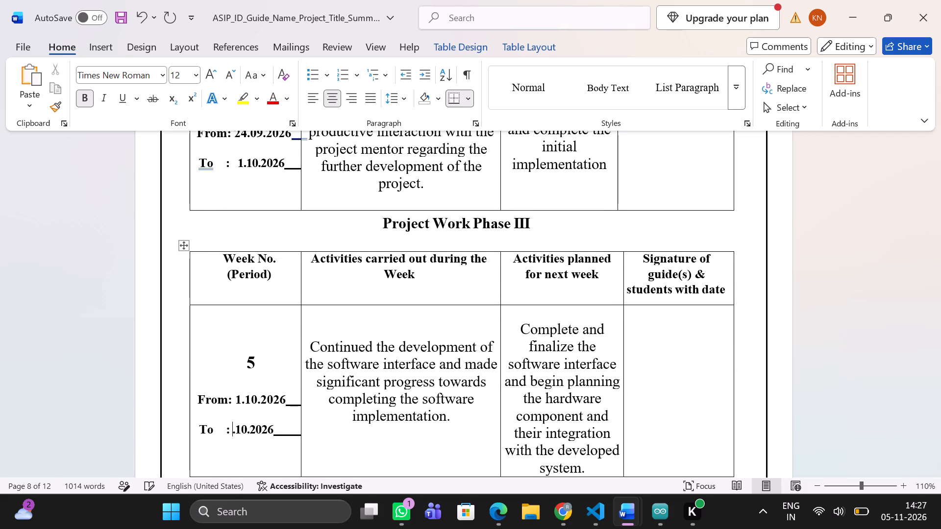
key(8)
Set the week 6 period to From 8.10.2026 and To 15.10.2026.
scroll(290, 362, down, 3)
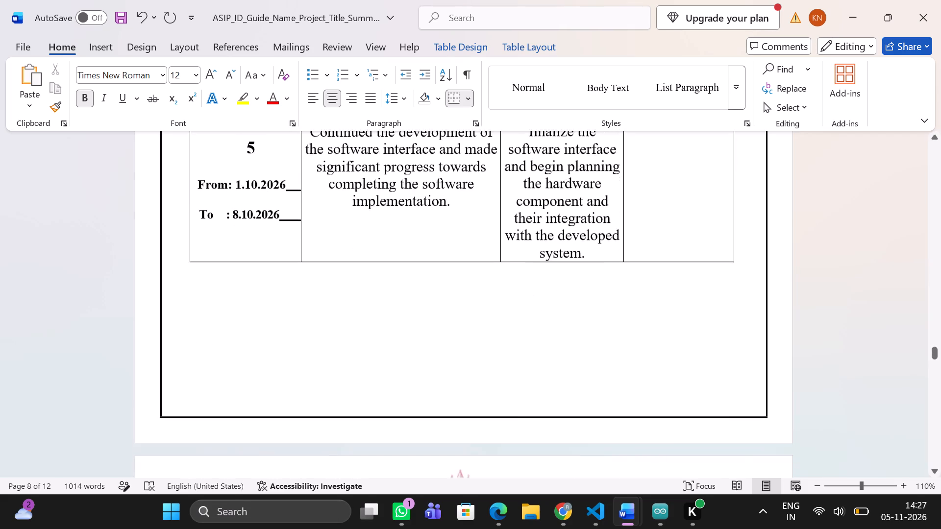
scroll(290, 362, down, 2)
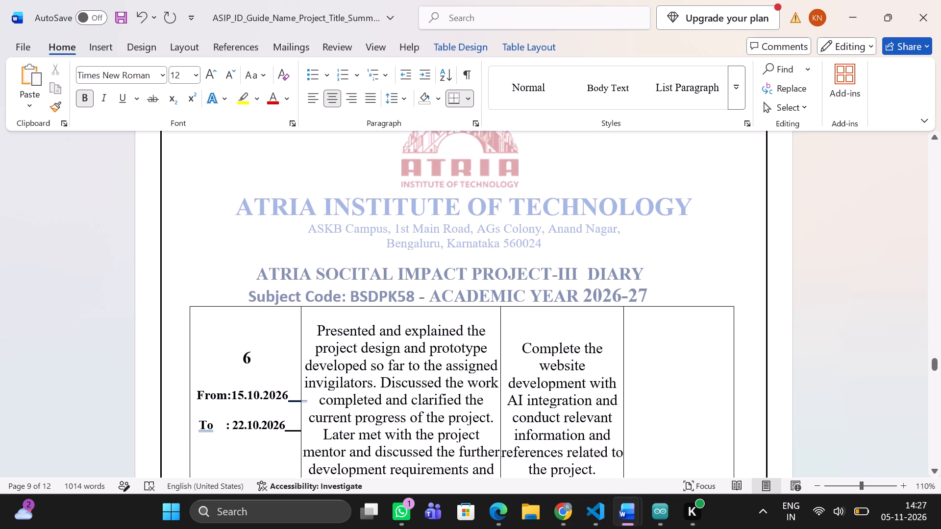
click(244, 397)
key(BackSpace)
key(BackSpace)
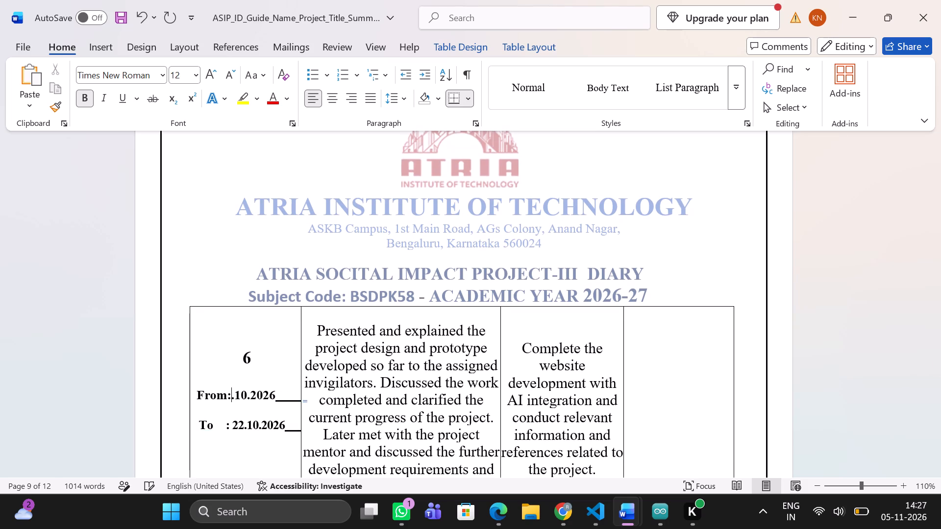
key(8)
click(240, 428)
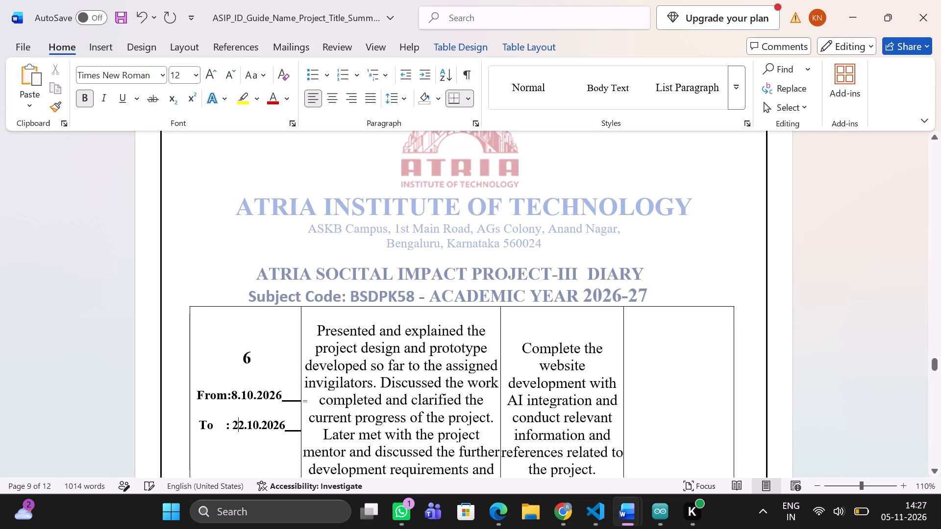
key(Right)
key(BackSpace)
key(BackSpace)
text(15)
Set the week 7 period to From 15.10.2026 and To 22.10.2026.
scroll(256, 401, down, 2)
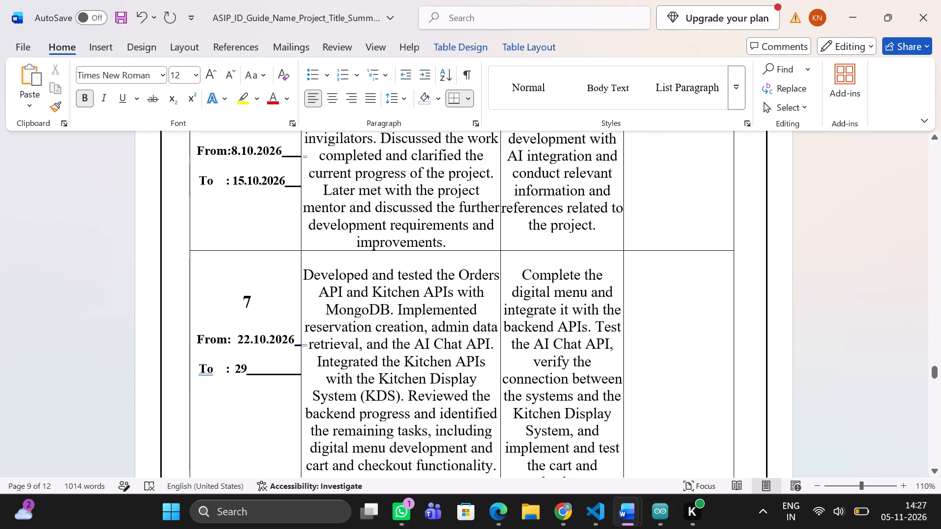
click(249, 339)
key(BackSpace)
key(BackSpace)
text(15)
click(247, 368)
key(BackSpace)
text(2.19)
key(BackSpace)
text(0.2026)
Fill in the blank week 8 period with From 22.10.2026 and To 29.10.2026.
scroll(247, 368, down, 3)
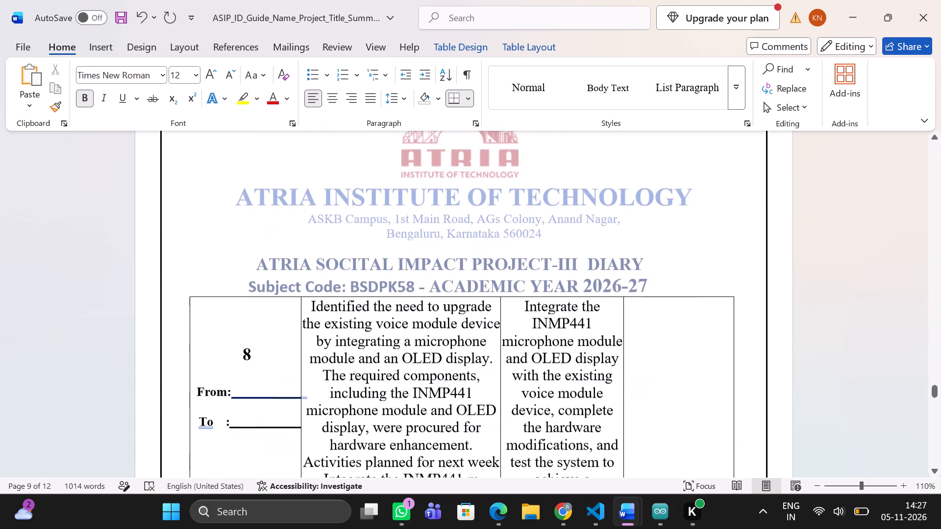
click(251, 394)
key(space)
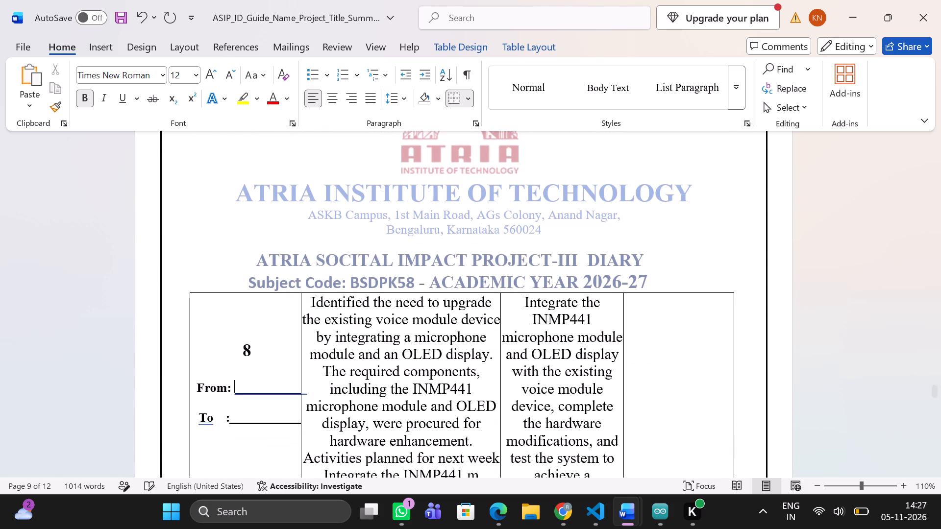
key(space)
text(22.10.2026)
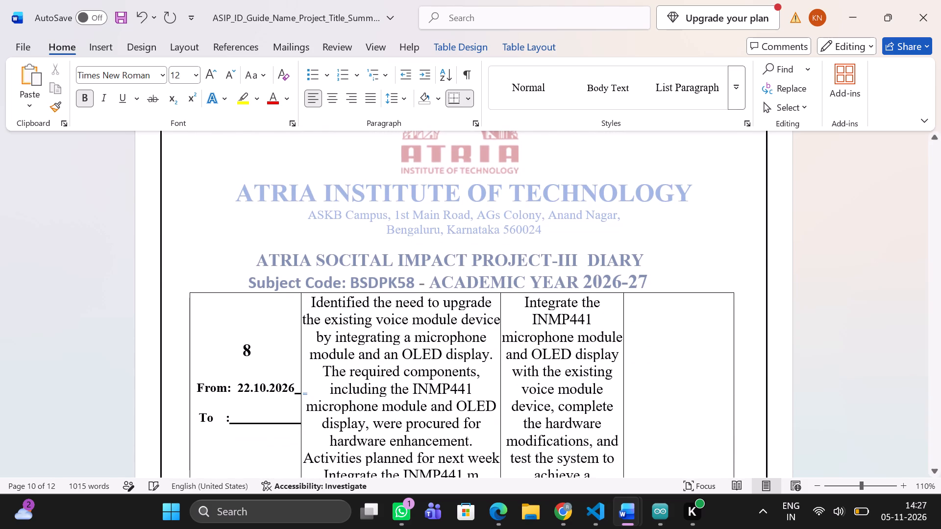
click(238, 419)
key(space)
key(space)
key(space)
text(29.10.2026)
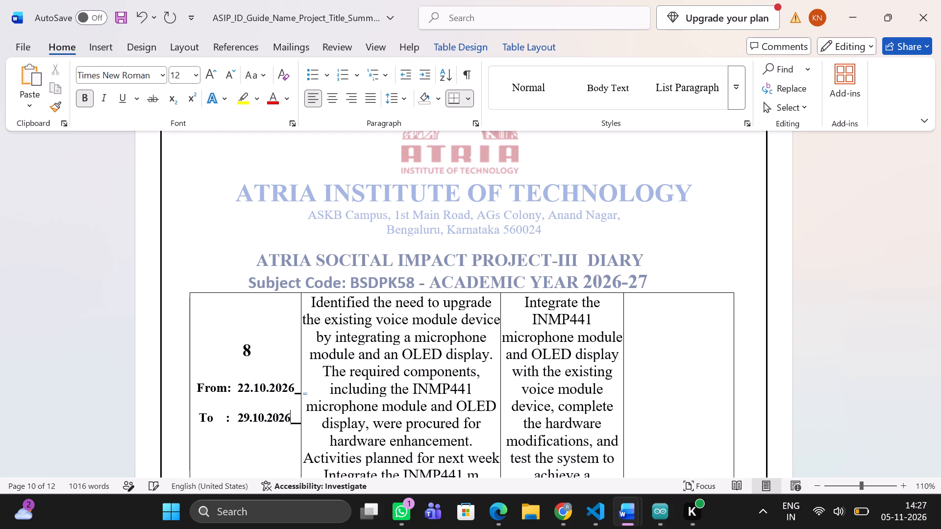
Look over the rows from week 9 back to week 6 and save the diary document.
scroll(342, 316, down, 2)
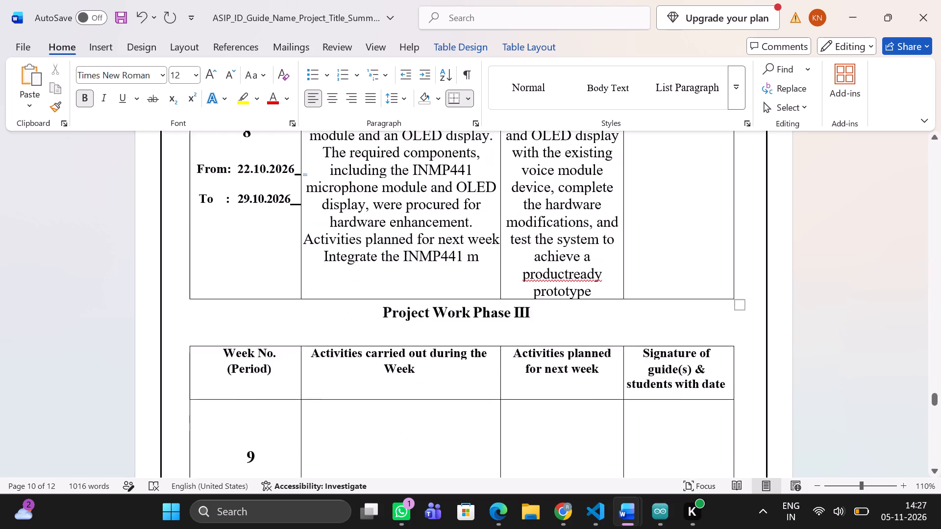
scroll(342, 316, up, 1)
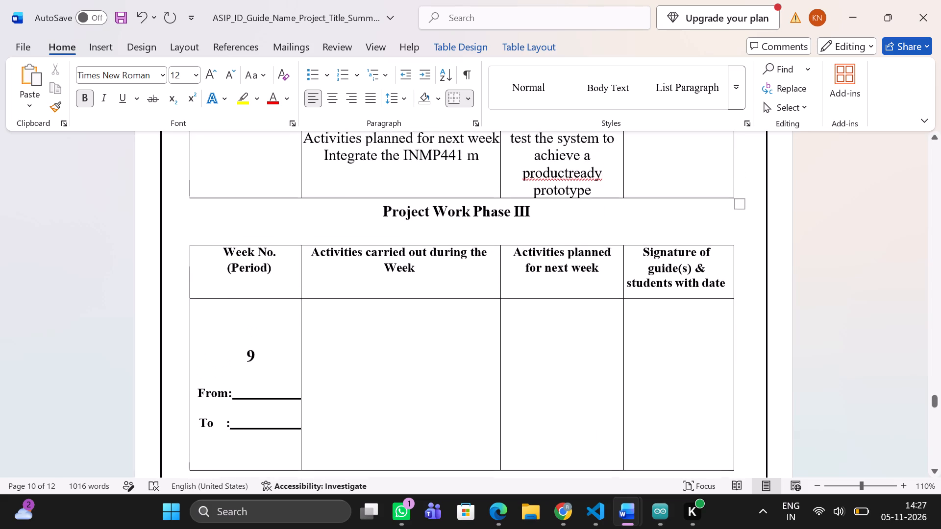
scroll(342, 316, up, 4)
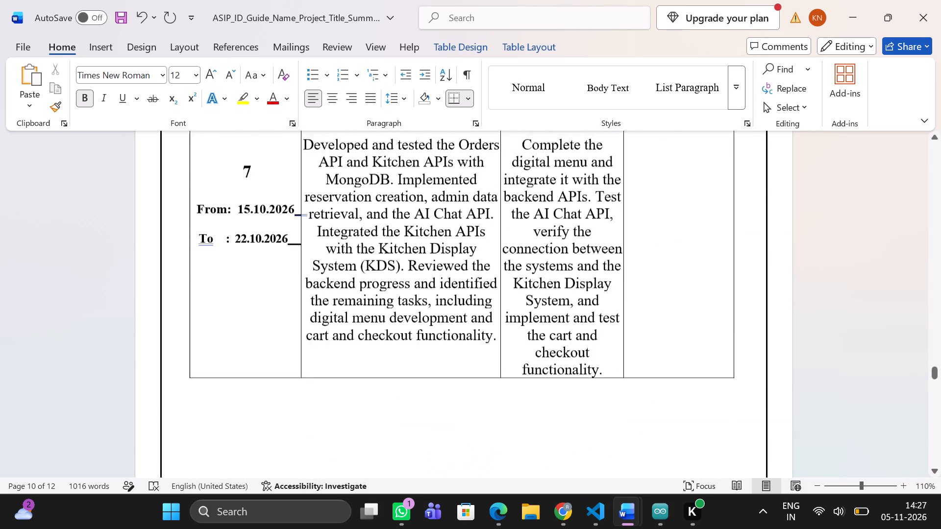
scroll(342, 316, up, 1)
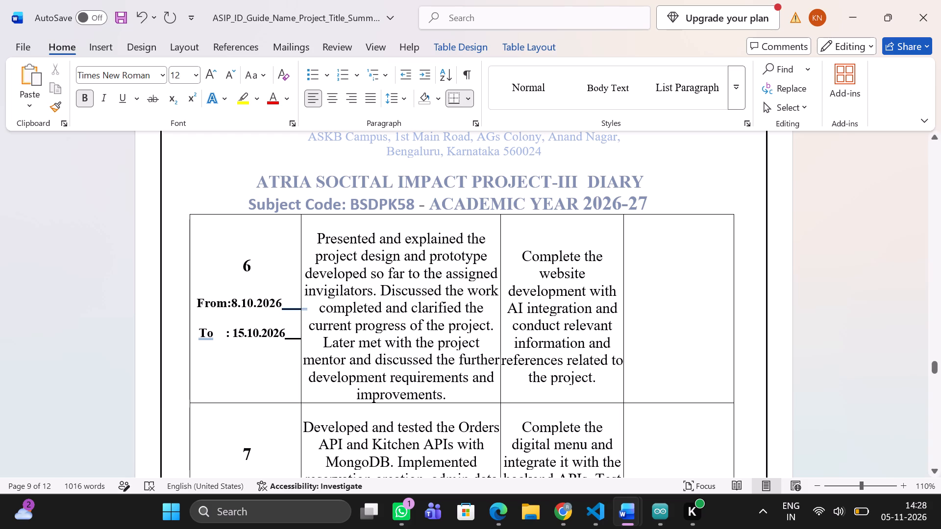
key(ctrl+s)
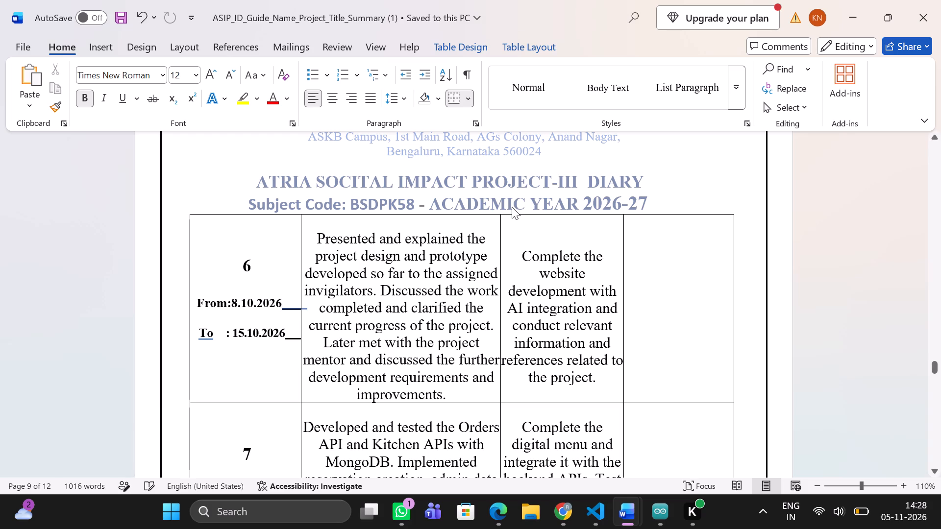
Look back through the diary from the weekly rows, past the collaboration and patent sections, to the first page.
scroll(512, 207, up, 6)
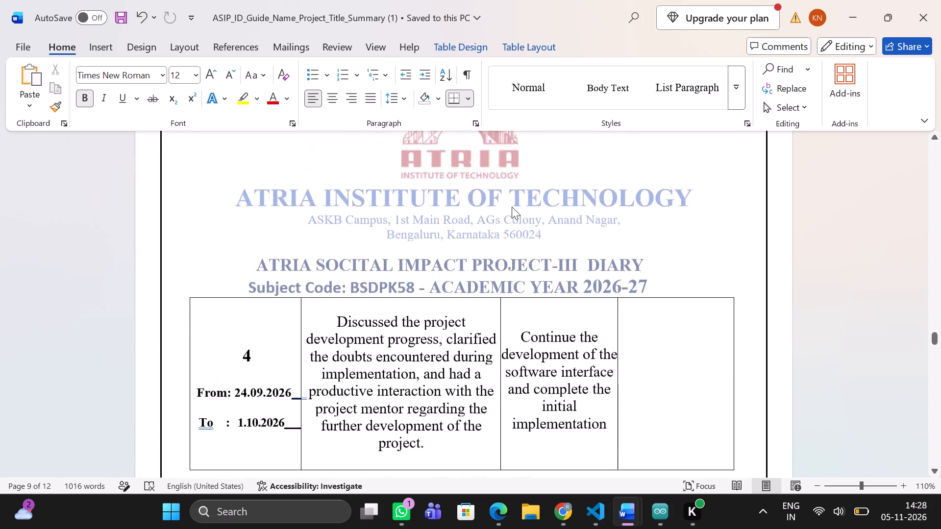
scroll(512, 207, up, 4)
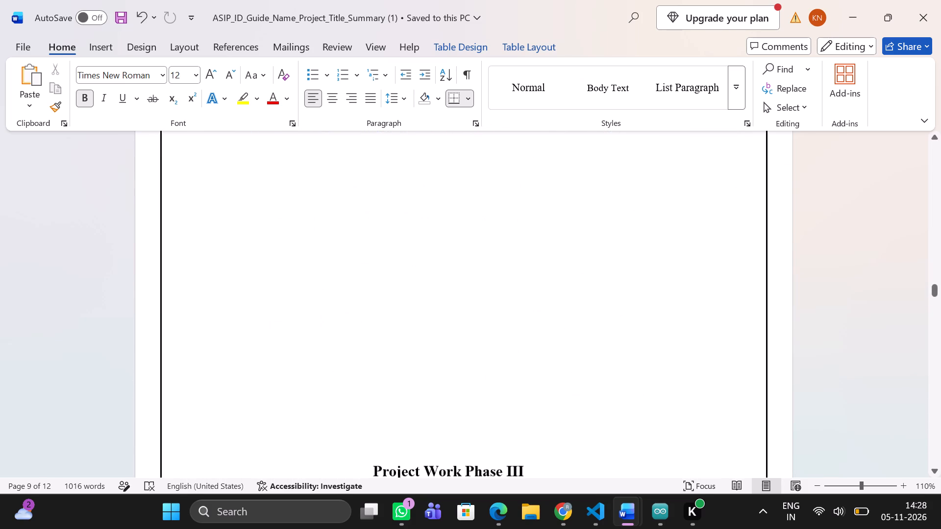
scroll(512, 207, up, 5)
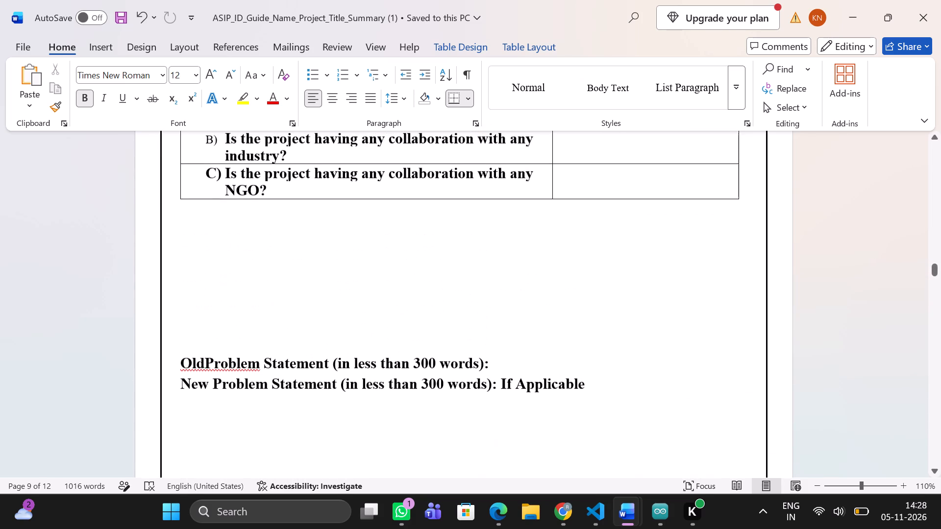
scroll(512, 207, up, 1)
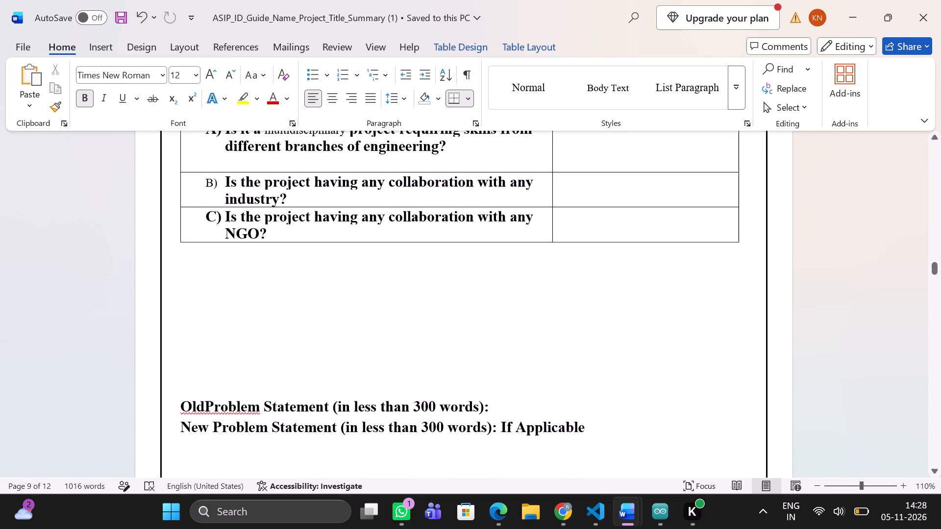
scroll(512, 207, up, 2)
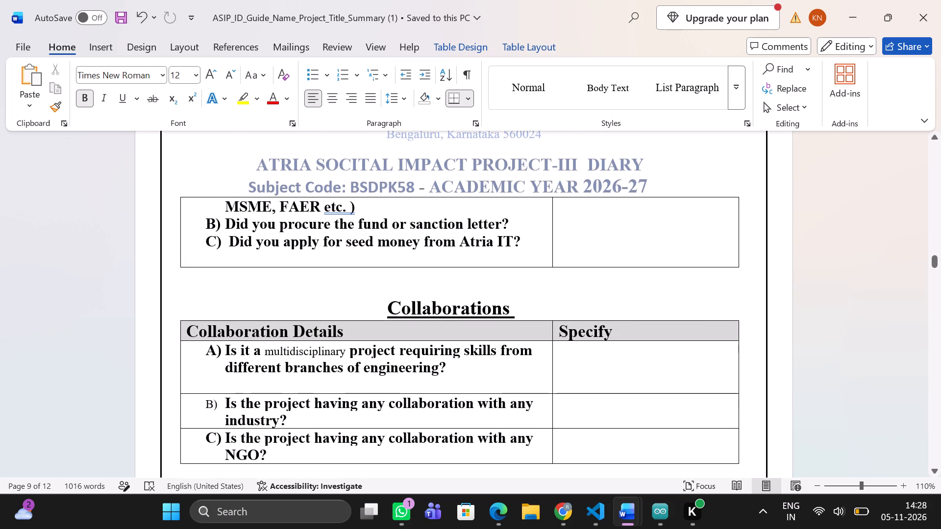
scroll(512, 207, up, 2)
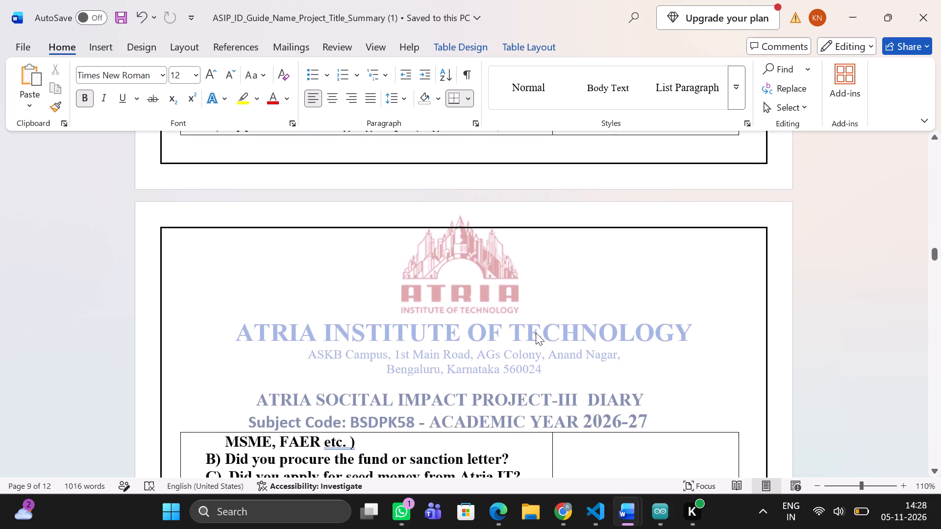
scroll(536, 333, up, 3)
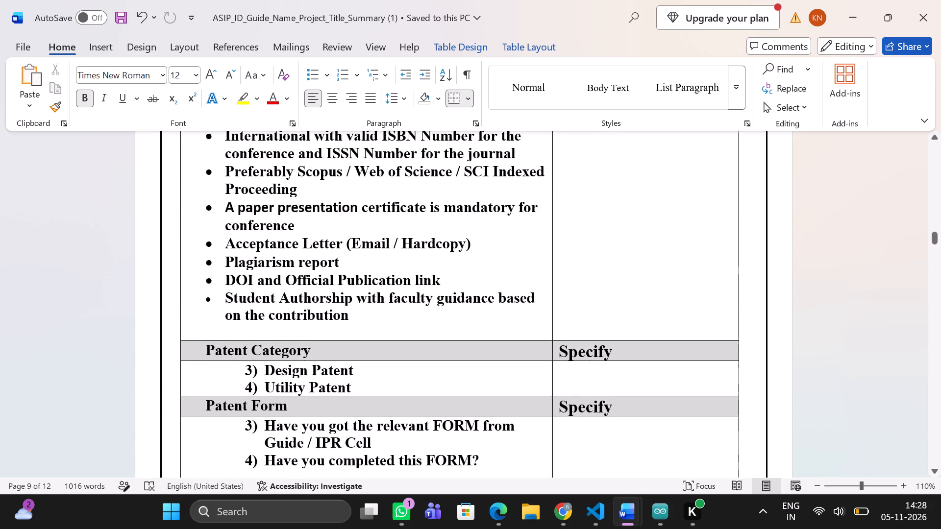
scroll(536, 333, up, 5)
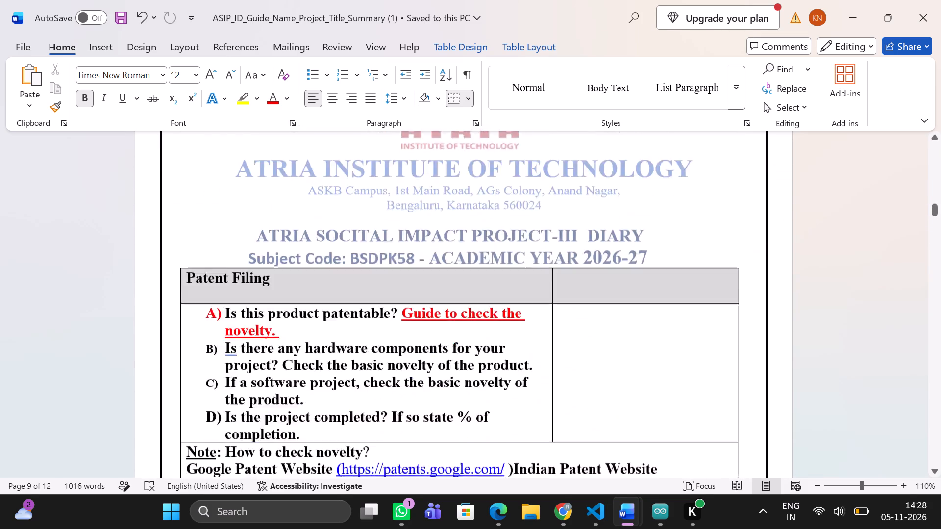
scroll(536, 333, up, 6)
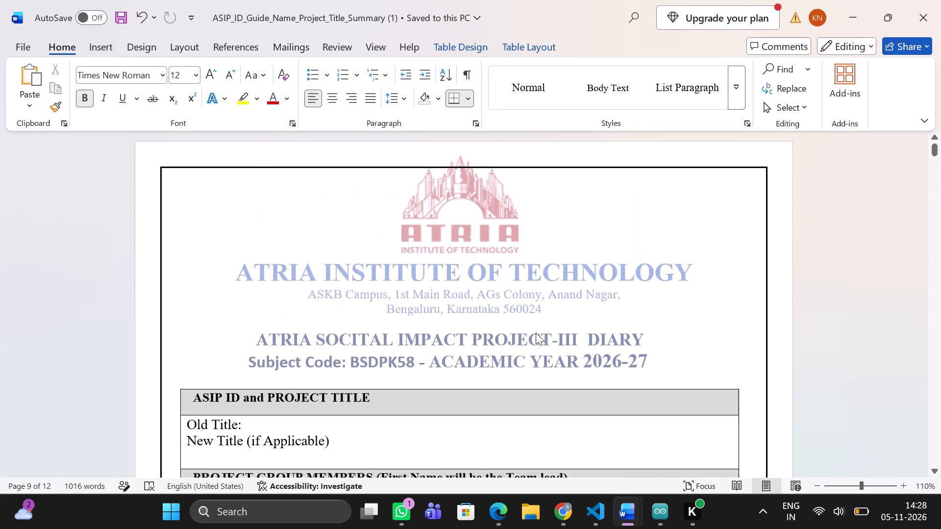
scroll(536, 333, up, 1)
Review the blank form sections from the group members and guide tables through Project Outcomes #1 to #4.
scroll(536, 333, down, 1)
scroll(417, 335, down, 1)
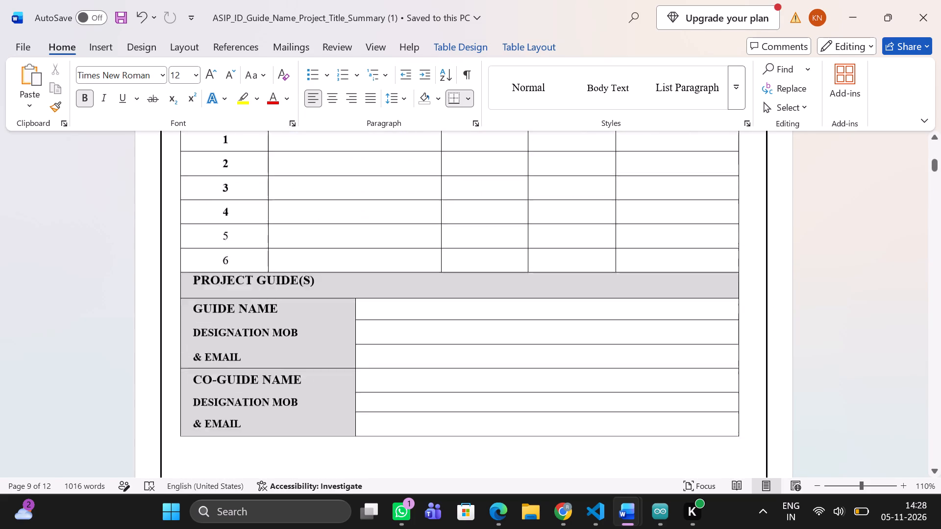
scroll(417, 335, down, 3)
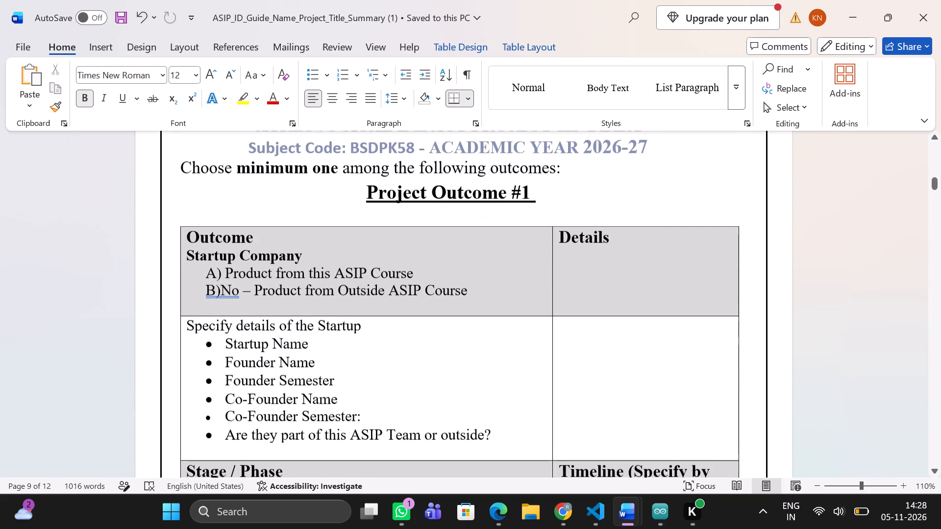
scroll(313, 327, down, 3)
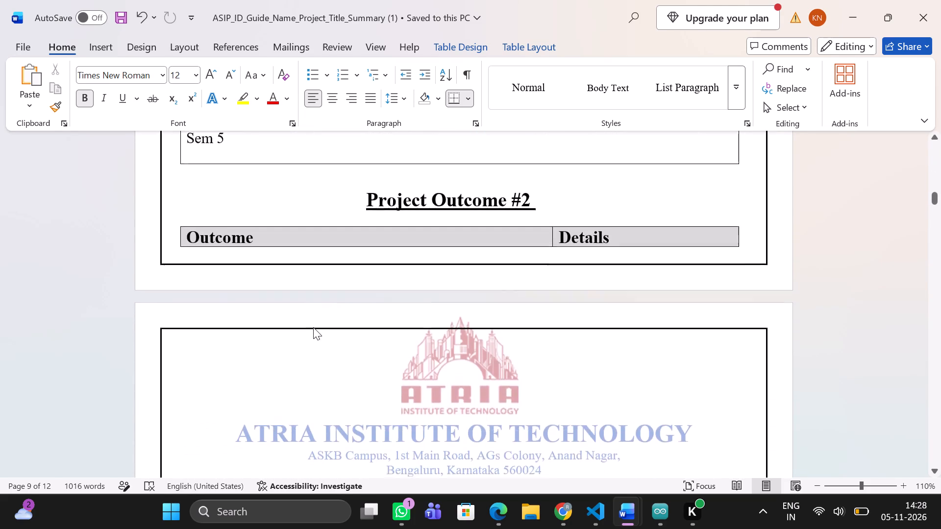
scroll(313, 327, down, 6)
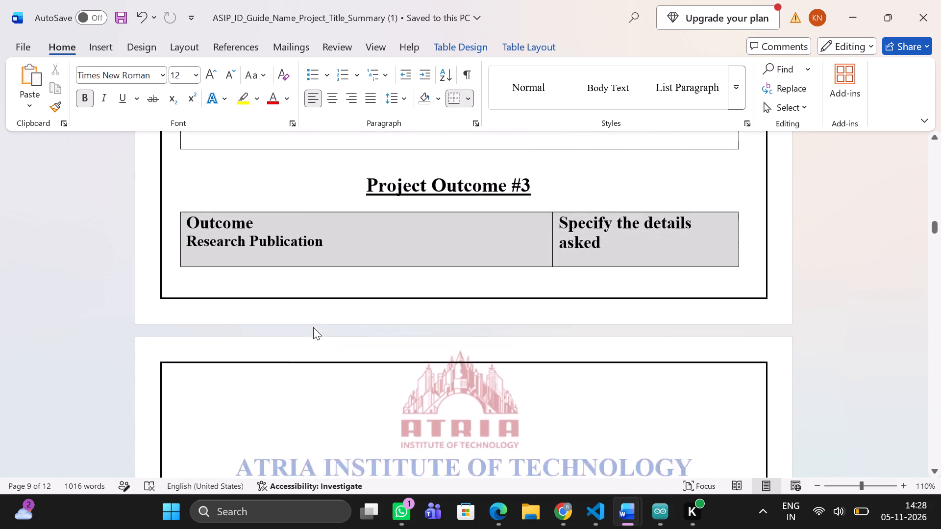
scroll(313, 327, down, 4)
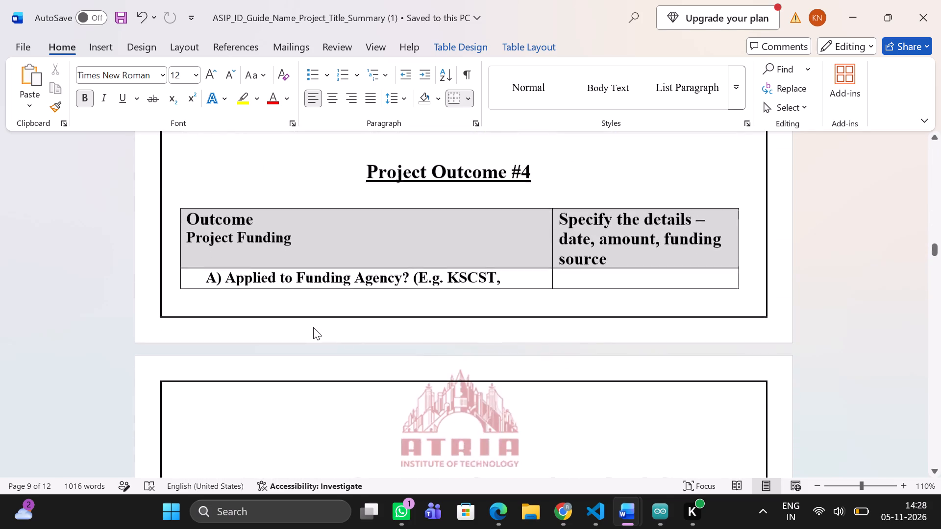
scroll(313, 327, down, 5)
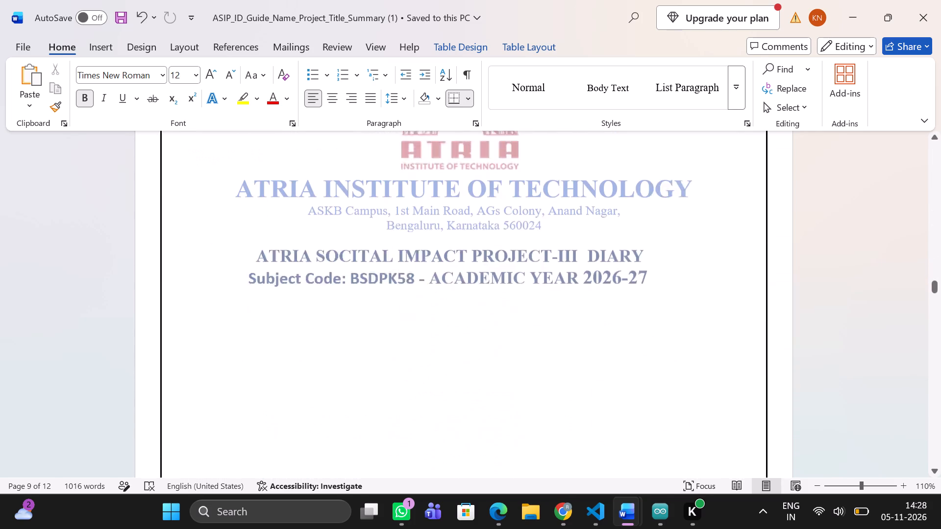
scroll(313, 327, down, 4)
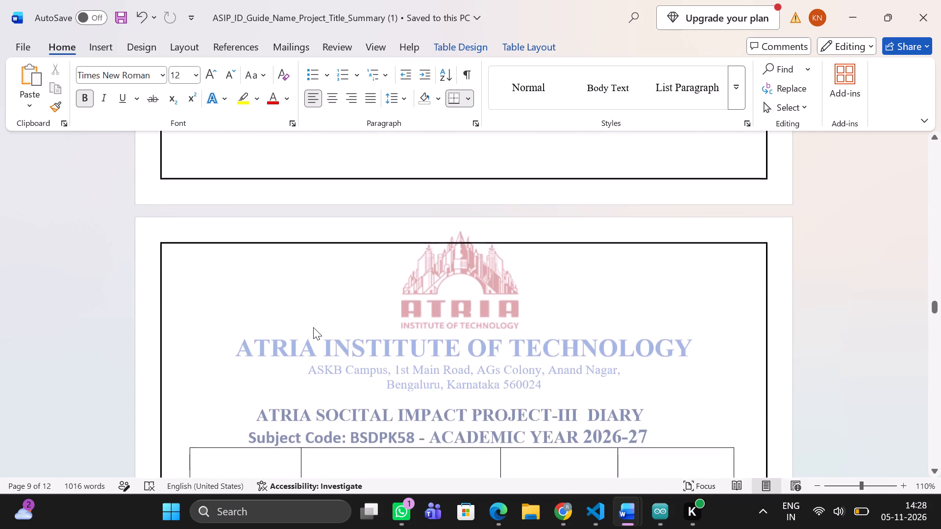
scroll(313, 327, up, 10)
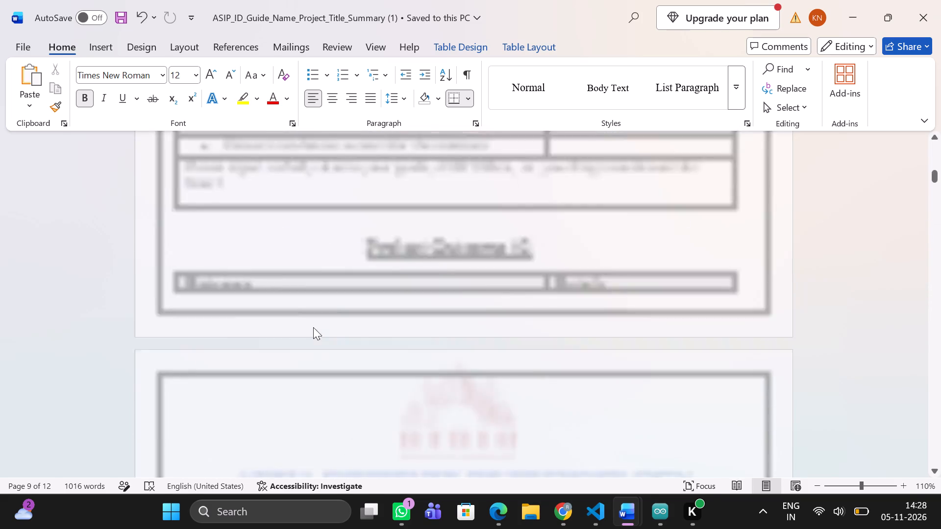
scroll(313, 327, up, 2)
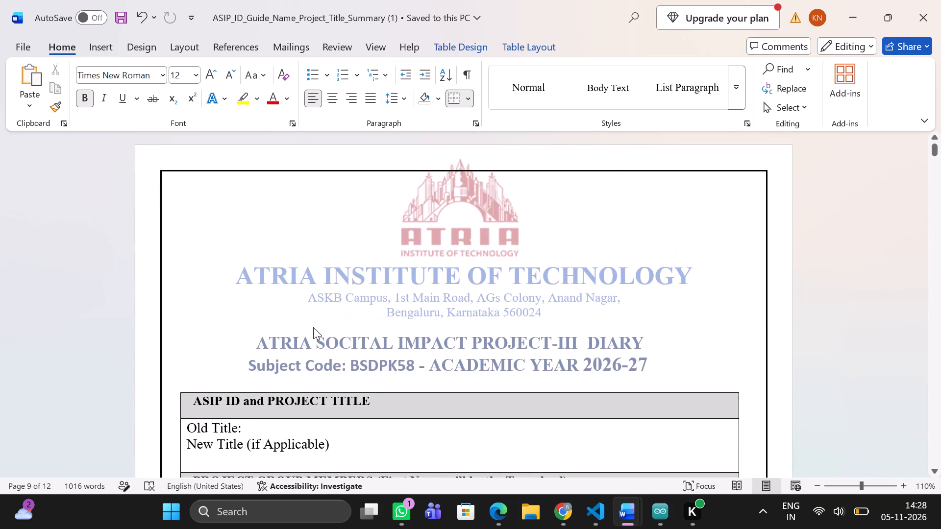
scroll(313, 327, up, 3)
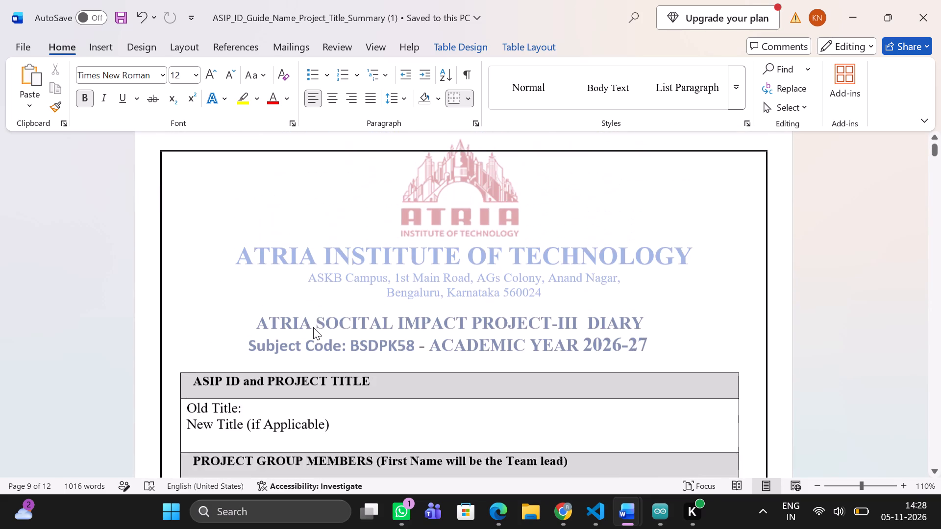
scroll(313, 327, up, 2)
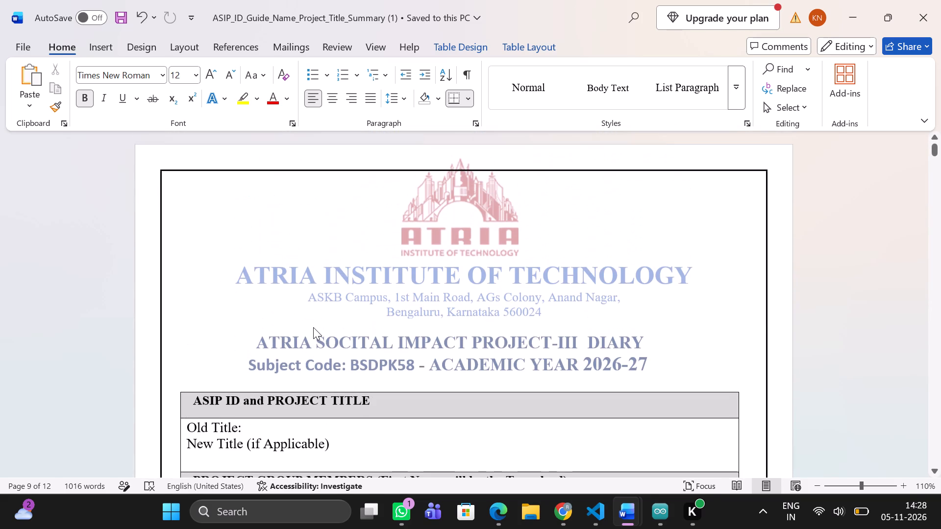
Enter Restaurant Automation as the old title in the ASIP ID and project title section.
scroll(313, 327, down, 2)
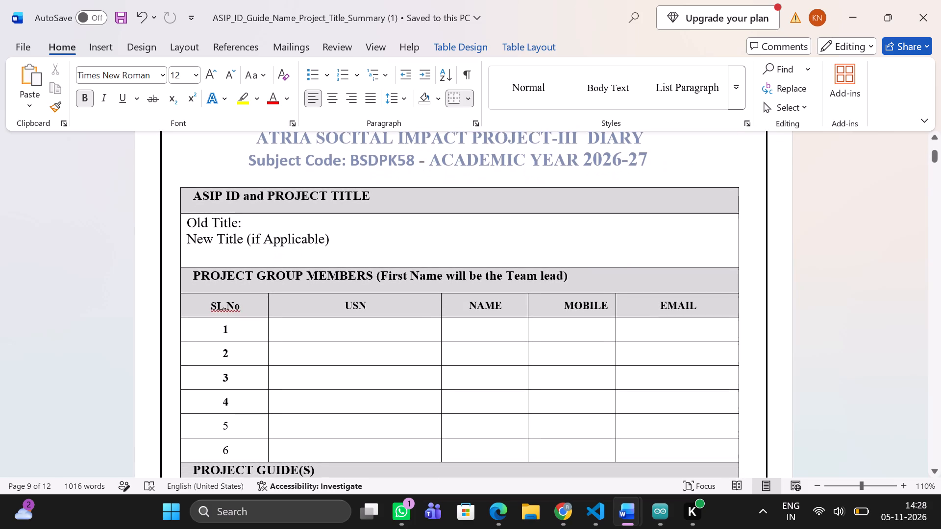
click(255, 219)
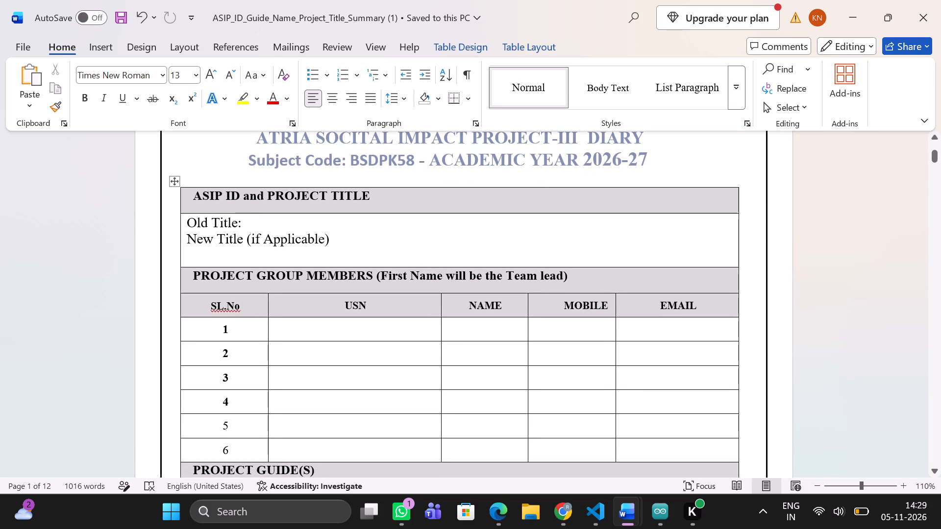
text(RE)
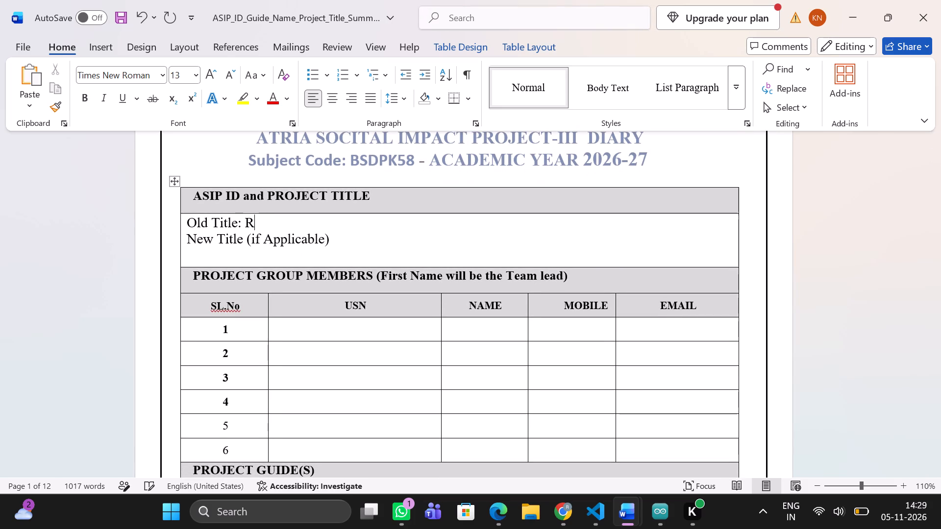
key(w)
key(BackSpace)
text(estuarant)
key(space)
key(a)
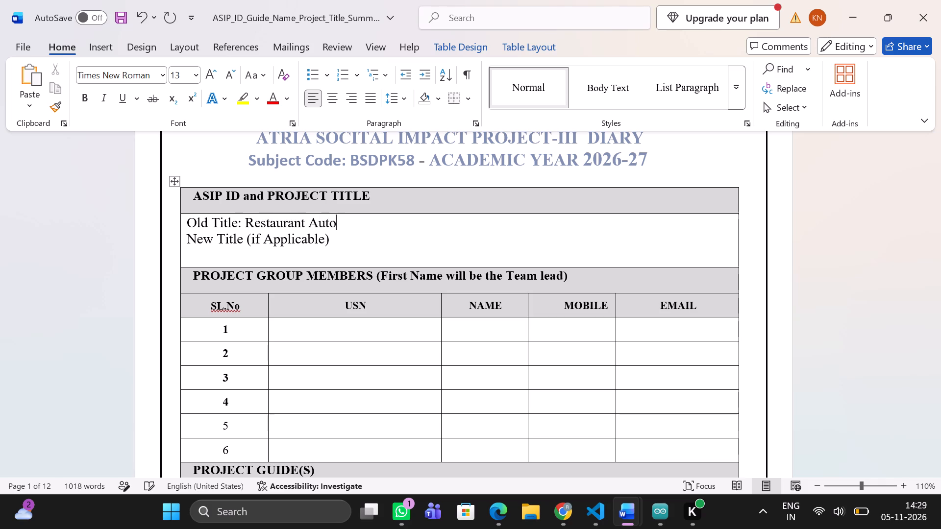
Enter the team lead's USN, slightly indented, in row 1 of the project group members table.
click(312, 333)
key(space)
key(space)
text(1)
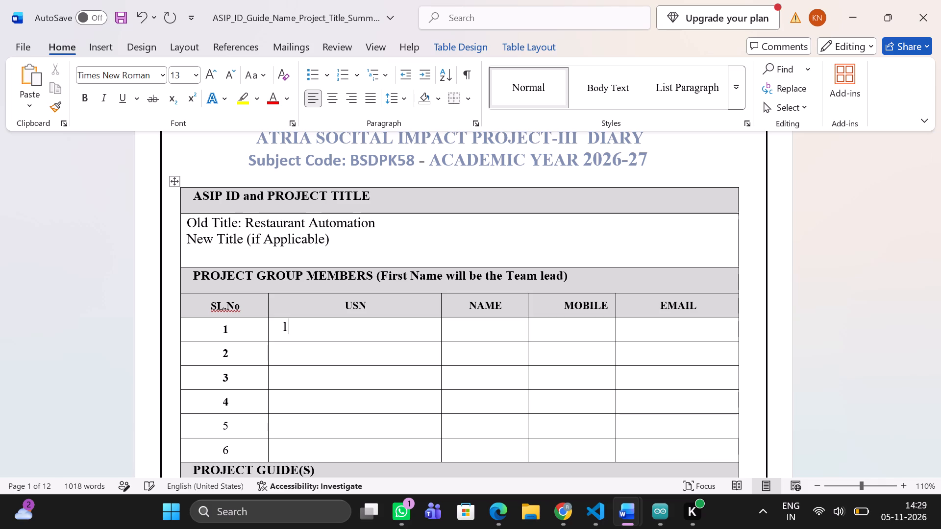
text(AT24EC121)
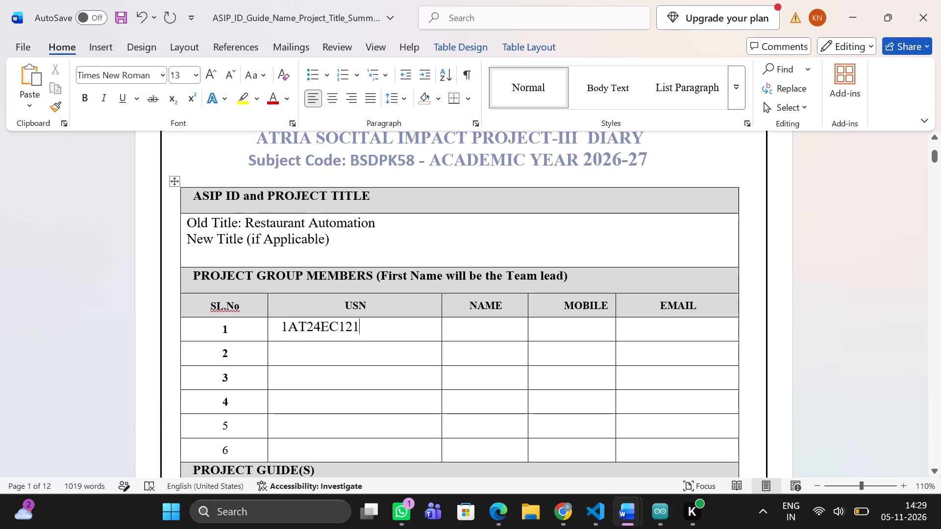
click(289, 356)
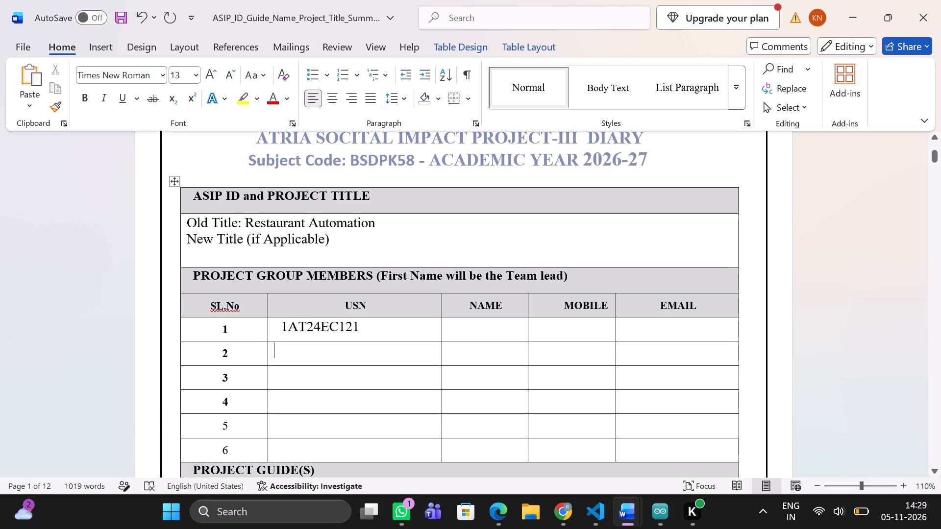
click(365, 323)
key(BackSpace)
key(BackSpace)
key(BackSpace)
text(053)
key(BackSpace)
key(2)
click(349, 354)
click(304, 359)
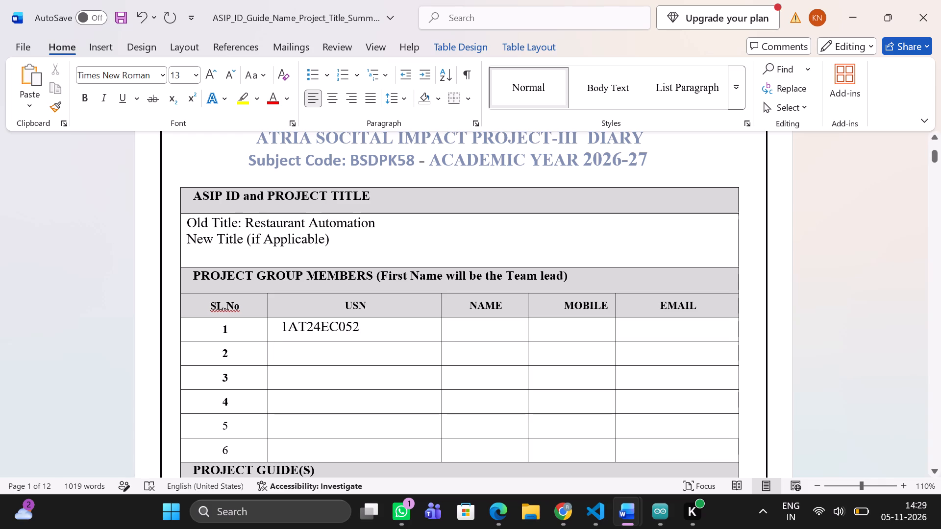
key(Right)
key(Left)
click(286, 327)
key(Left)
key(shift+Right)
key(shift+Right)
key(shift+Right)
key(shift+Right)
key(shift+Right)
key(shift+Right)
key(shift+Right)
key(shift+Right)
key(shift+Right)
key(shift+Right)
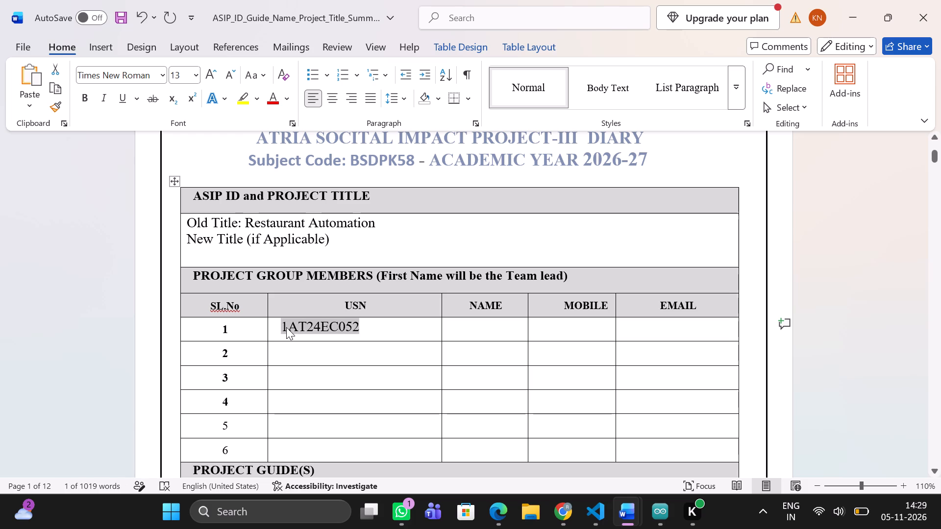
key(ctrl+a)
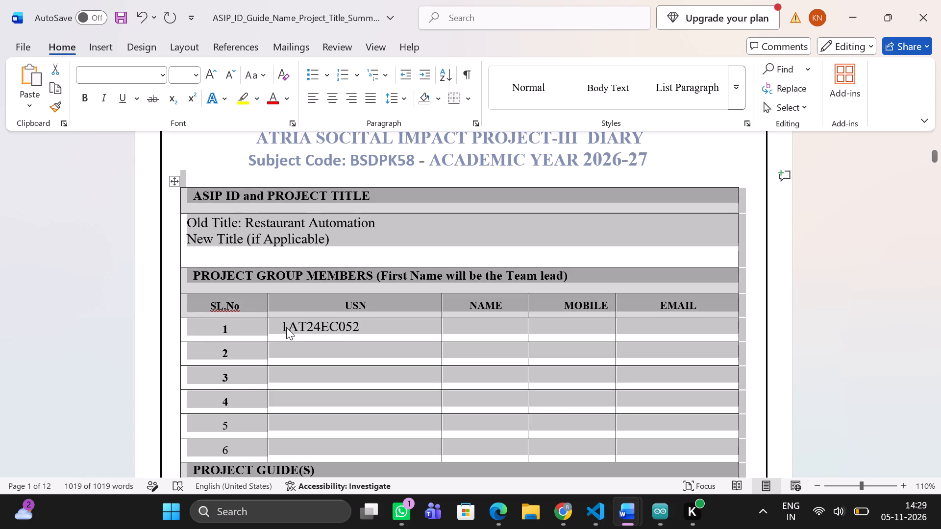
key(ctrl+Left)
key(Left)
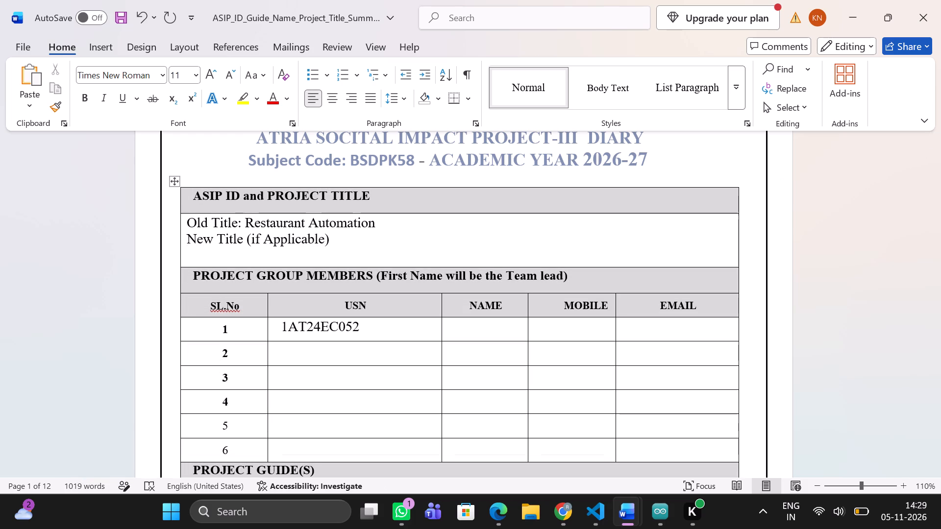
Copy the team lead's USN from row 1 of the project group members table.
click(282, 323)
key(shift+Right)
key(shift+Right)
key(shift+Right)
key(shift+Right)
key(shift+Right)
key(shift+Right)
key(shift+Right)
key(shift+Right)
key(shift+Right)
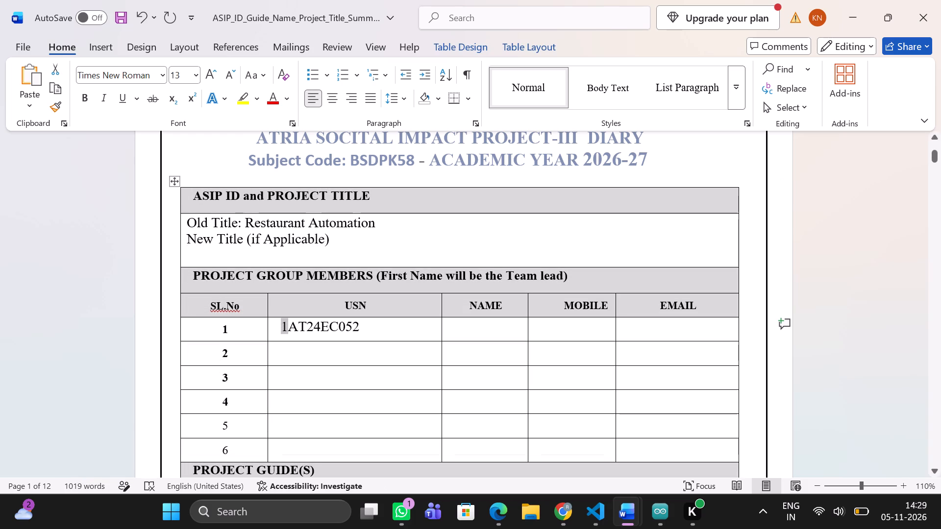
key(shift+Right)
key(shift+Right)
key(shift+Left)
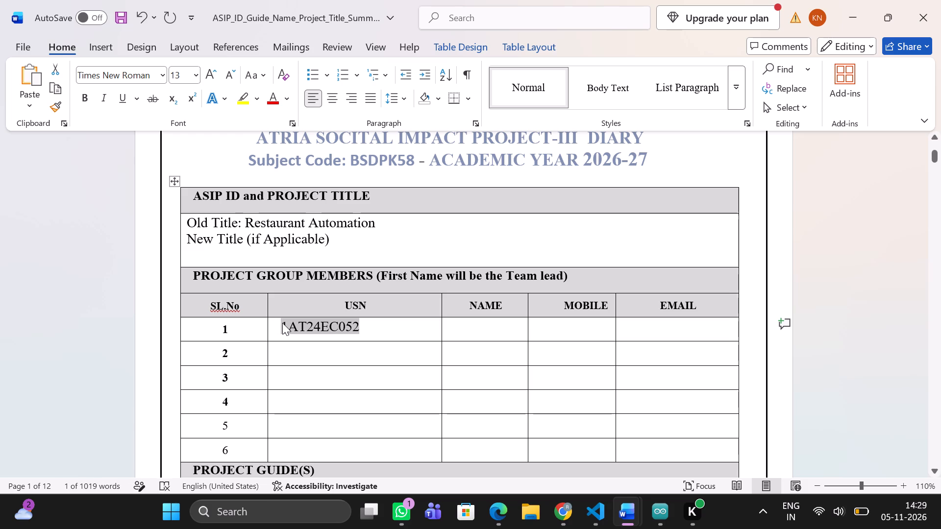
key(ctrl+c)
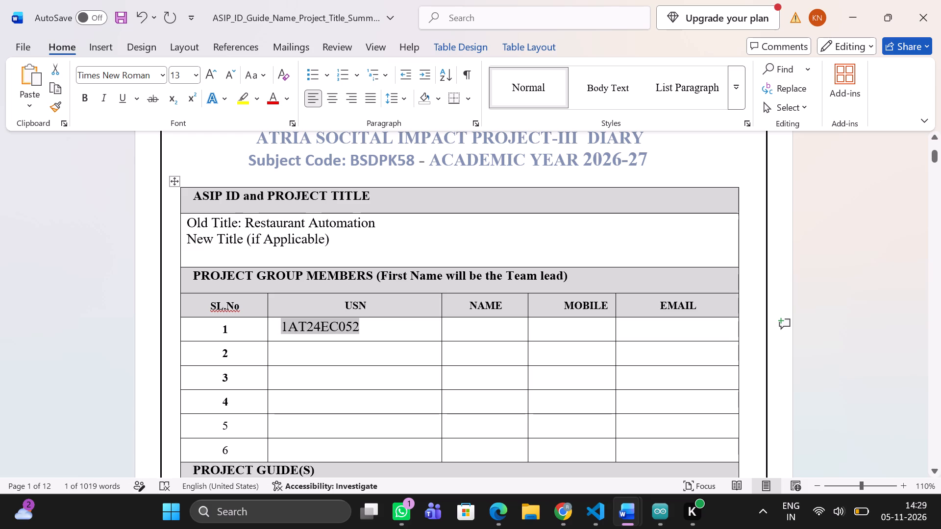
Enter the second member's USN, centred, in row 2 by pasting the copied USN and replacing its last three digits.
click(300, 356)
click(331, 100)
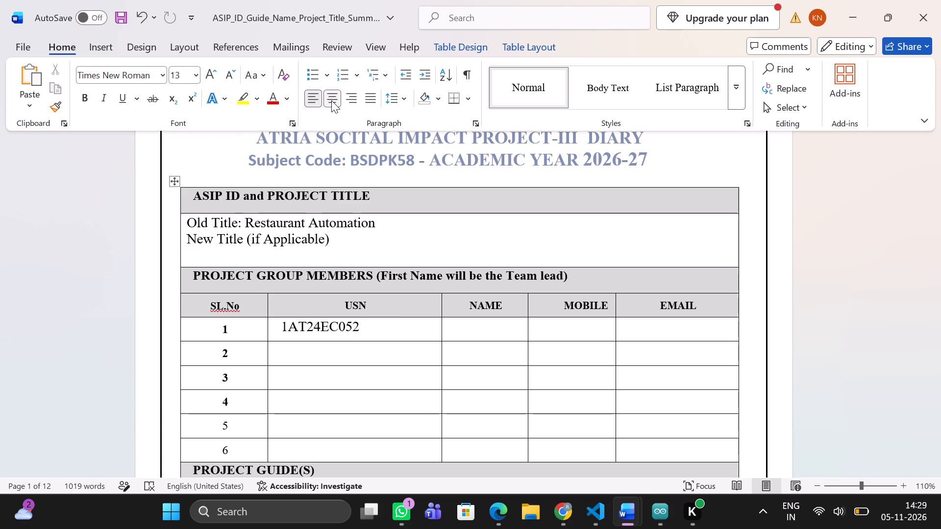
key(ctrl+v)
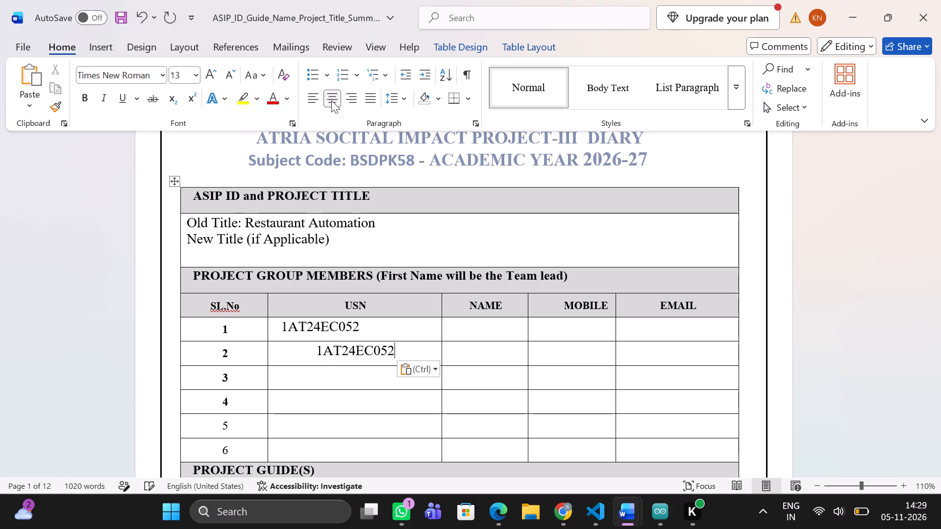
key(BackSpace)
key(BackSpace)
key(BackSpace)
text(164)
Enter the third member's USN, centred, in row 3 by pasting the copied USN and replacing its last three digits.
key(Down)
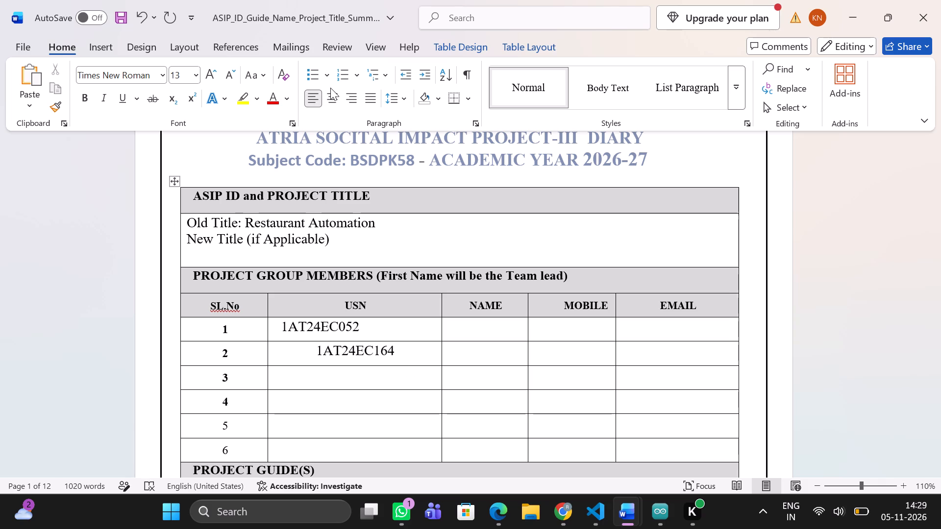
click(333, 96)
key(ctrl+v)
key(BackSpace)
key(BackSpace)
key(BackSpace)
text(11)
key(BackSpace)
text(21)
Paste the copied USN, centred, in row 4 and change its branch code to CS for the fourth member.
key(Down)
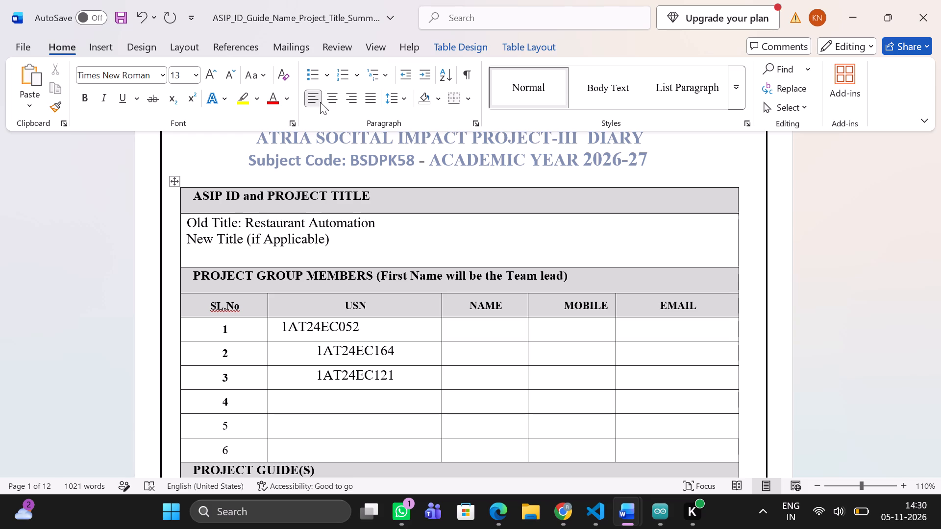
click(323, 102)
key(ctrl+v)
key(Left)
key(Left)
key(Left)
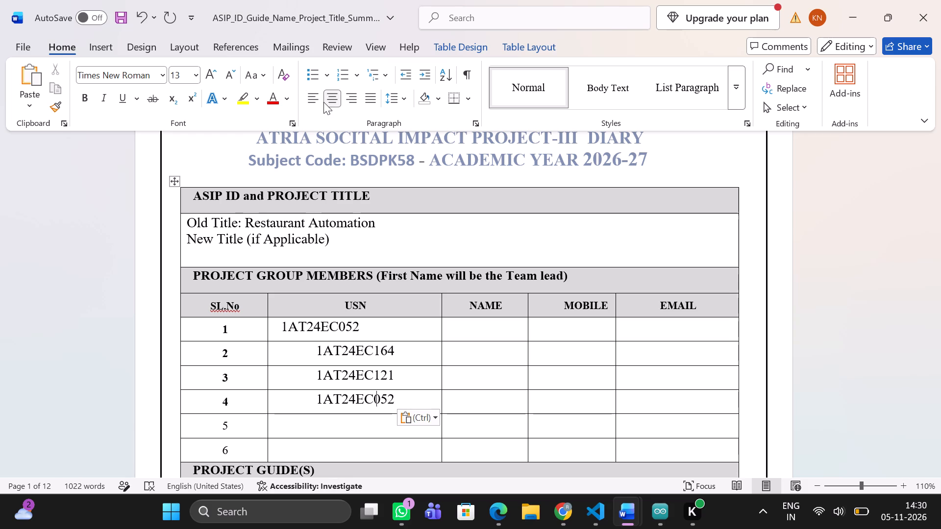
key(BackSpace)
key(BackSpace)
text(CS)
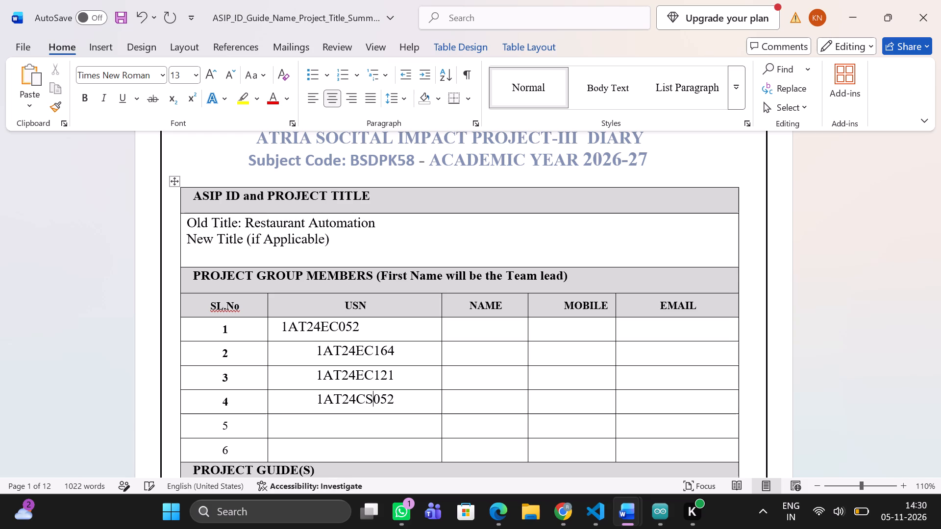
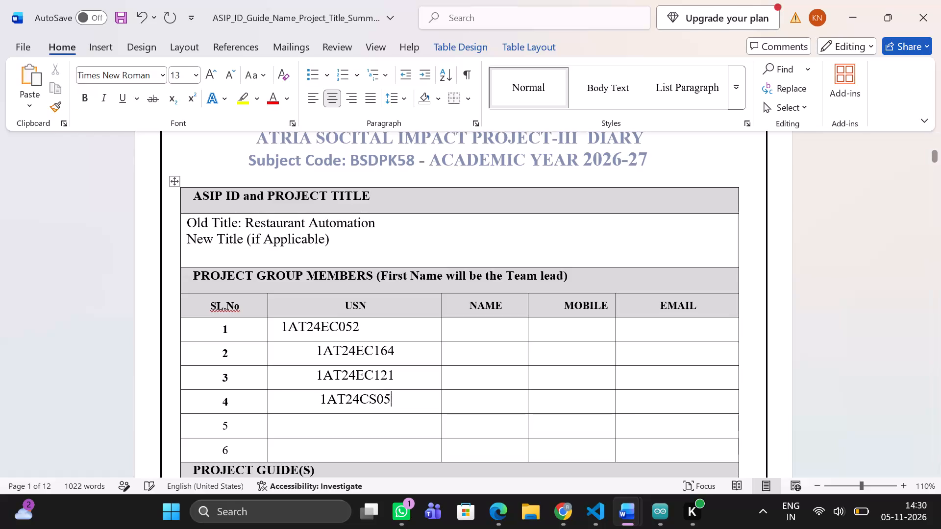
Complete the fourth member's USN in row 4 by replacing its final digits.
key(BackSpace)
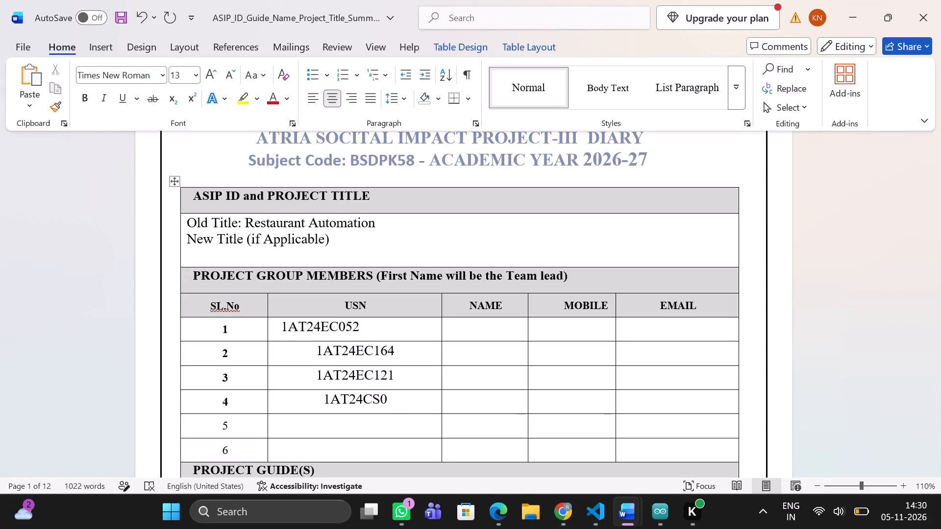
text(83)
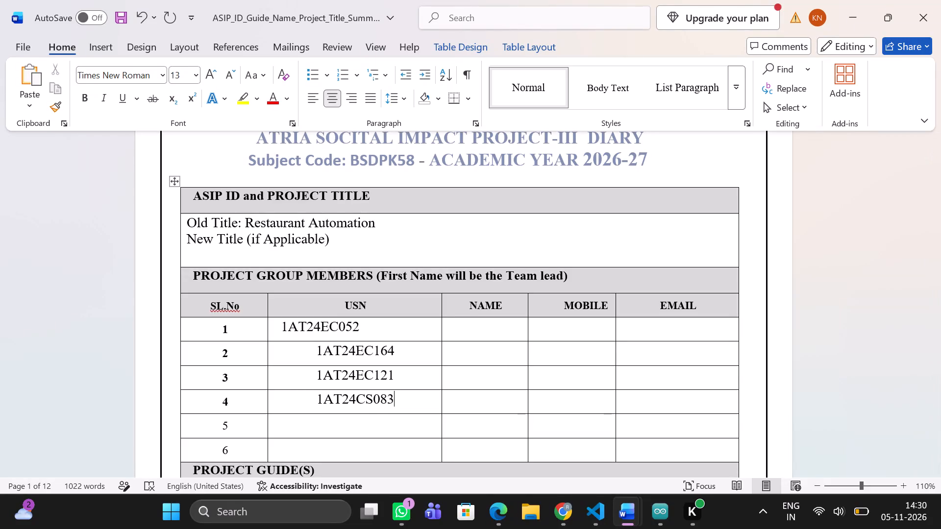
Copy the fourth member's complete USN from row 4 of the group members table.
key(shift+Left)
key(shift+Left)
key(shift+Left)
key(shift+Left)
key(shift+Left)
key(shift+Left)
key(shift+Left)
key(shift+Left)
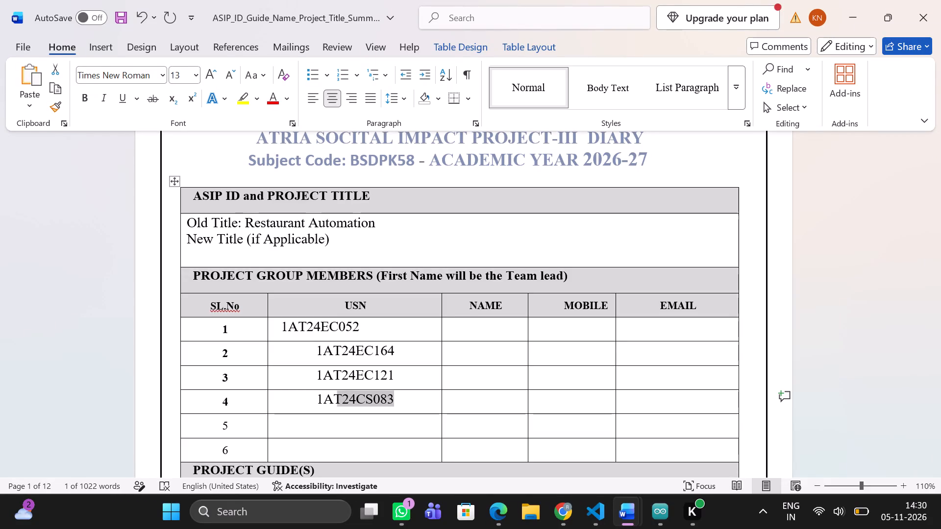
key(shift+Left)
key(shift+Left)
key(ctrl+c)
Enter the fifth member's USN, centred, in row 5 by pasting the copied USN and replacing its last three digits.
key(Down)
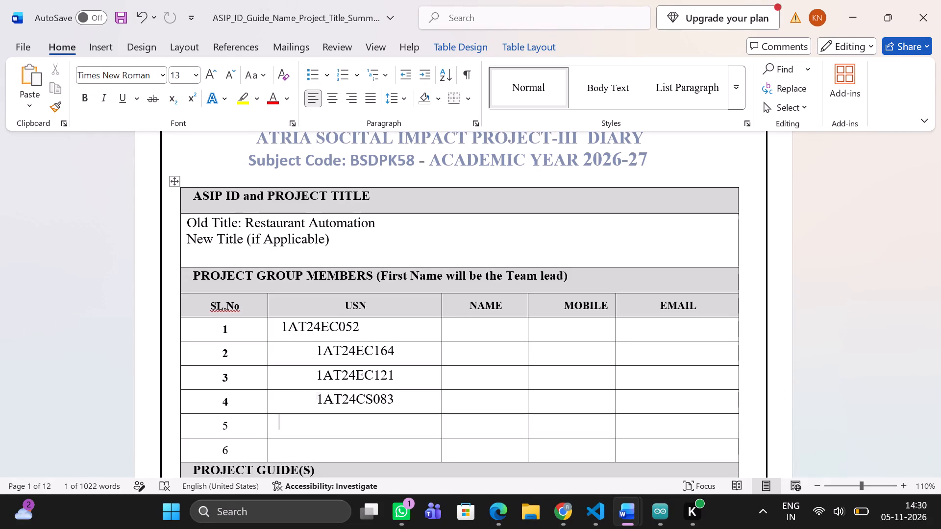
click(327, 96)
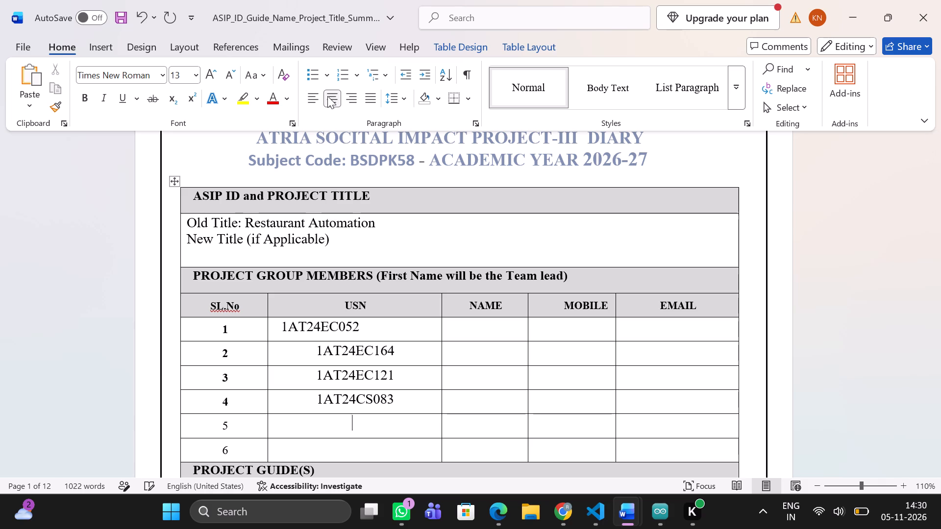
key(ctrl+v)
key(BackSpace)
key(BackSpace)
key(BackSpace)
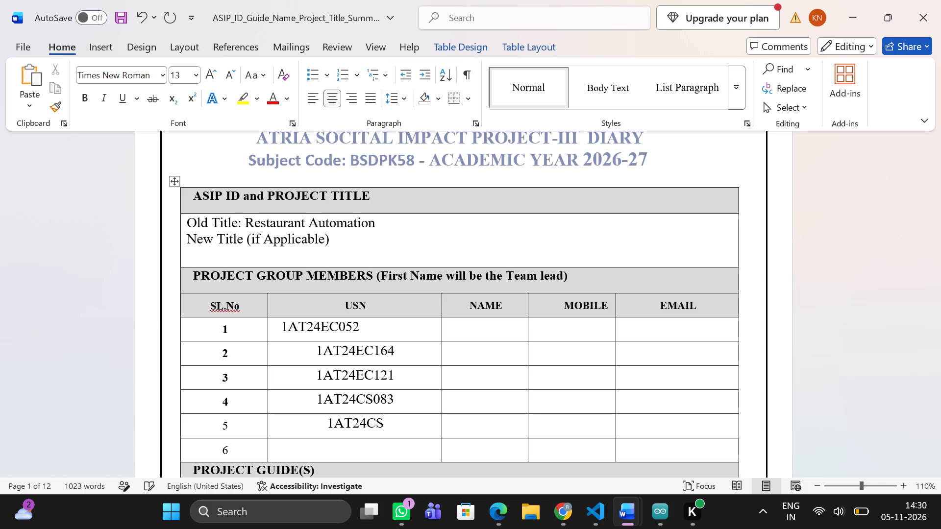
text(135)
Enter the sixth member's USN, centred, in row 6 by pasting the copied USN and replacing its last three digits.
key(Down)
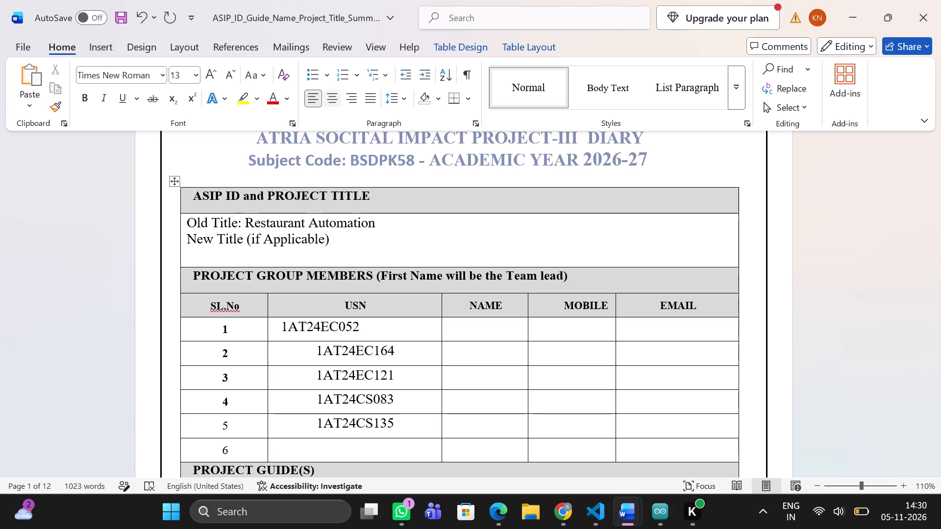
click(330, 96)
key(ctrl+v)
key(BackSpace)
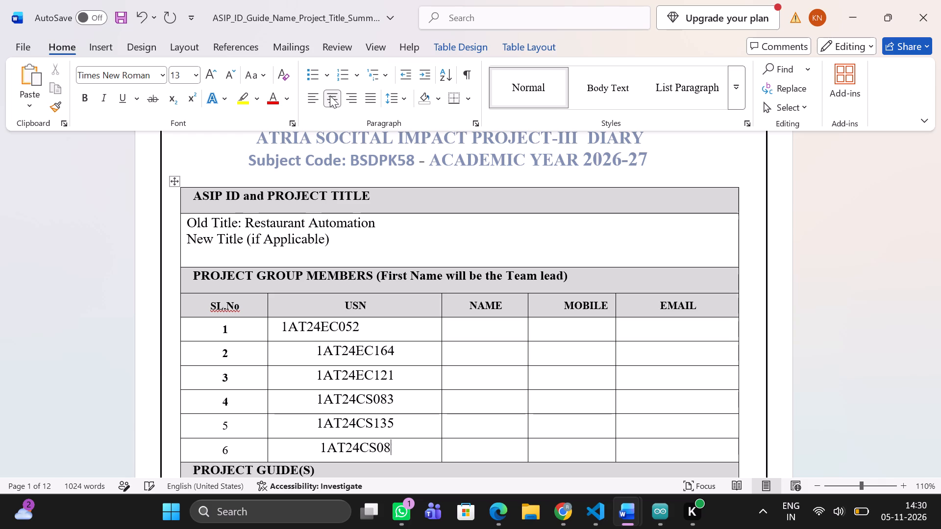
key(BackSpace)
key(BackSpace)
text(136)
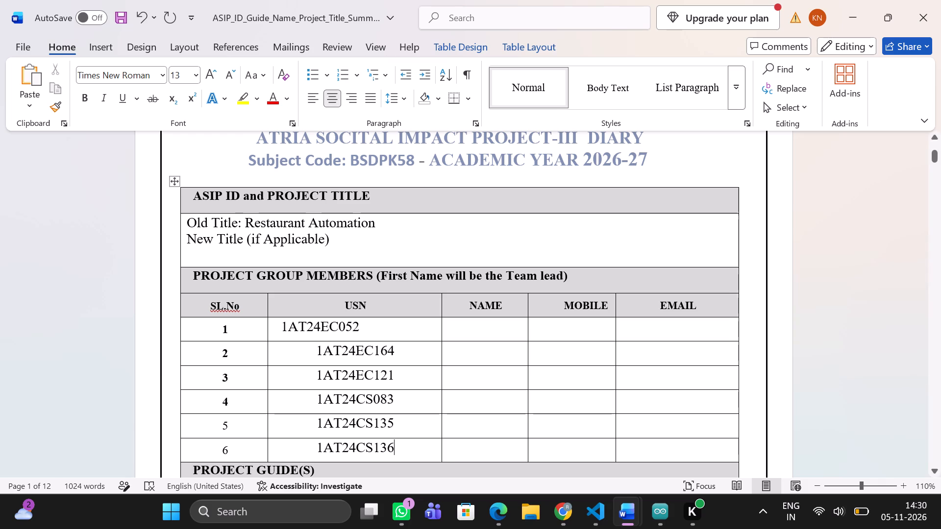
Centre the team lead's USN in row 1 of the group members table.
click(277, 329)
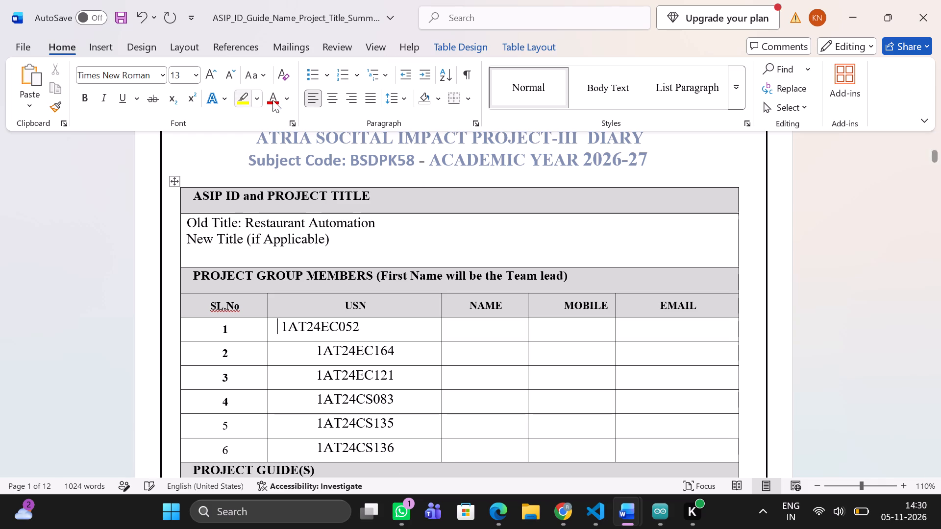
click(328, 98)
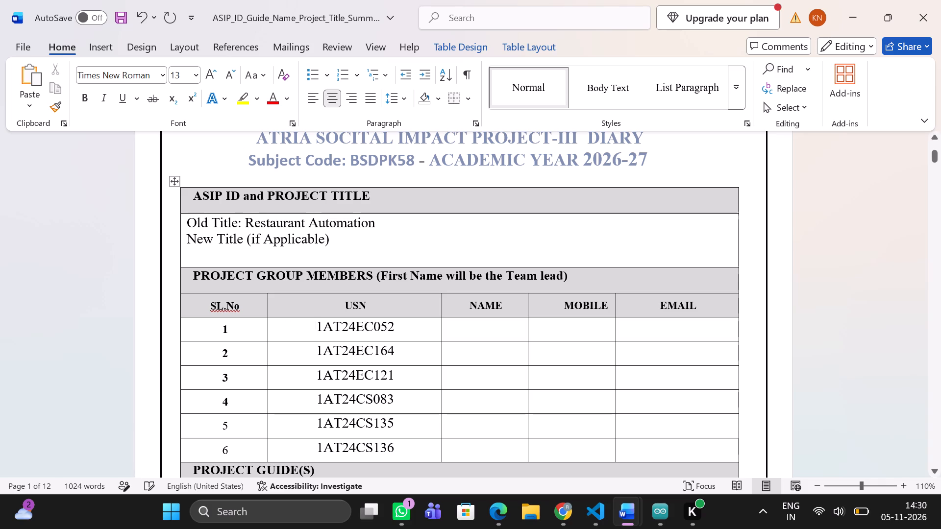
Enter the team lead's name with initials, centred, in row 1 of the Name column.
click(457, 329)
click(331, 92)
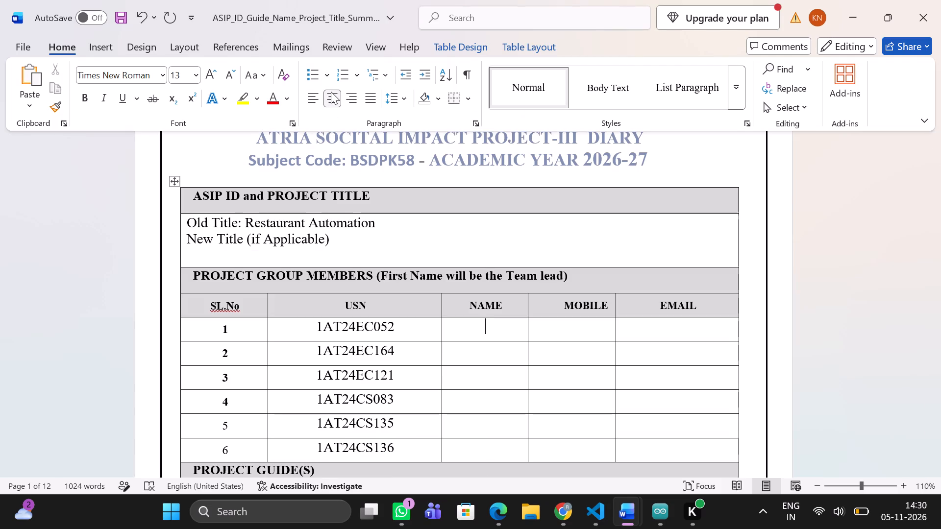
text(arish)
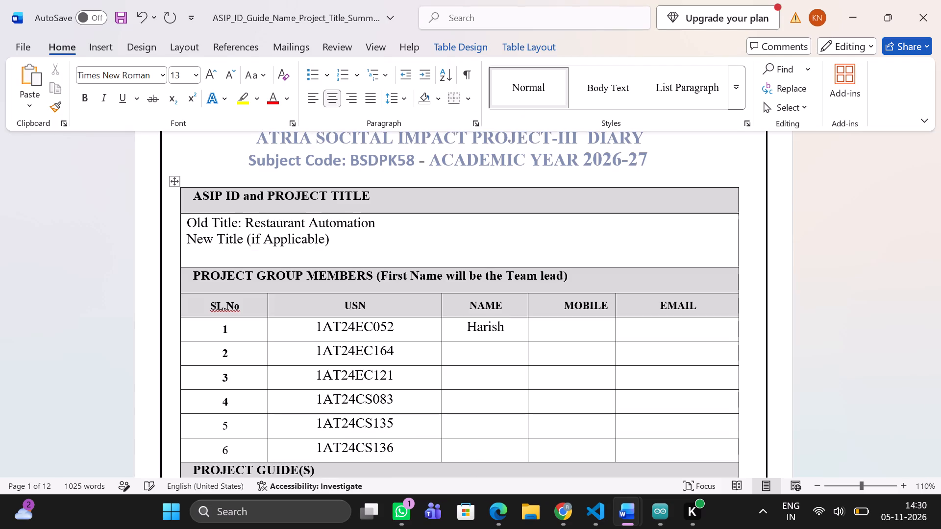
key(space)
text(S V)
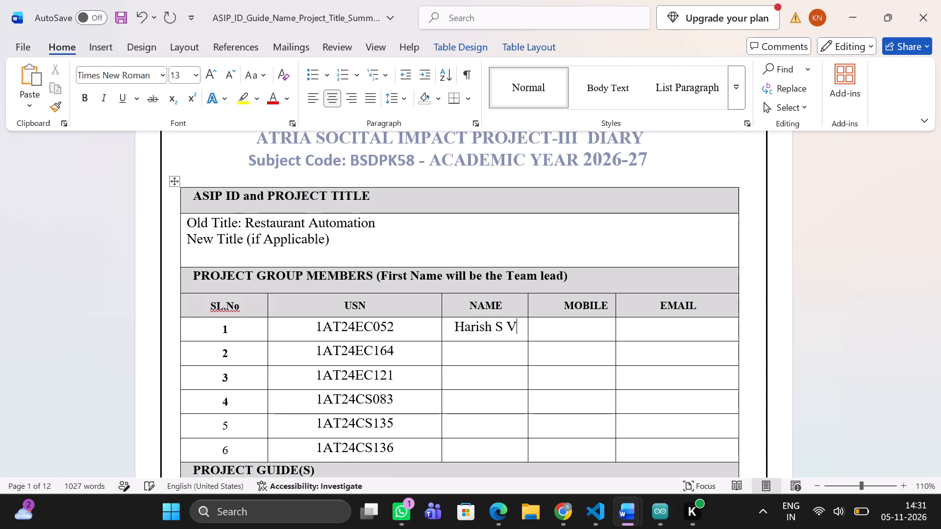
Enter the second member's name with initials, centred, in row 2 of the Name column.
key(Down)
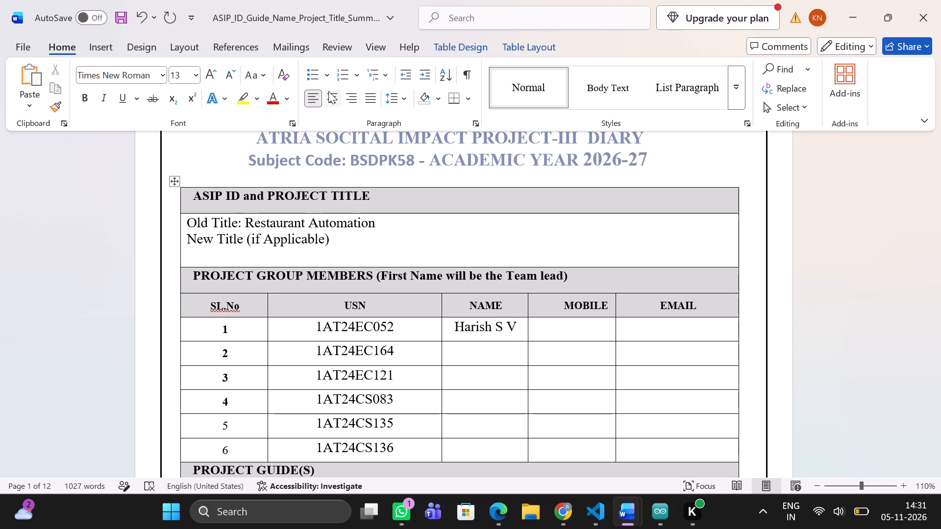
click(328, 91)
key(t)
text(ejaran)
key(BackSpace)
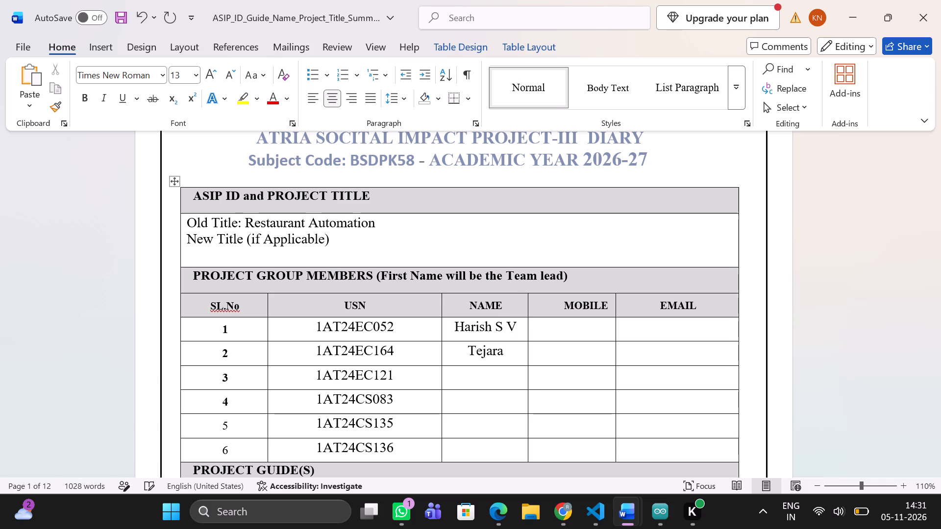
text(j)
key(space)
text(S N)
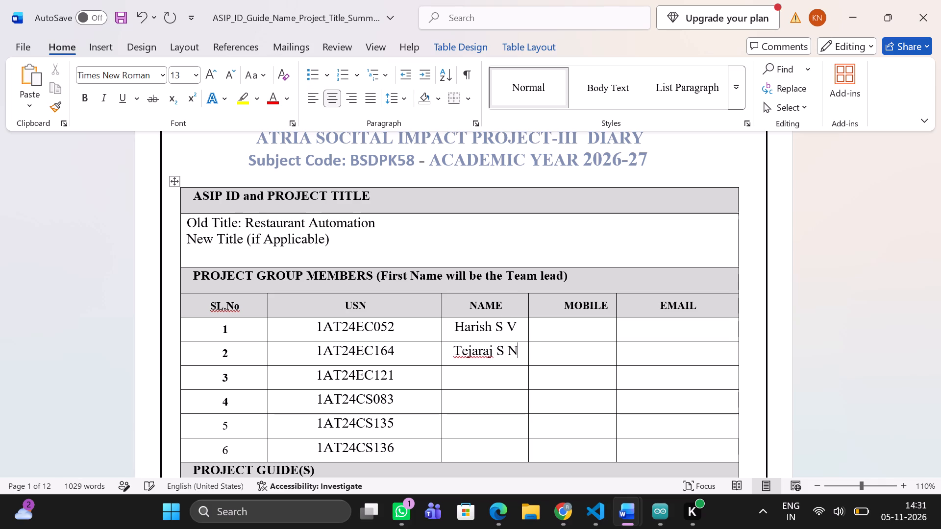
Enter the third member's name in row 3 of the Name column, replacing the all-capitals spelling with title case and adding the initial.
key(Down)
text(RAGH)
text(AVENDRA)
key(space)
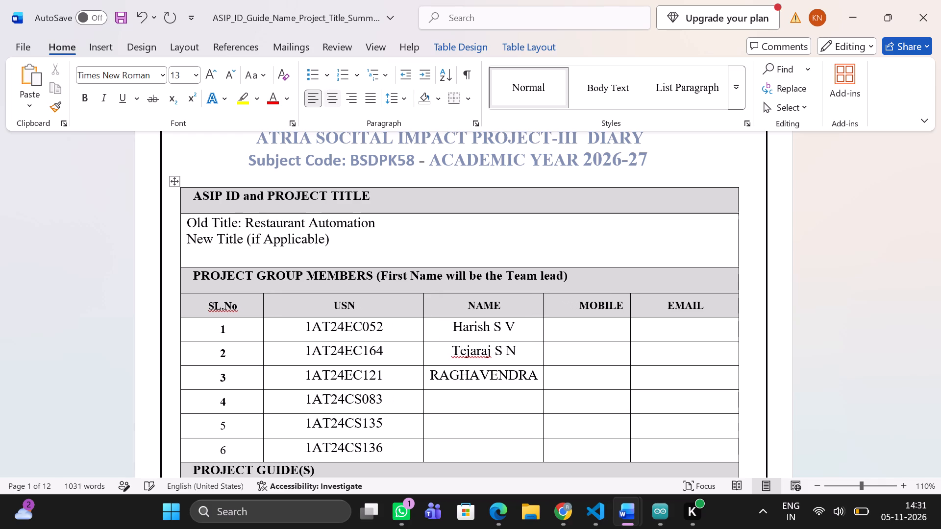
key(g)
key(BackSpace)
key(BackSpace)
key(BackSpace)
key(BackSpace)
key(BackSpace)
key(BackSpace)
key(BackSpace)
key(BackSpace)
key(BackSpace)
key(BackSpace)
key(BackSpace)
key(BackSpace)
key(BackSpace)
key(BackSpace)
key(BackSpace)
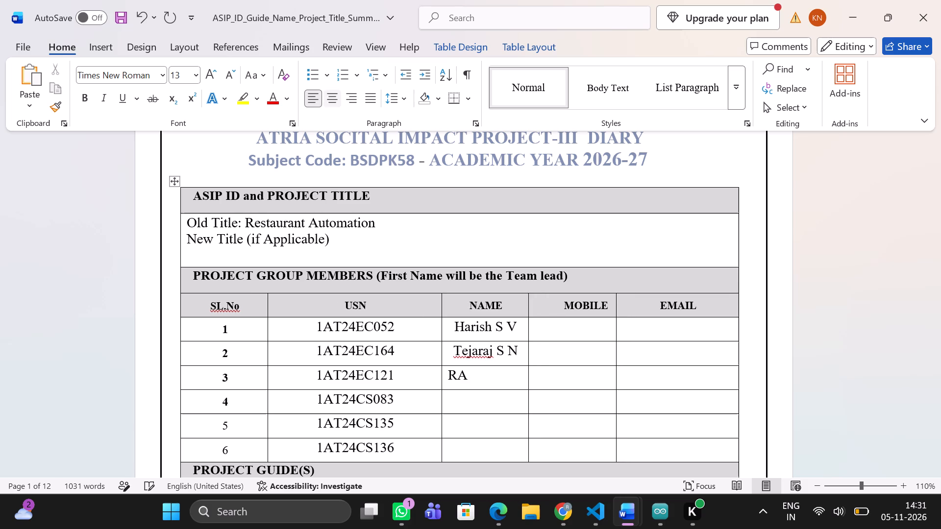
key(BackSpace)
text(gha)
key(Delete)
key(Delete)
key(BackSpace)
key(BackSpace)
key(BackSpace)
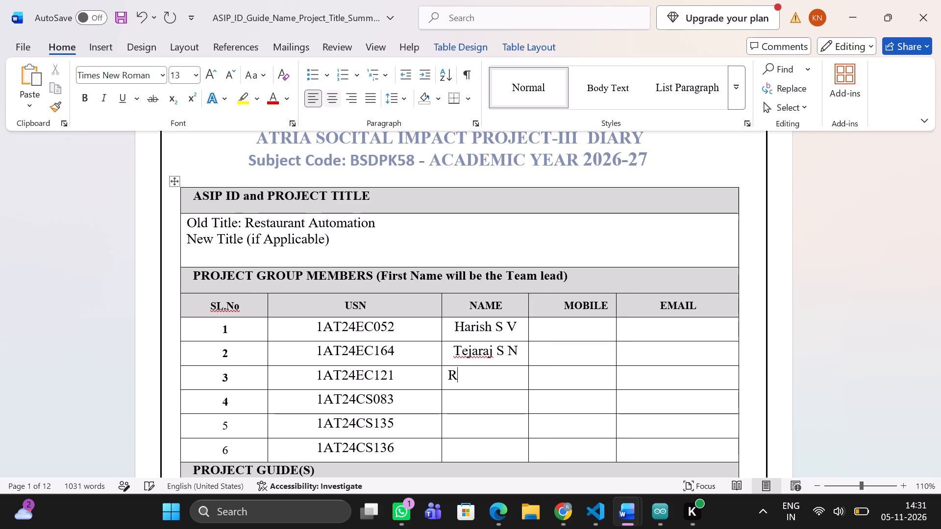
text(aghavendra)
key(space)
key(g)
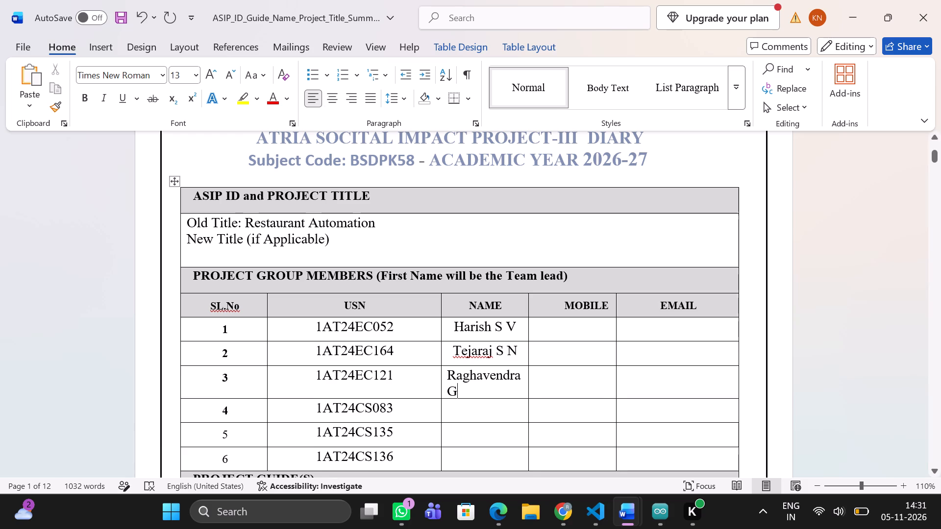
Widen the Name column so the third member's name fits on one line.
drag(528, 379, 536, 378)
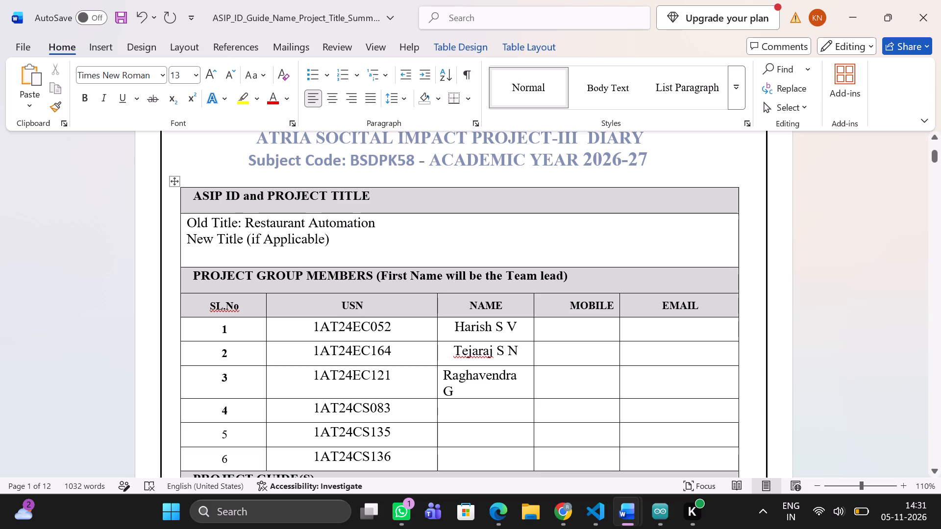
drag(533, 378, 538, 378)
drag(538, 378, 542, 378)
Enter the fourth member's full name in row 4 of the Name column.
click(479, 405)
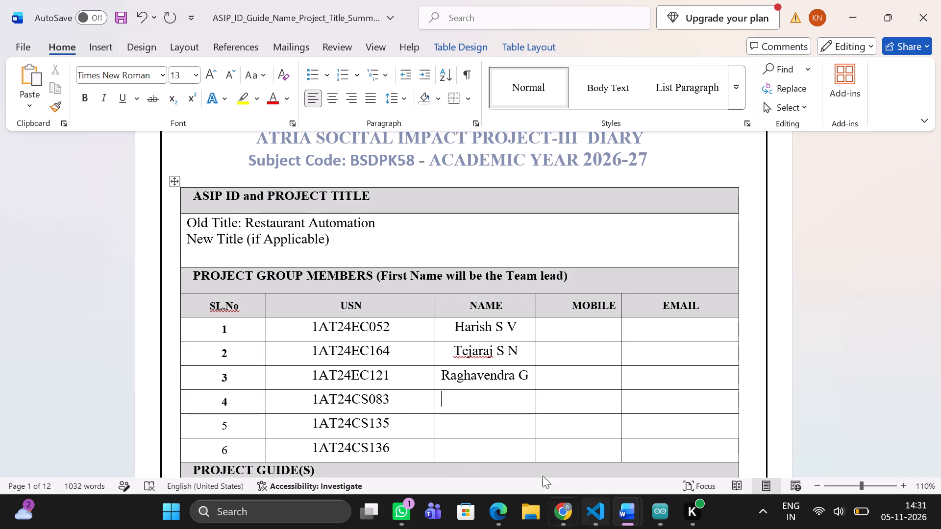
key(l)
key(BackSpace)
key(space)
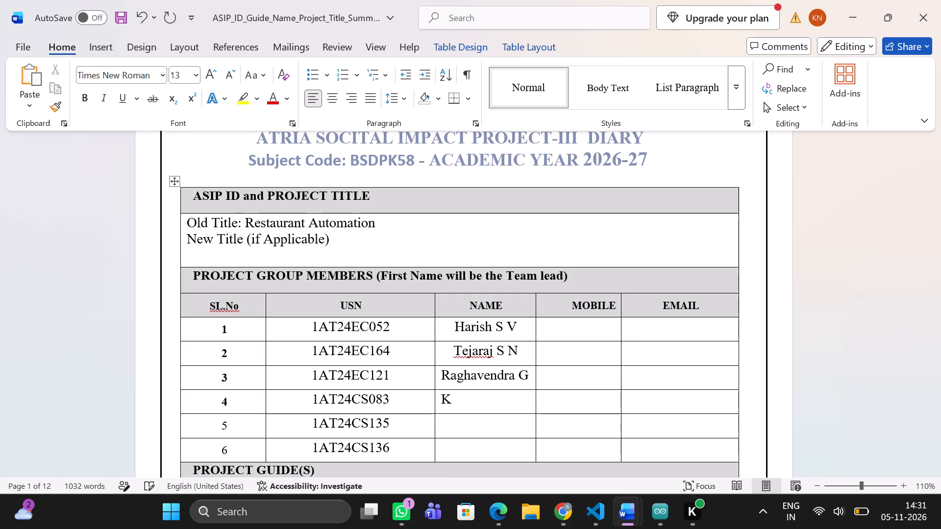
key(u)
key(BackSpace)
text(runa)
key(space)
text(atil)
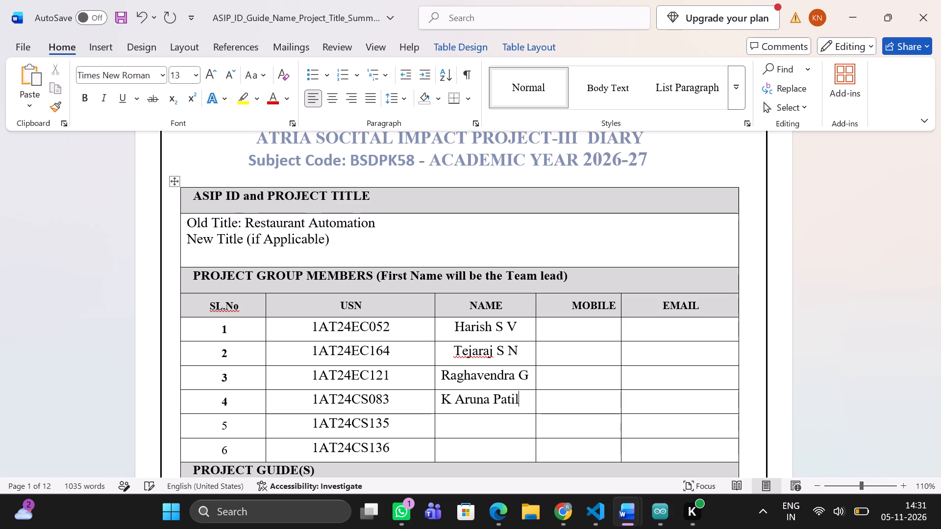
Enter the fifth member's full name, including the middle initial, in row 5 of the Name column.
click(460, 433)
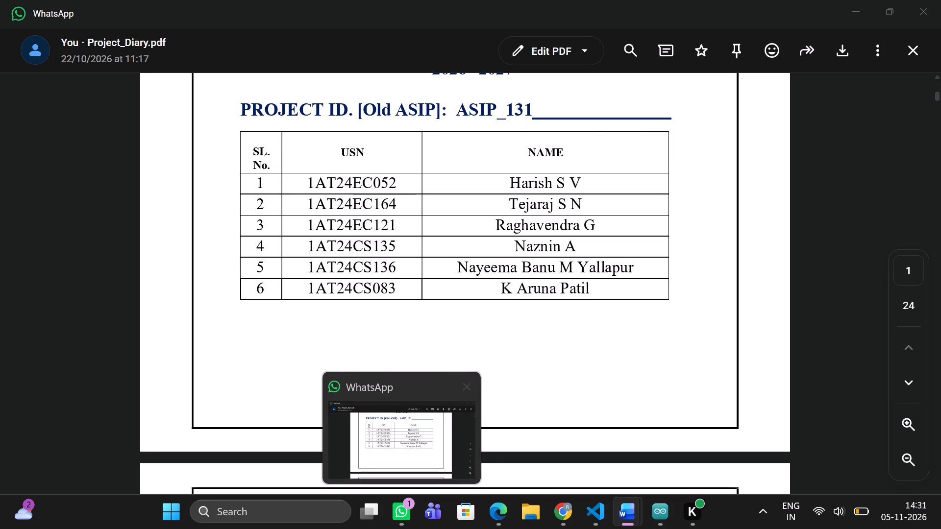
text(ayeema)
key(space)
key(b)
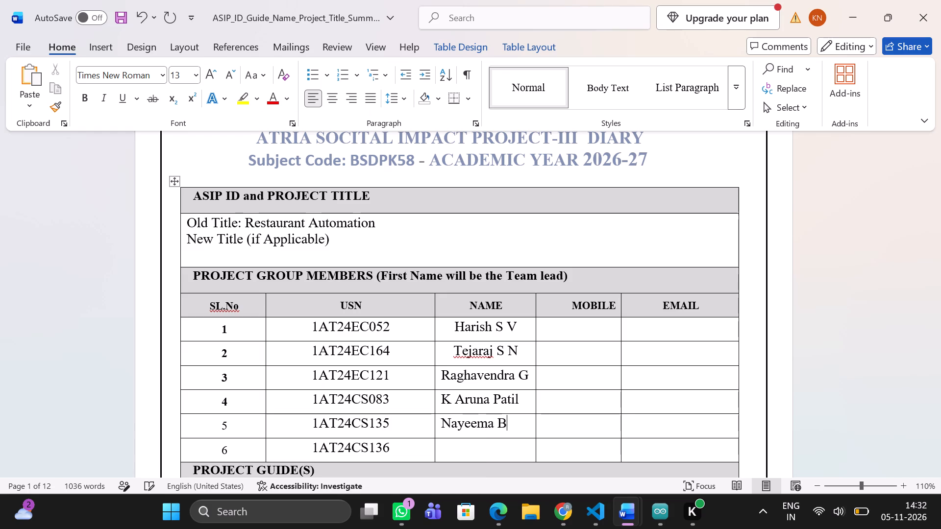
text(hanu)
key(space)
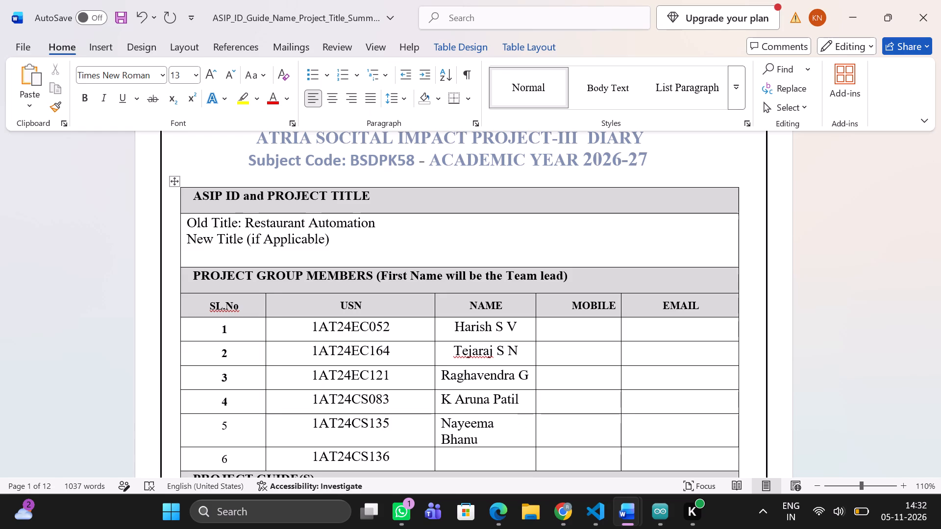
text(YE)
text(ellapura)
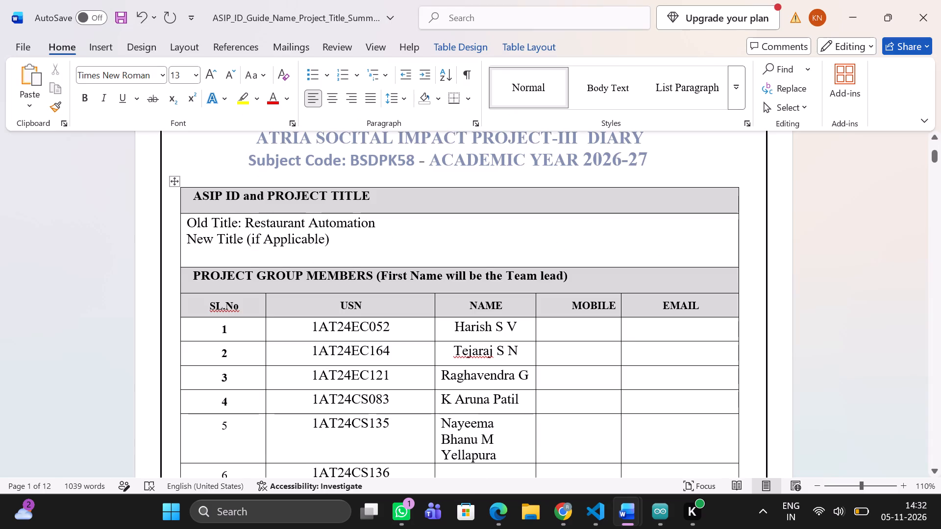
Correct the surname's spelling in row 5 of the Name column, making its second letter "a" and removing the final "a".
click(457, 457)
key(BackSpace)
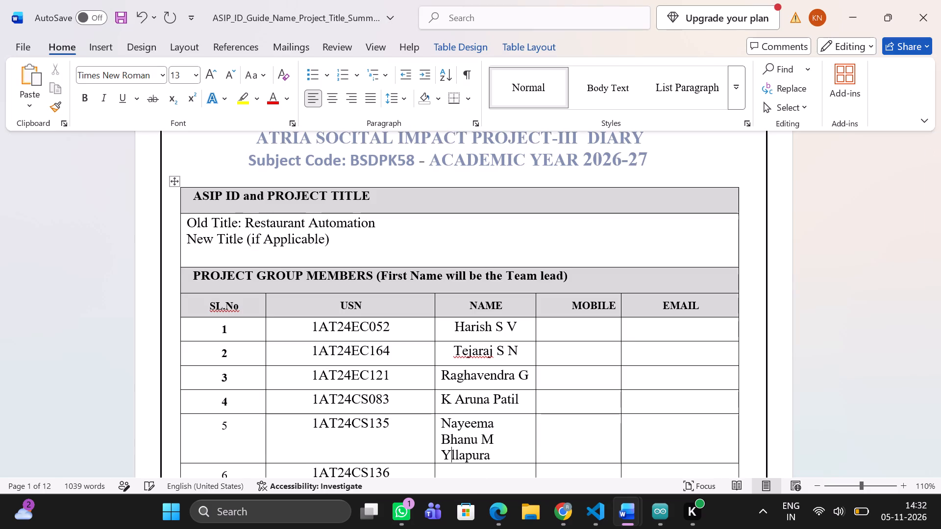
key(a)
key(Right)
key(Right)
key(Right)
key(Right)
key(Right)
key(Right)
key(Right)
key(BackSpace)
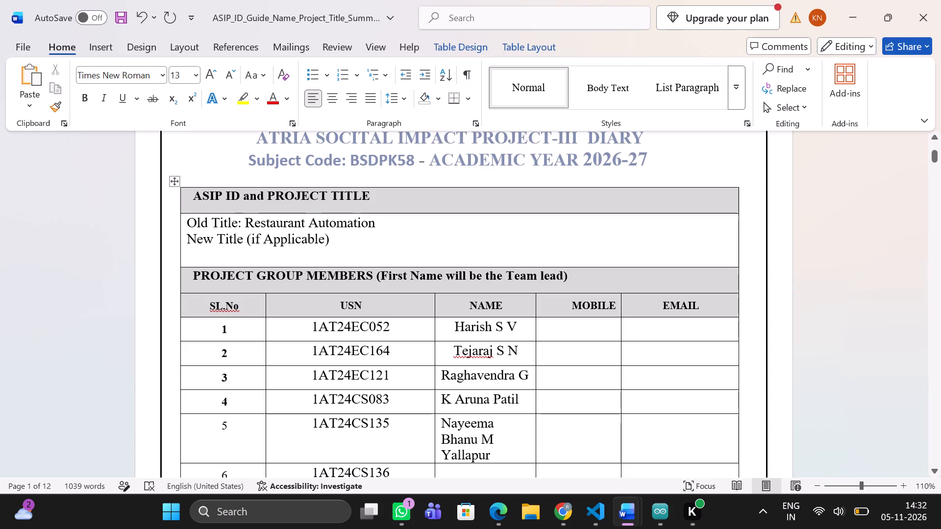
Widen the Name column slightly so the fifth member's name fits on two lines.
drag(535, 433, 544, 435)
Place the text cursor in the empty Name cell of row 6 in the group members table.
scroll(503, 405, down, 1)
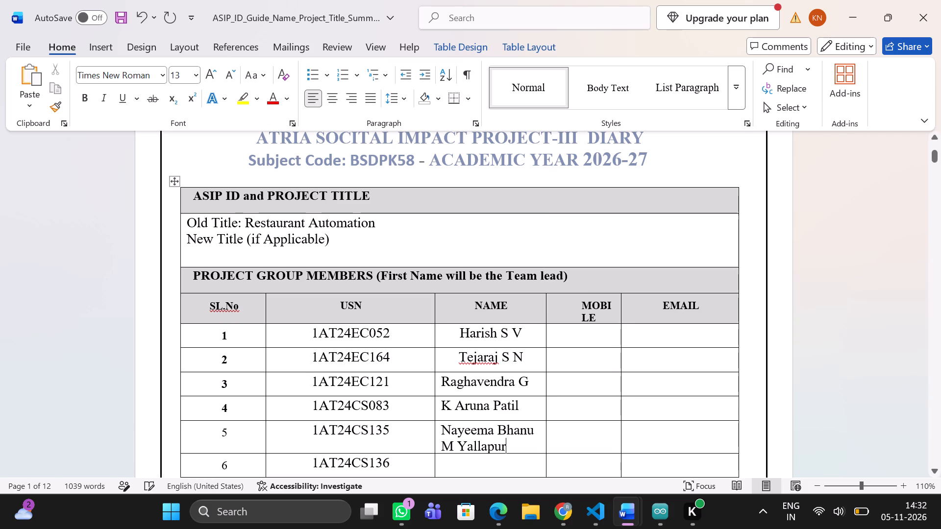
scroll(503, 405, down, 1)
click(453, 355)
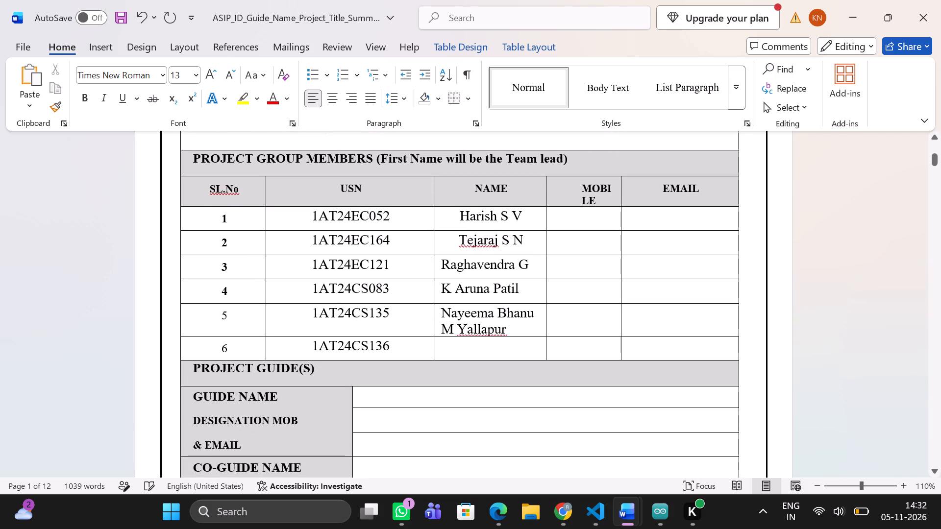
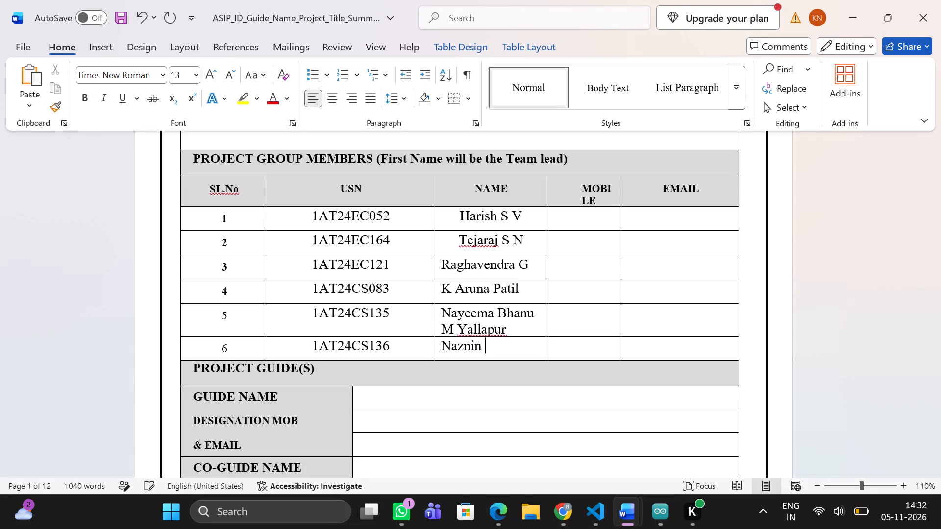
Finish the sixth member's name in row 6 of the Name column with the last initial "A".
key(a)
Copy the first member's mobile number from the ASIP Project Dairy 2026-27 document into row 1 of this document's Mobile column.
click(576, 213)
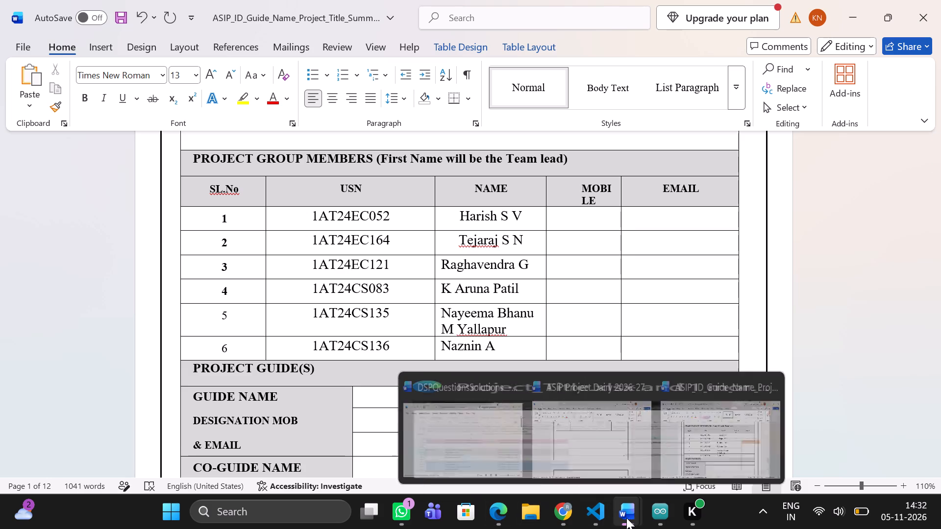
click(604, 431)
scroll(525, 278, up, 8)
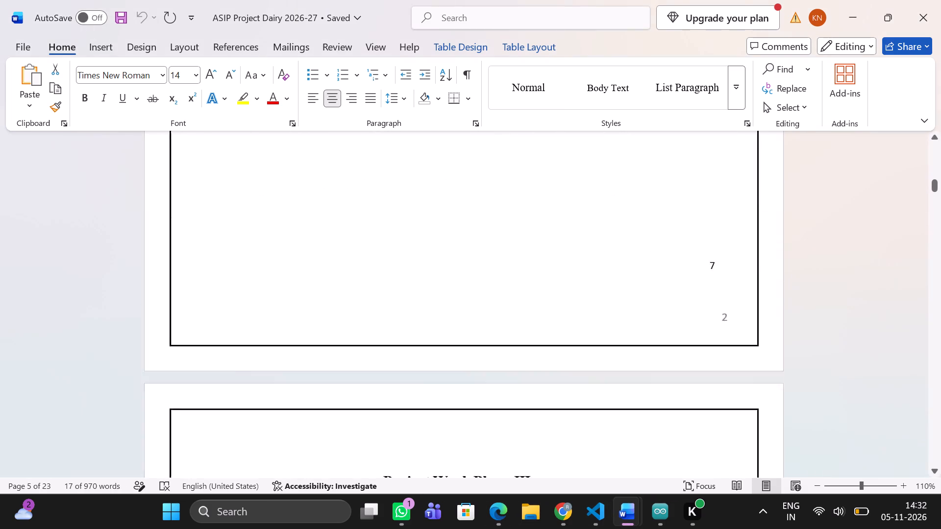
scroll(525, 278, up, 1)
scroll(419, 320, down, 1)
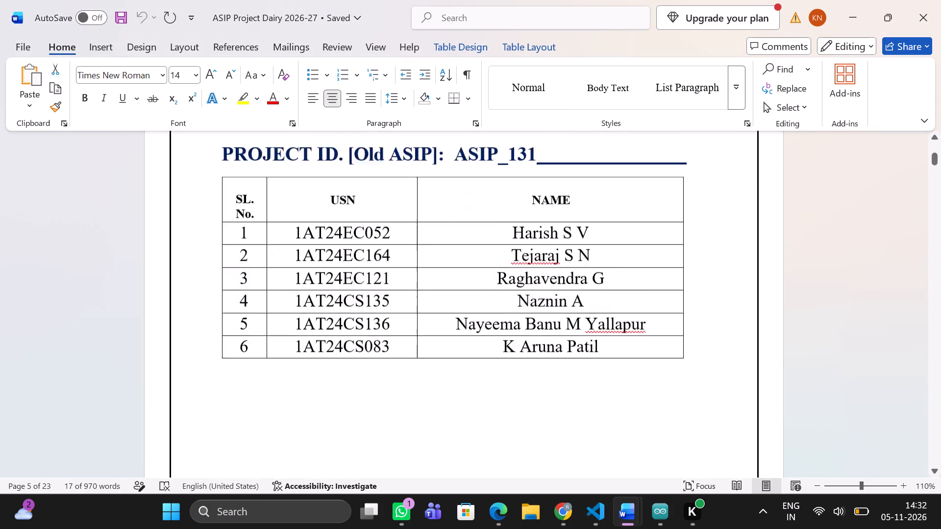
scroll(419, 320, down, 3)
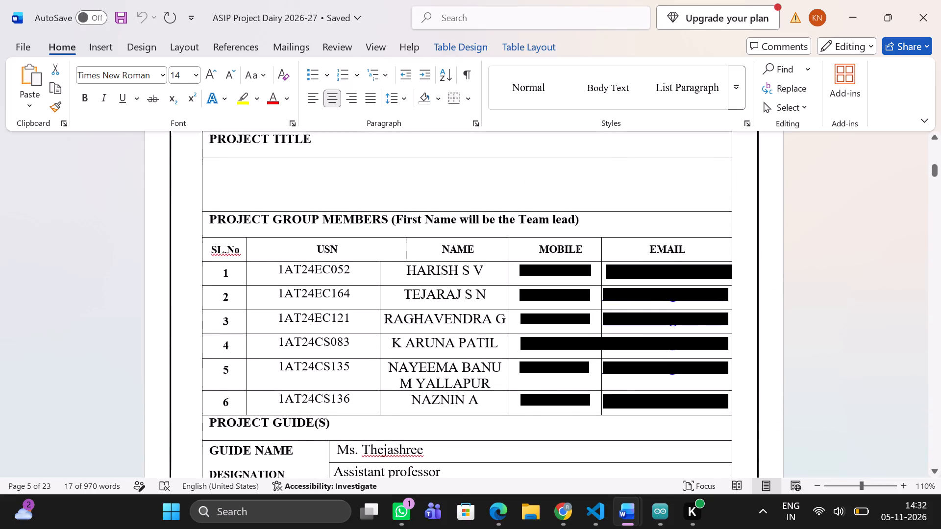
click(522, 269)
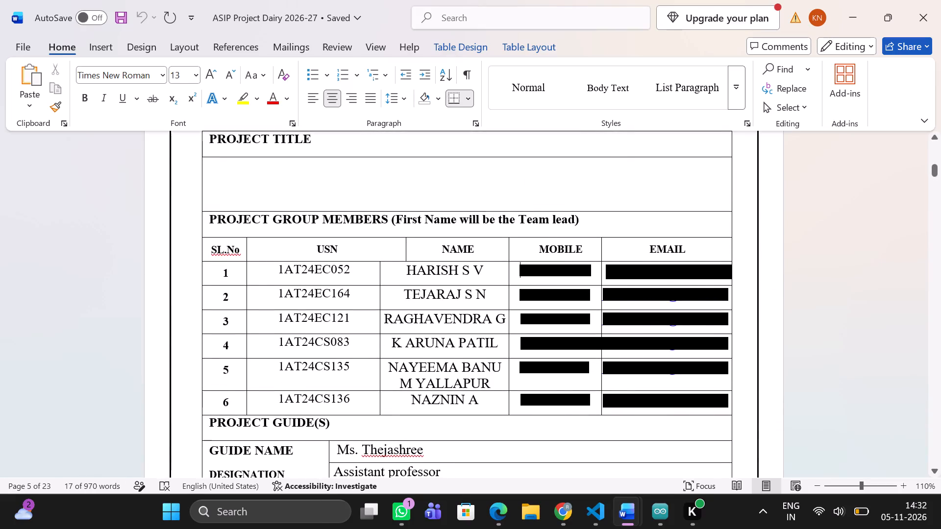
key(shift+Down)
key(shift+Up)
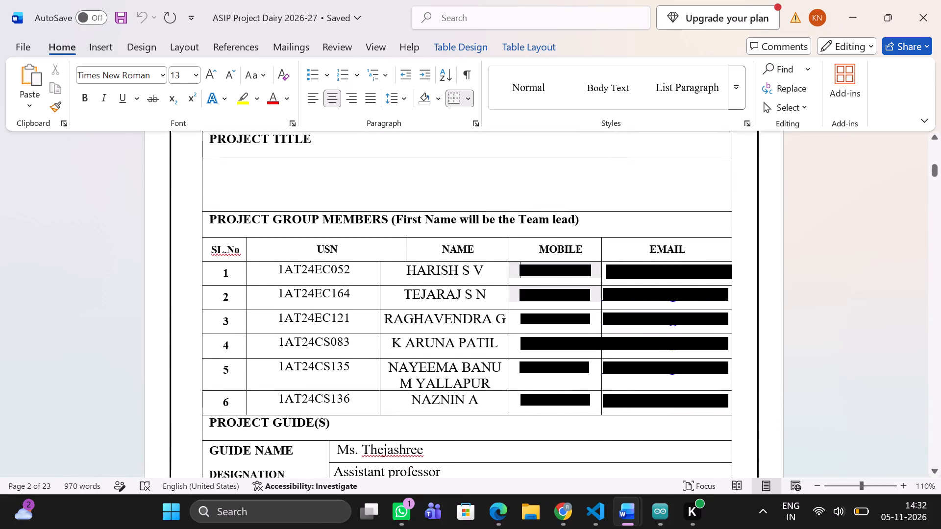
key(shift+Right)
key(shift+Right)
key(shift+Right)
key(shift+Right)
key(shift+Right)
key(shift+Right)
key(shift+Right)
key(shift+Right)
key(shift+Right)
key(shift+Right)
key(shift+Right)
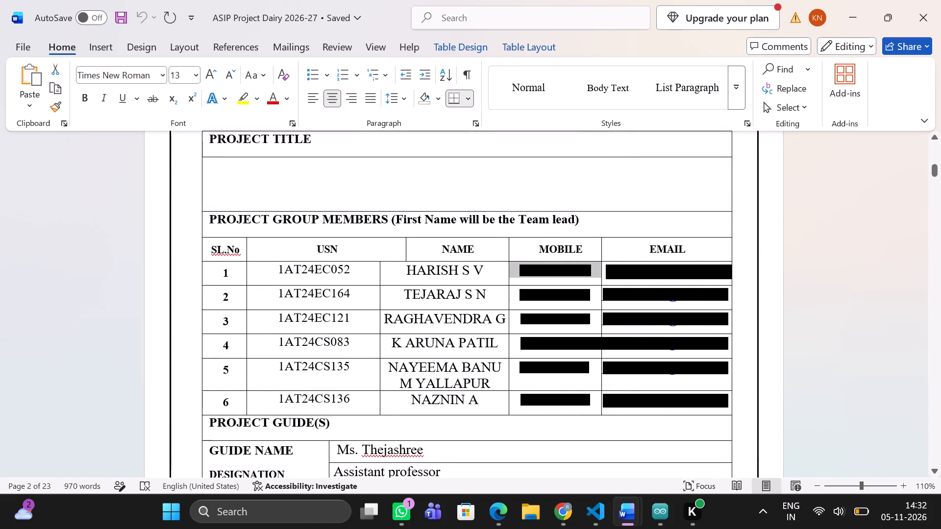
key(shift+Left)
key(ctrl+c)
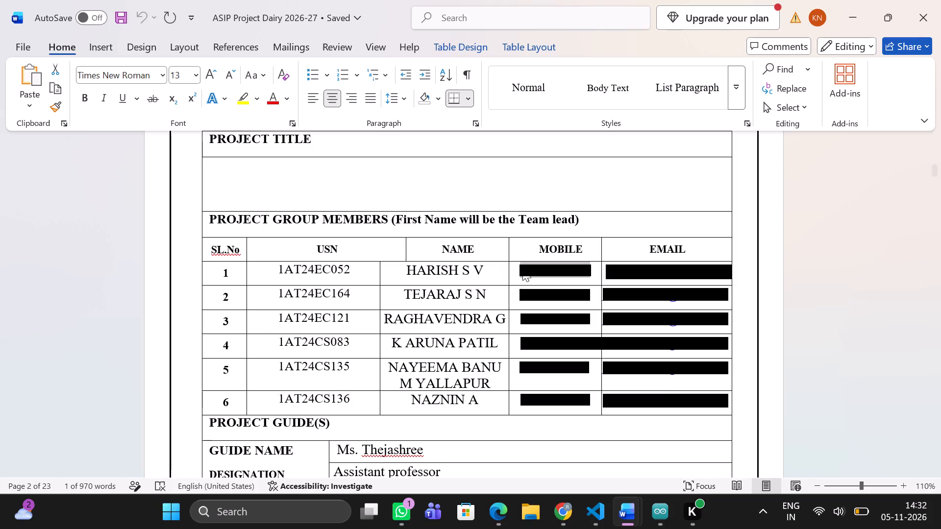
key(alt+Tab)
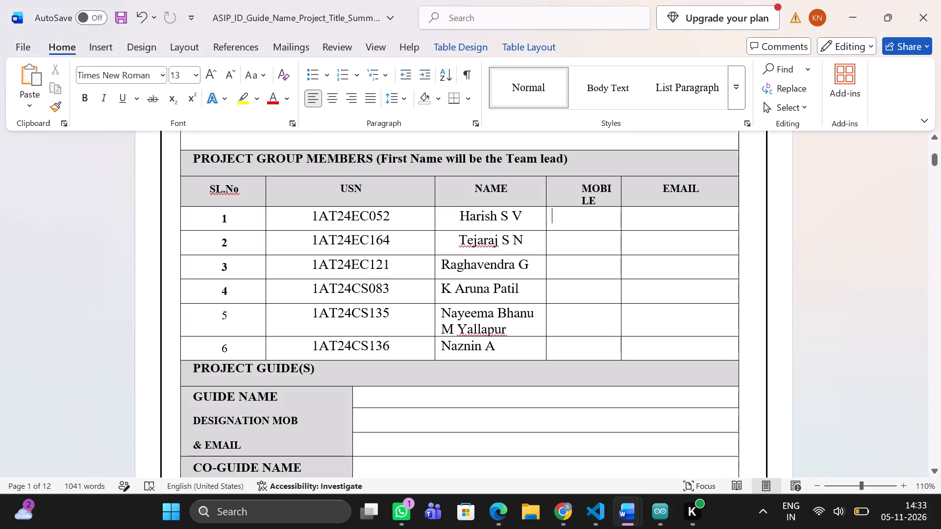
key(ctrl+v)
Widen the Mobile column of the group members table slightly so a mobile number fits on one line.
ctrl+click(576, 251)
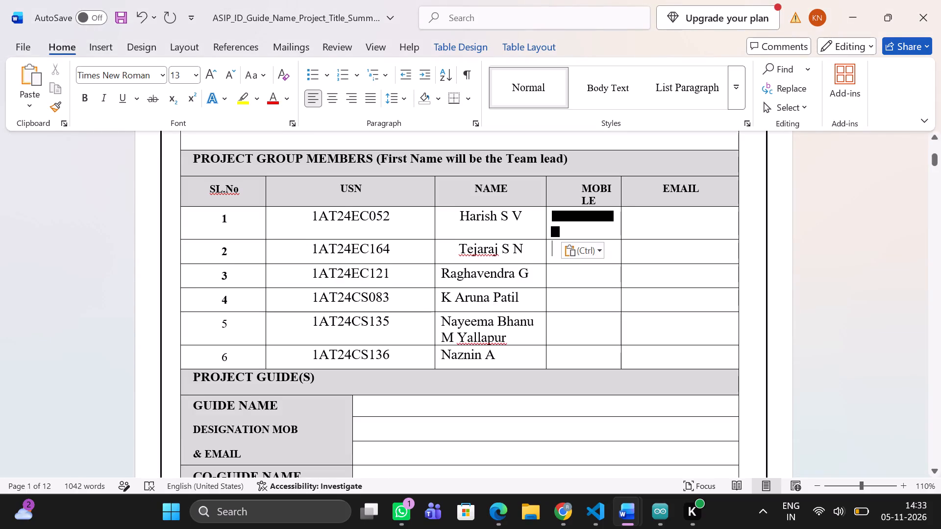
drag(620, 228, 625, 230)
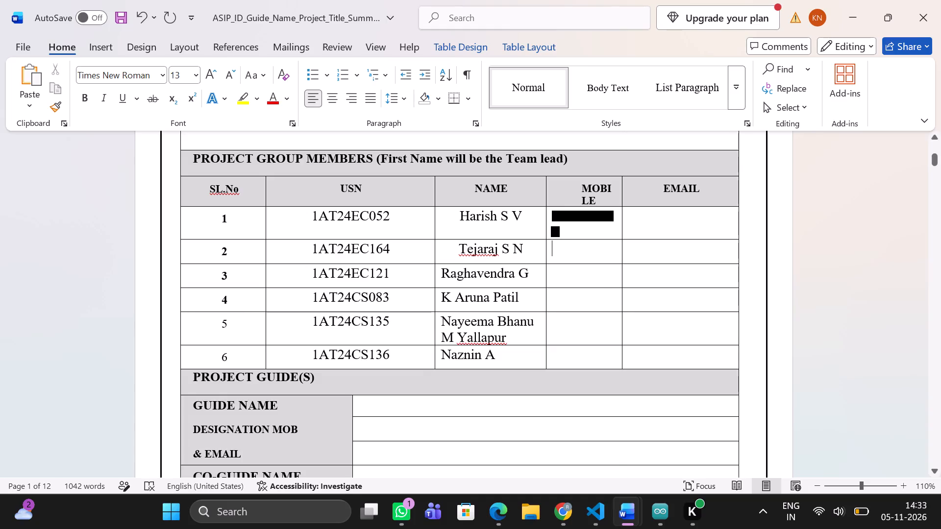
drag(621, 234, 627, 234)
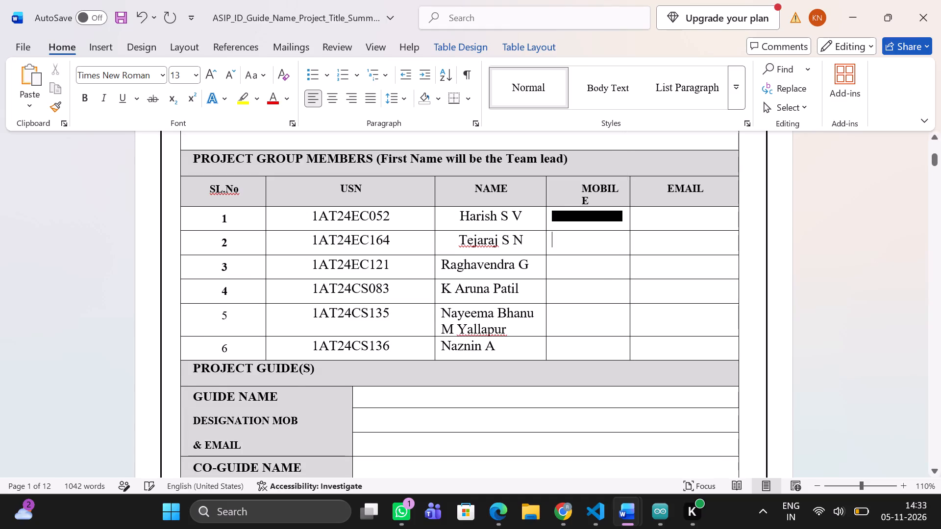
Copy the second member's mobile number from the ASIP Project Dairy 2026-27 document into row 2 of the Mobile column.
key(alt+Tab)
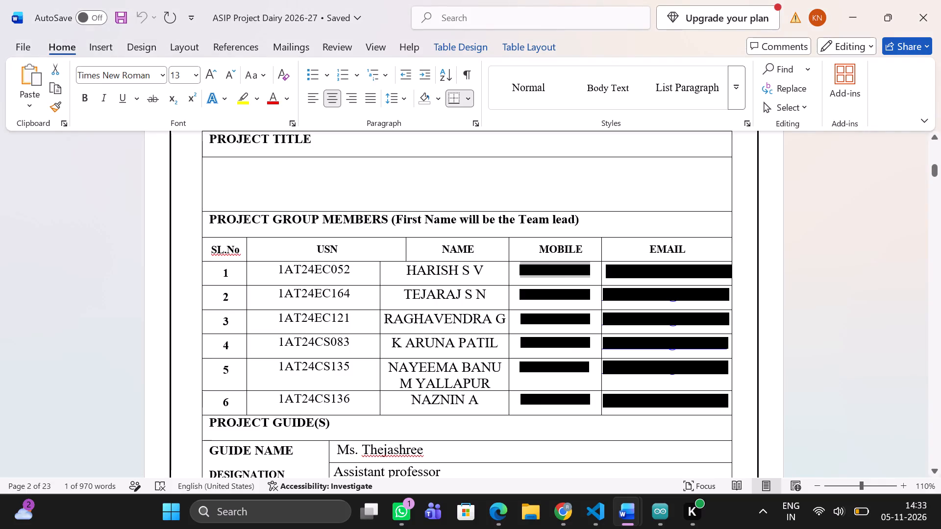
click(521, 298)
key(shift+Right)
key(shift+Right)
key(shift+Right)
key(shift+Right)
key(shift+Right)
key(shift+Right)
key(shift+Right)
key(shift+Right)
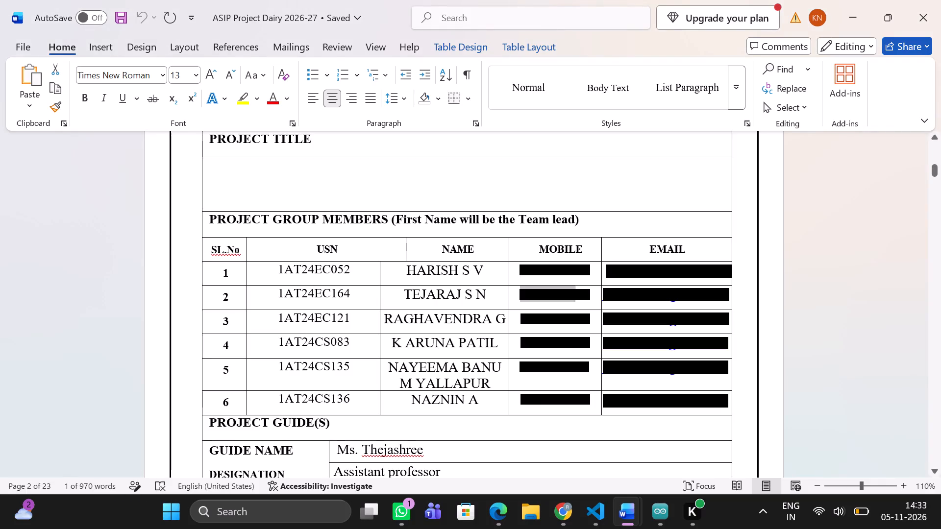
key(shift+Right)
key(shift+Right)
key(ctrl+c)
key(alt+Tab)
key(ctrl+v)
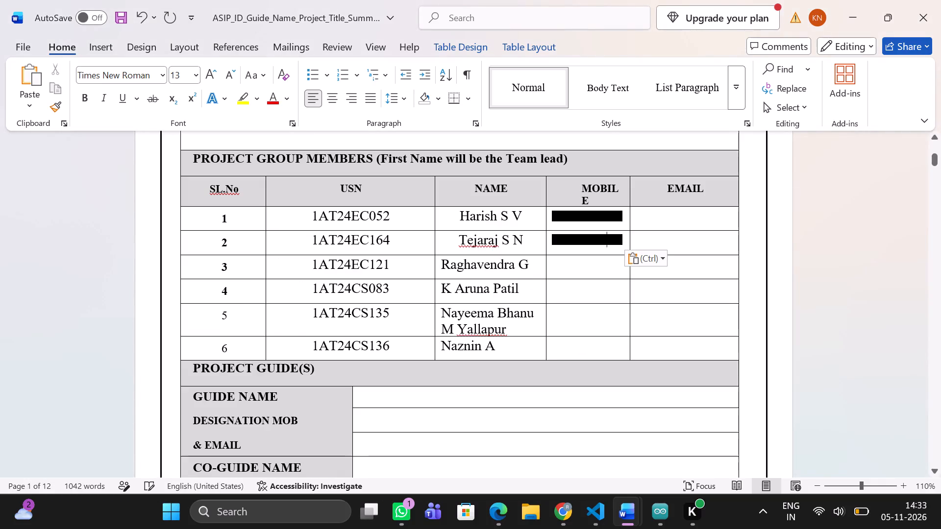
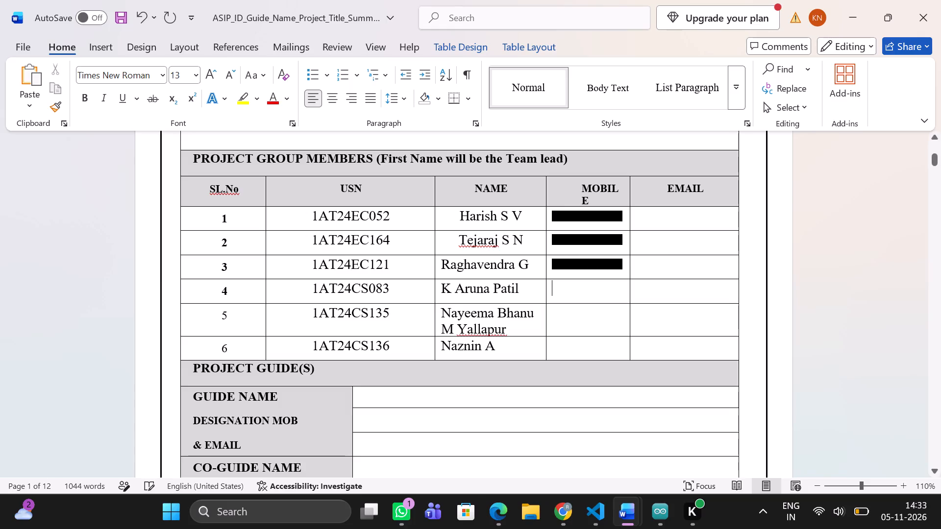
Copy the fourth member's mobile number from the ASIP Project Dairy 2026-27 document into row 4 of this document's Mobile column.
key(alt+Tab)
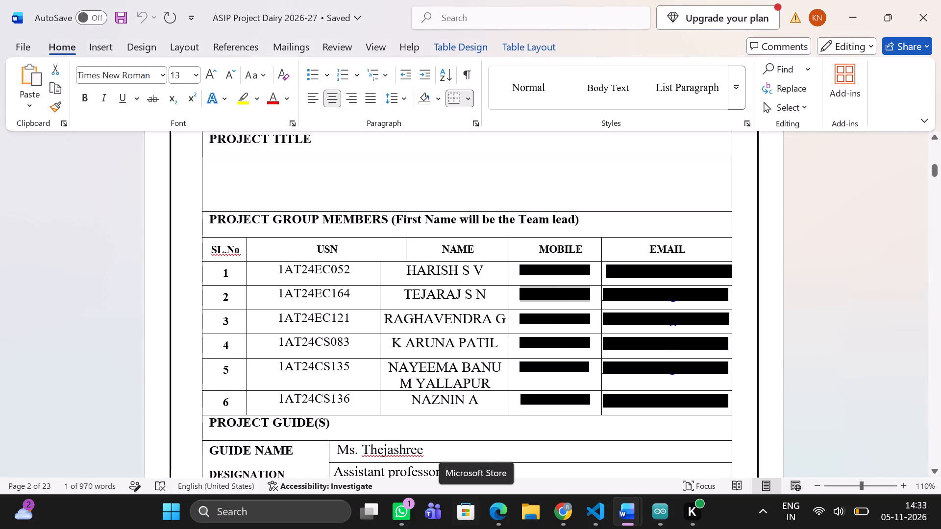
click(523, 346)
key(shift+Right)
key(shift+Right)
key(shift+Right)
key(shift+Right)
key(shift+Right)
key(shift+Right)
key(shift+Right)
key(shift+Right)
key(shift+Right)
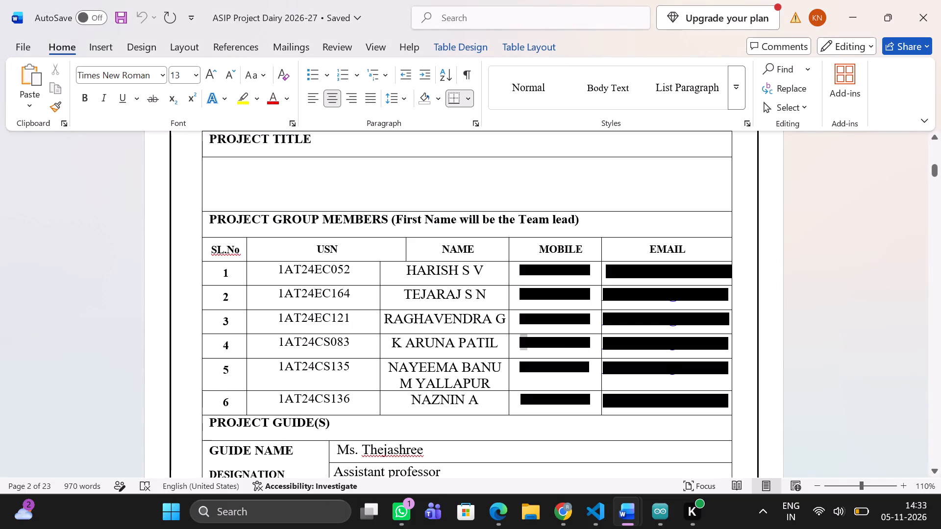
key(shift+Right)
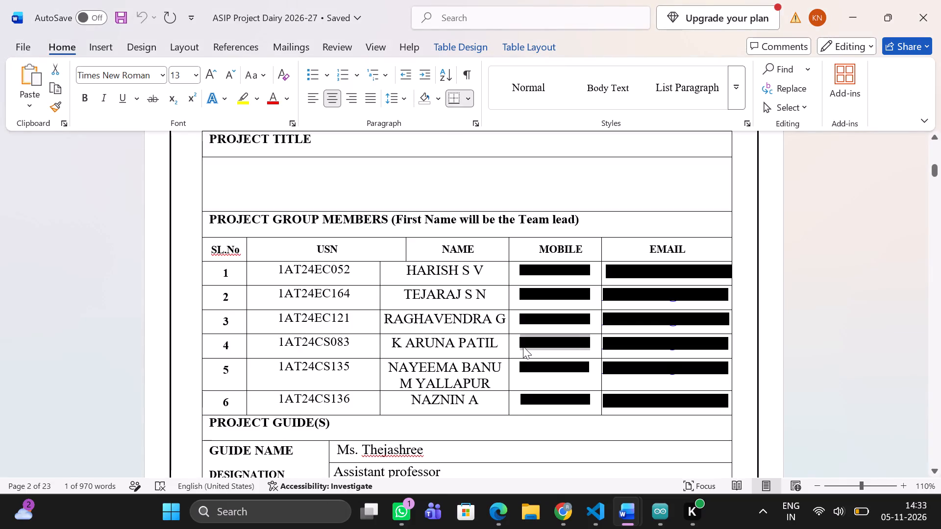
key(ctrl+c)
key(alt+Tab)
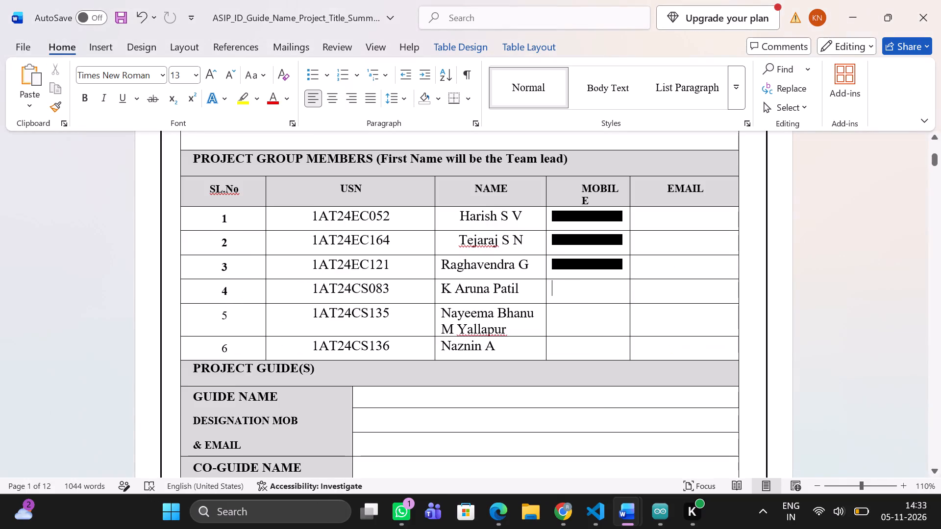
key(ctrl+v)
Copy the fifth member's mobile number from the ASIP Project Dairy 2026-27 document into row 5 of the ASIP_ID_Guide_Name document's Mobile column.
key(alt+Tab)
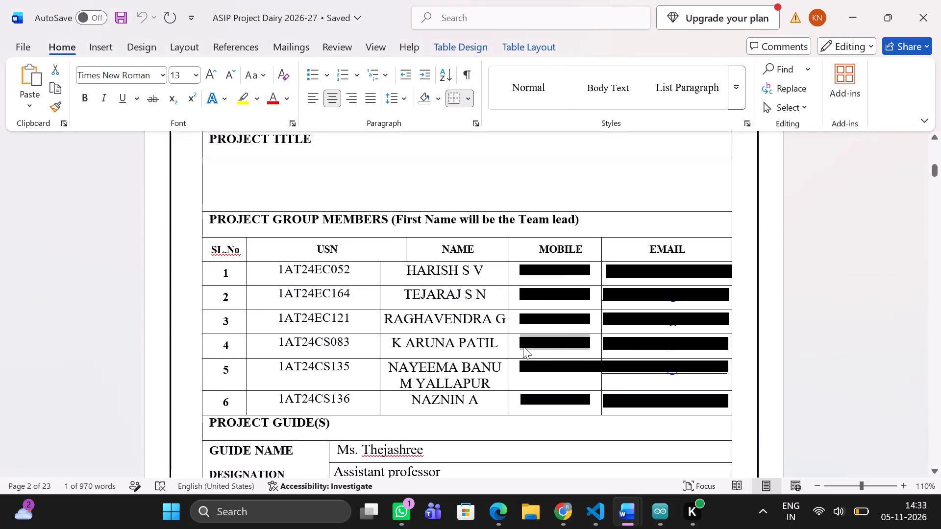
click(525, 375)
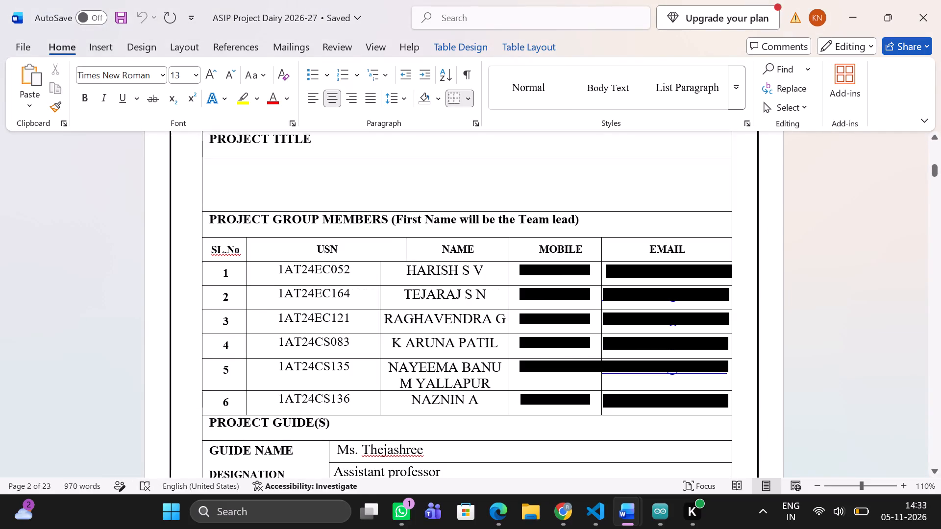
click(515, 372)
key(shift+Right)
key(shift+Right)
key(shift+Right)
key(shift+Right)
key(shift+Right)
key(shift+Right)
key(shift+Right)
key(shift+Right)
key(shift+Right)
key(shift+Right)
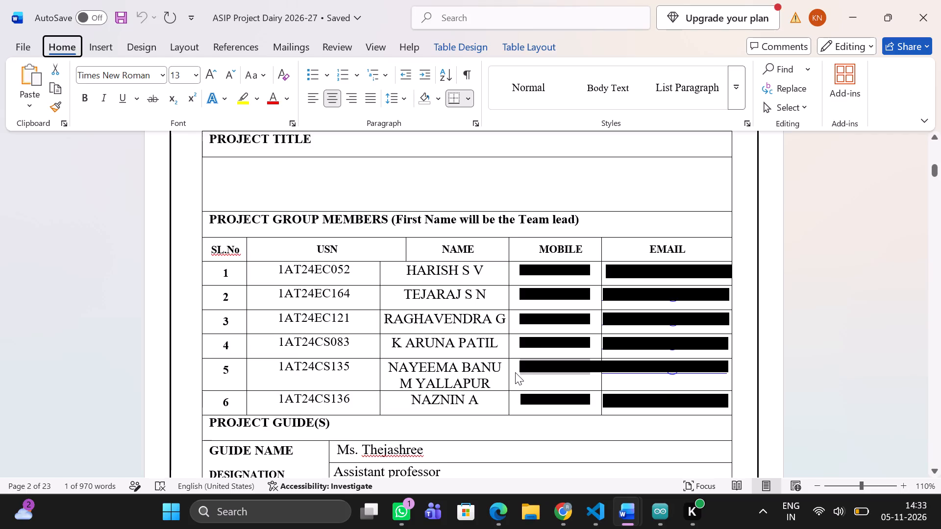
key(ctrl+c)
key(alt+Tab)
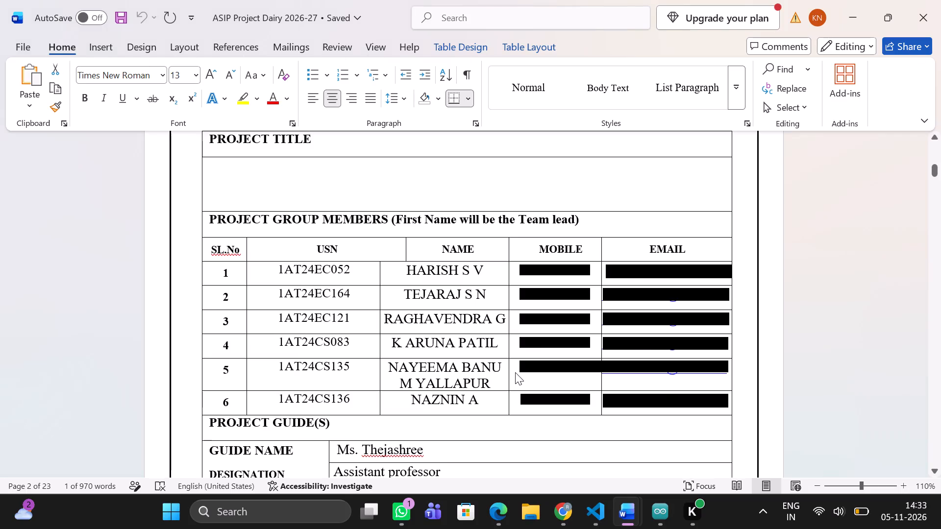
click(223, 132)
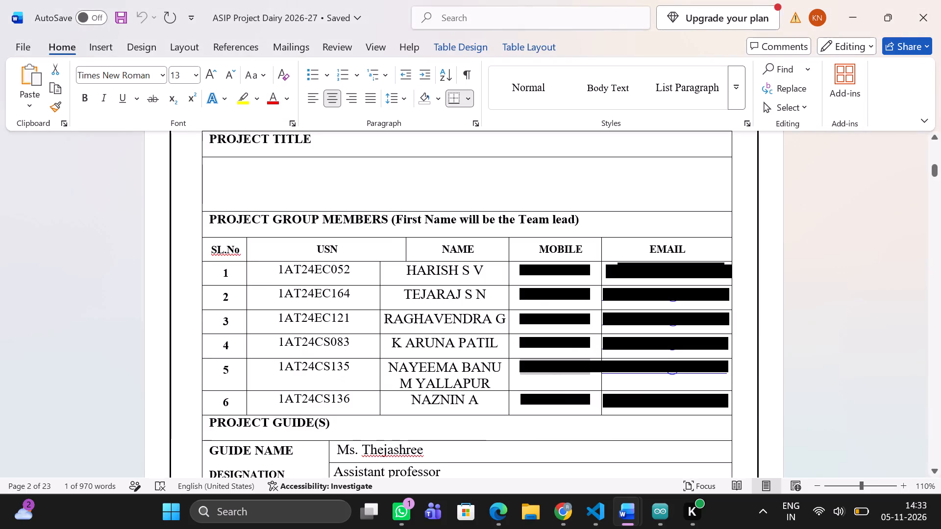
key(Tab)
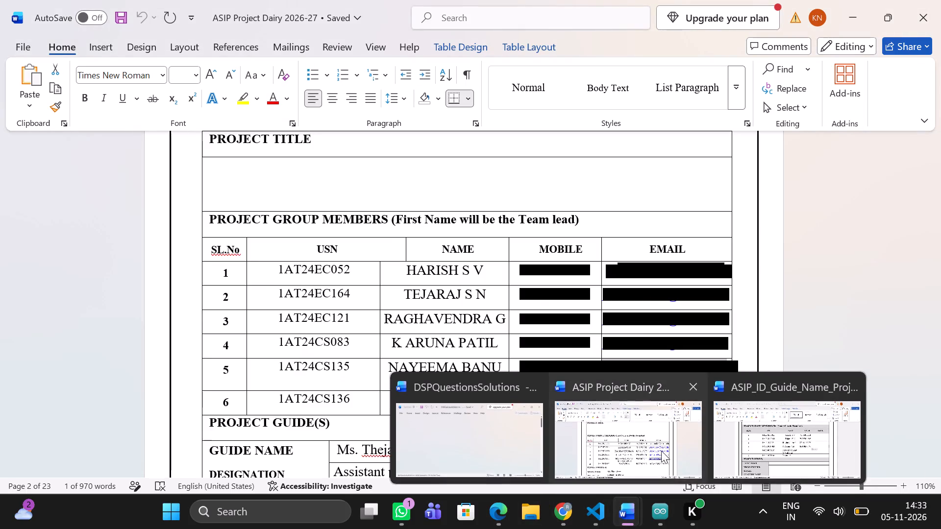
click(795, 464)
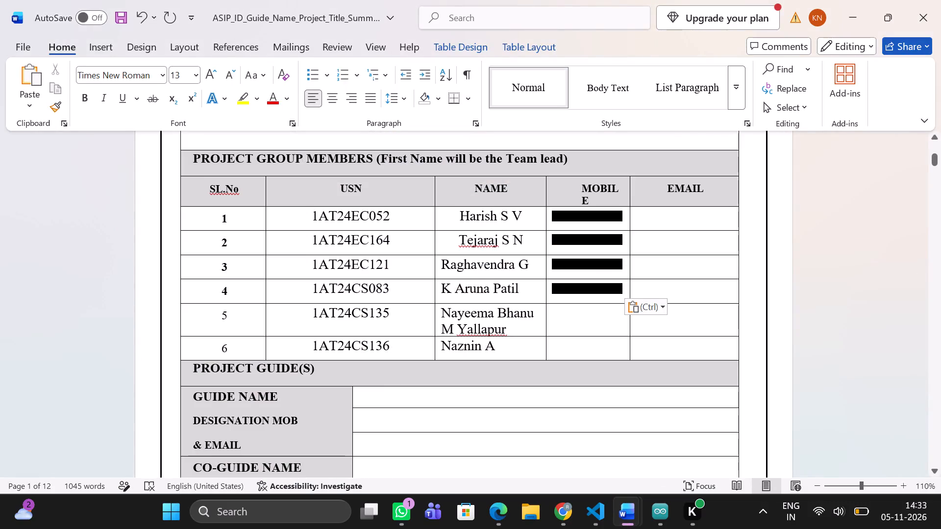
click(558, 313)
key(ctrl+v)
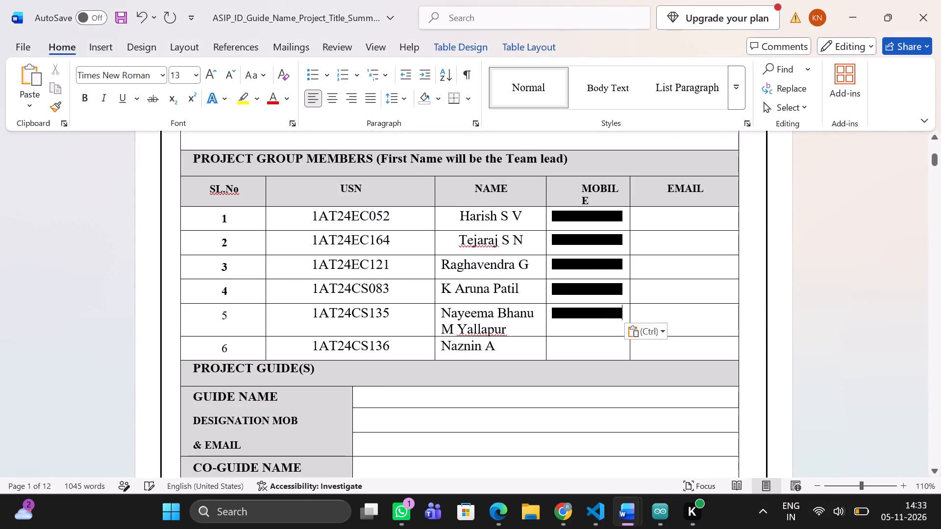
Copy the sixth member's mobile number from the ASIP Project Dairy 2026-27 document for row 6 of this document's Mobile column.
click(574, 345)
key(alt+Tab)
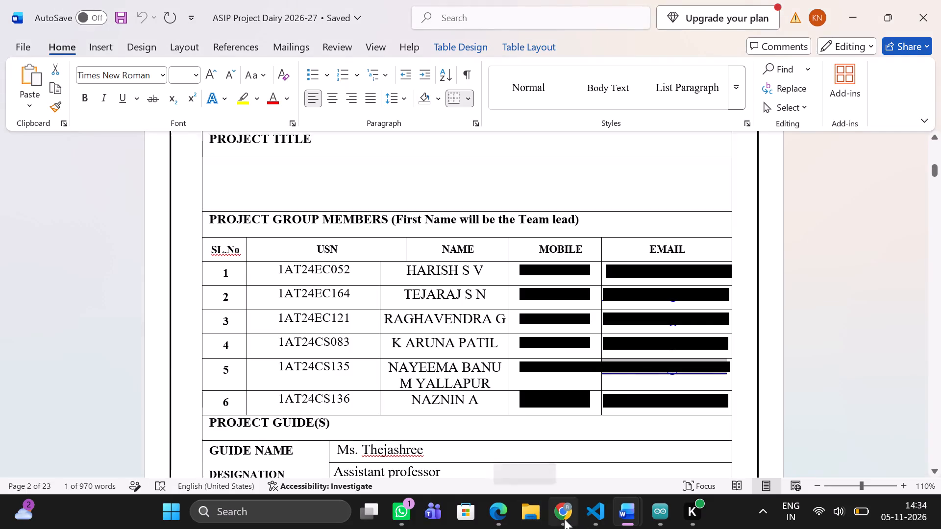
click(520, 406)
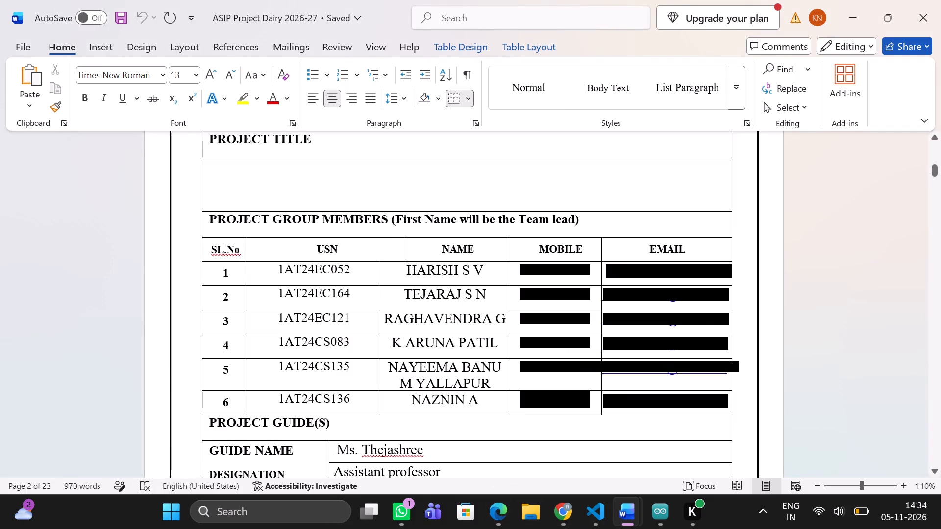
key(shift+Right)
key(shift+Right)
key(shift+Right)
key(shift+Right)
key(shift+Right)
key(shift+Right)
key(shift+Right)
key(shift+Right)
key(shift+Right)
key(shift+Right)
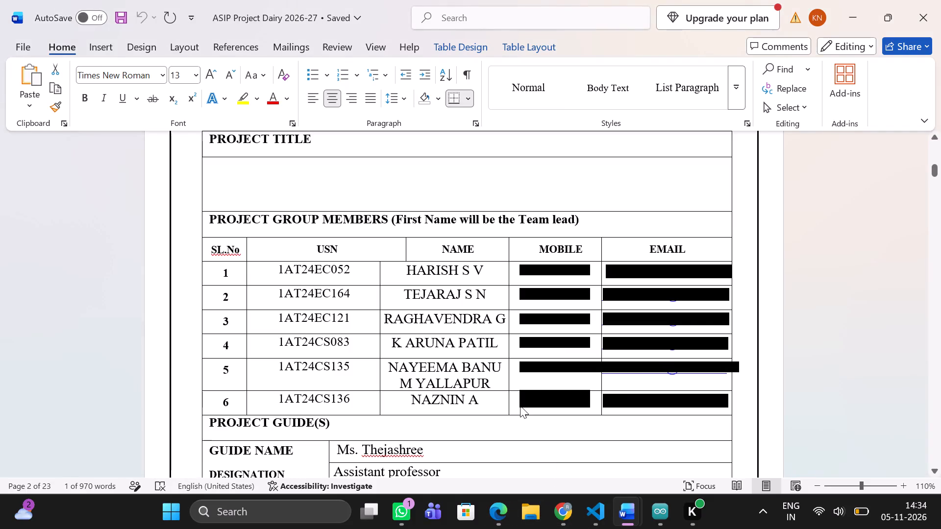
key(ctrl+c)
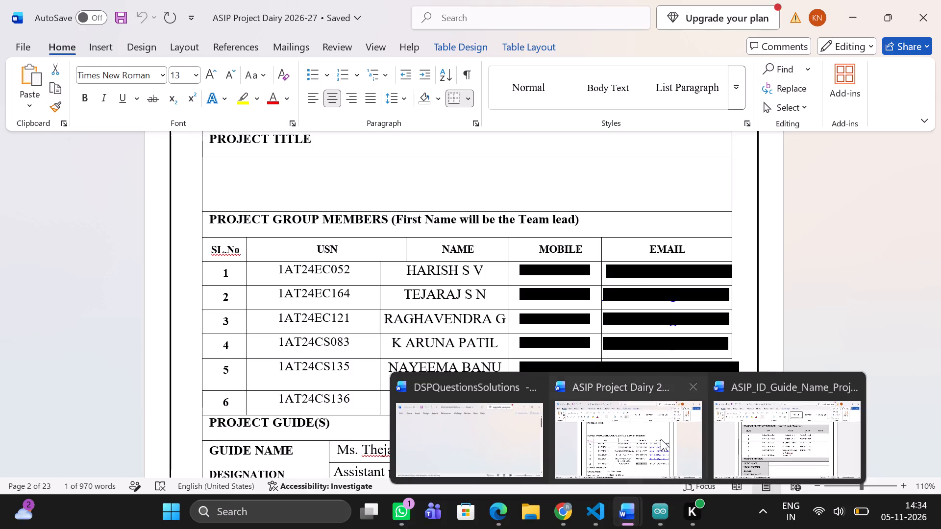
click(661, 439)
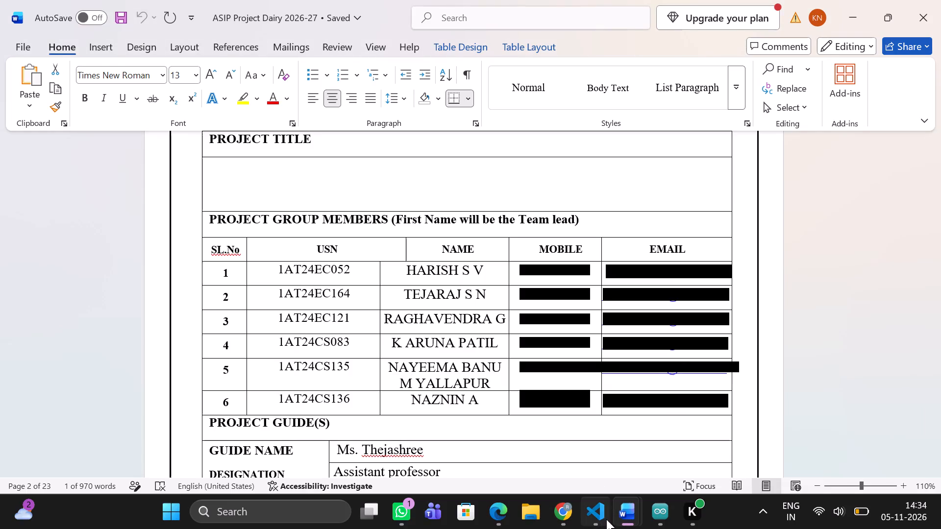
click(765, 424)
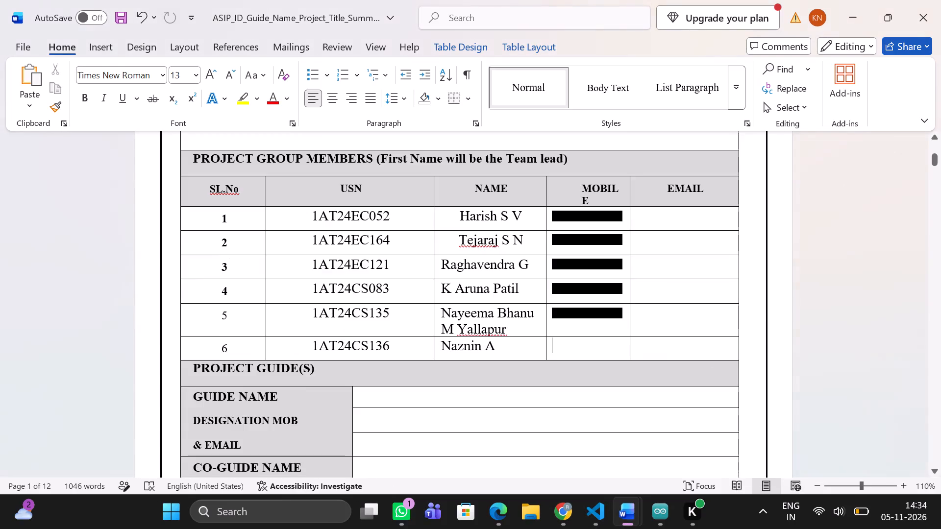
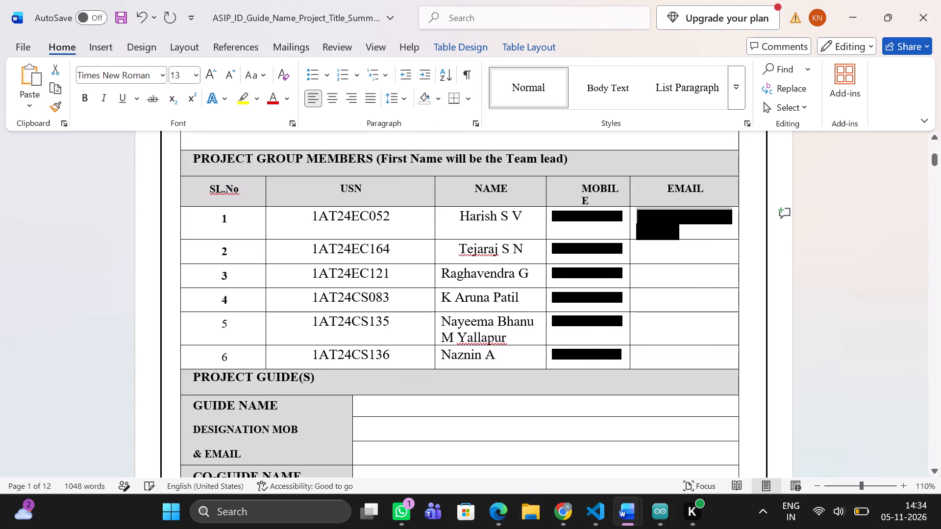
Copy the first member's email address from row 1 into the Email cells of rows 2 to 6.
key(shift+Right)
key(shift+Right)
key(shift+Right)
key(shift+Right)
key(shift+Right)
key(shift+Right)
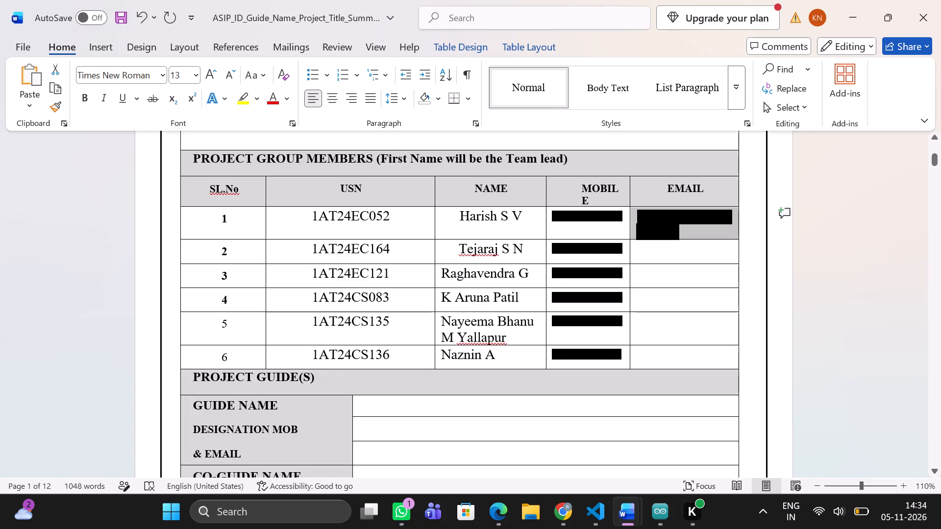
key(ctrl+v)
key(Down)
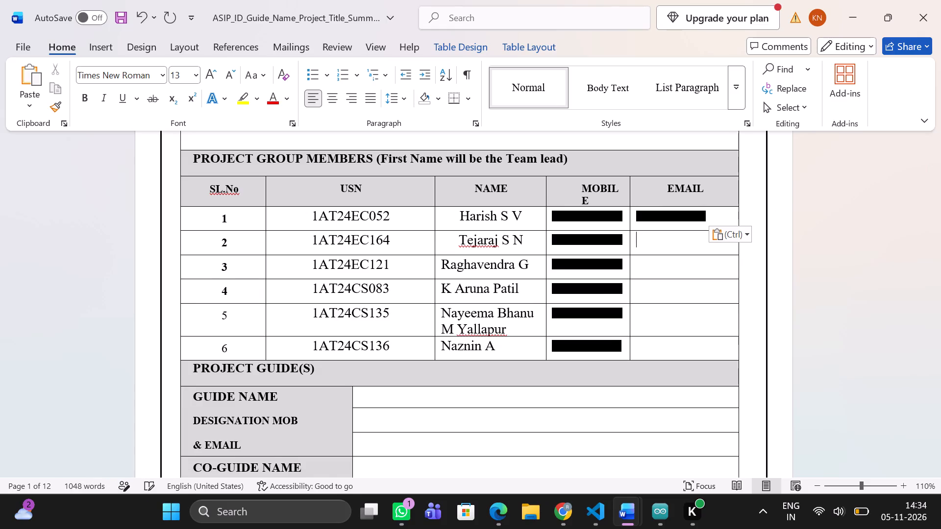
key(ctrl+z)
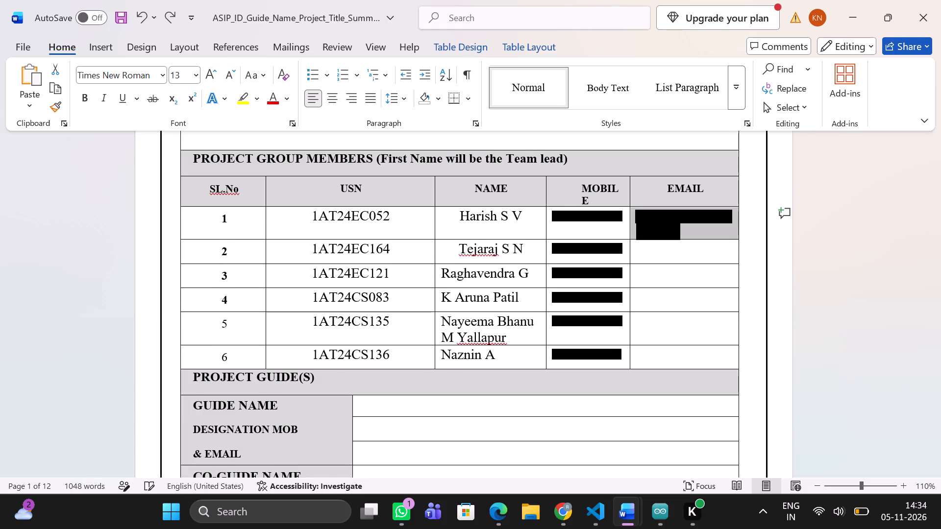
key(ctrl+c)
key(Down)
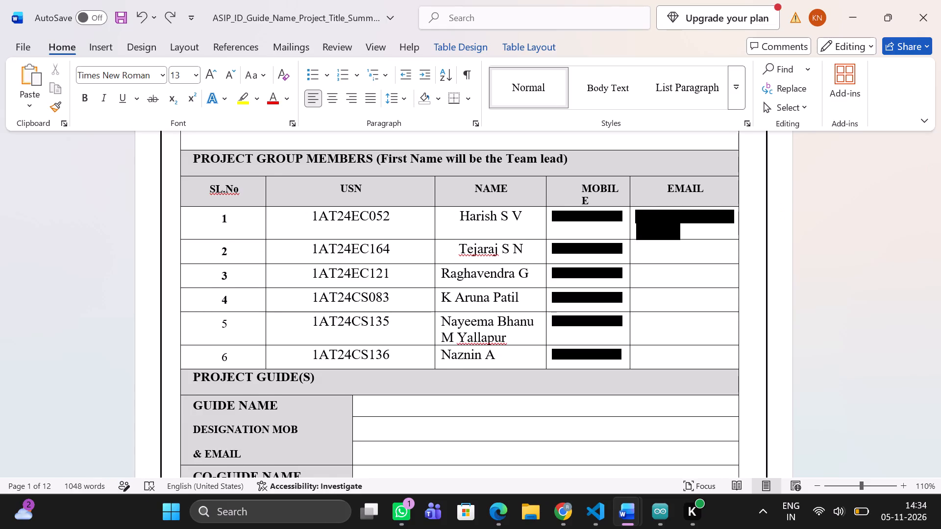
key(ctrl+v)
key(Down)
key(ctrl+v)
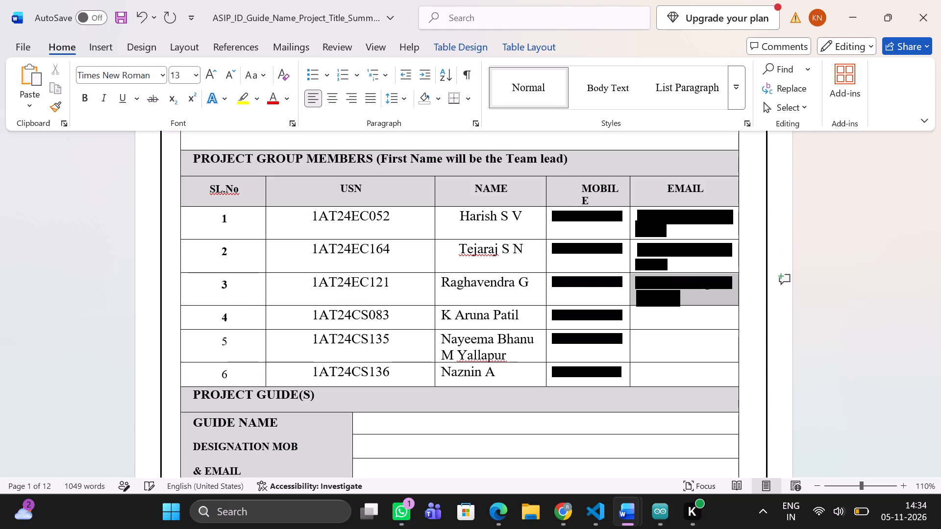
key(Down)
key(ctrl+v)
key(Down)
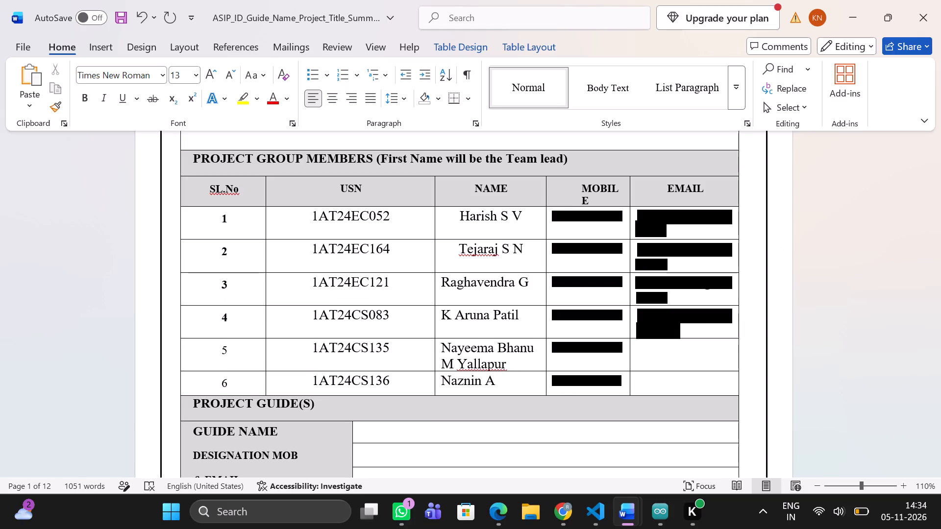
key(ctrl+v)
key(Down)
key(ctrl+v)
Replace the branch-and-number part of the email address in row 6 with cs136.
key(Up)
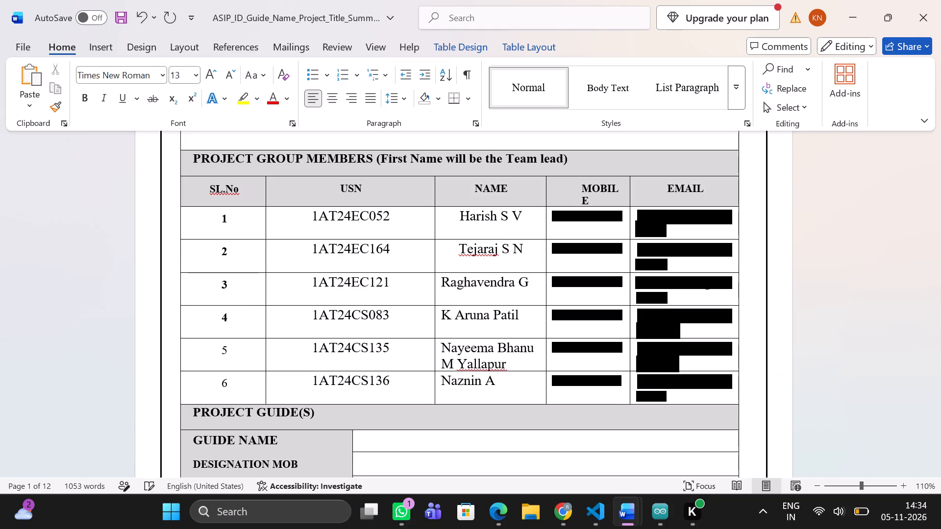
key(Right)
key(Down)
key(Right)
key(Right)
key(Right)
key(Right)
key(Right)
key(Right)
key(Right)
key(Right)
key(Right)
key(BackSpace)
key(BackSpace)
key(BackSpace)
key(BackSpace)
key(BackSpace)
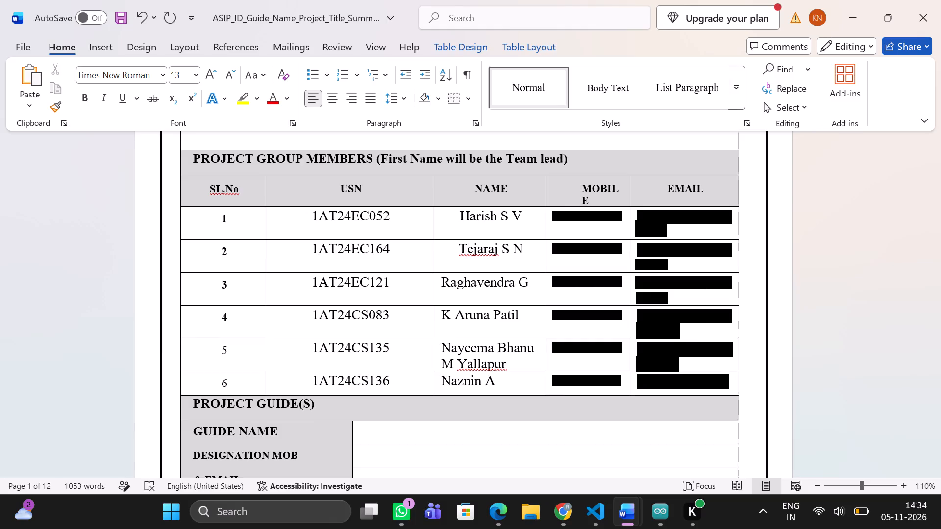
text(cs136)
Replace the branch-and-number part of the email address in row 5 with cs135.
key(Up)
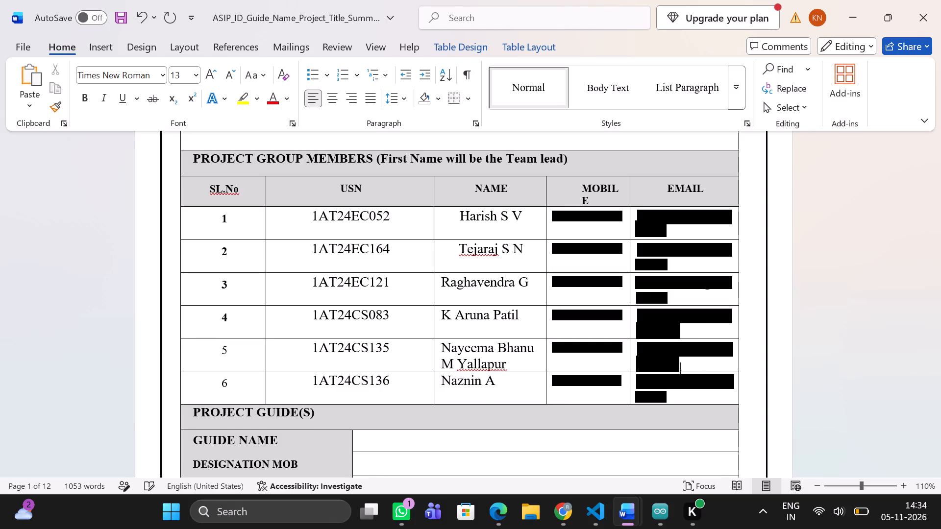
key(Up)
key(BackSpace)
key(BackSpace)
key(BackSpace)
key(BackSpace)
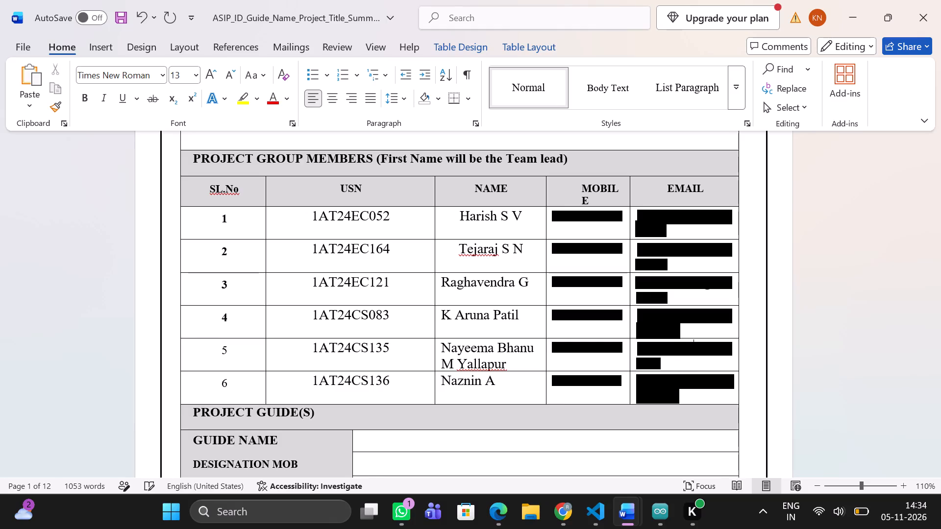
key(BackSpace)
text(cs)
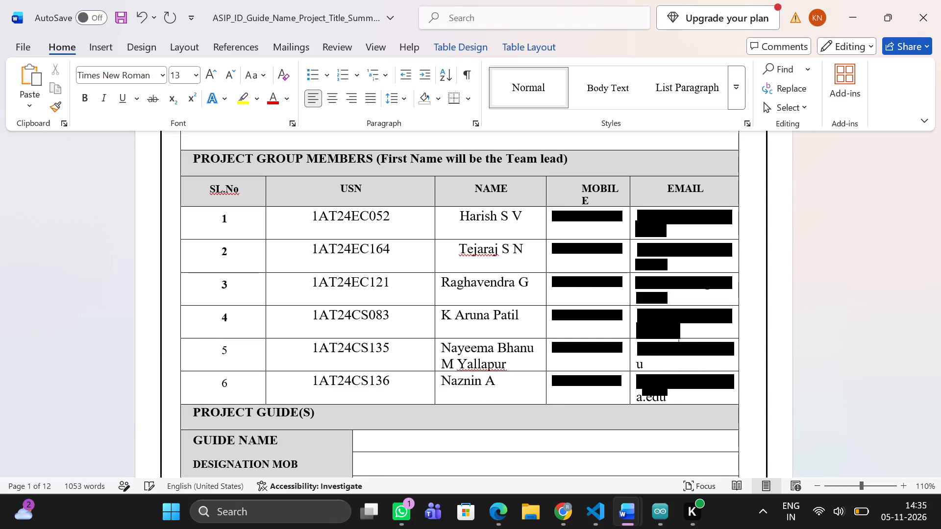
text(135)
Delete the copied branch-and-number part from the email address in row 4.
key(Up)
key(Right)
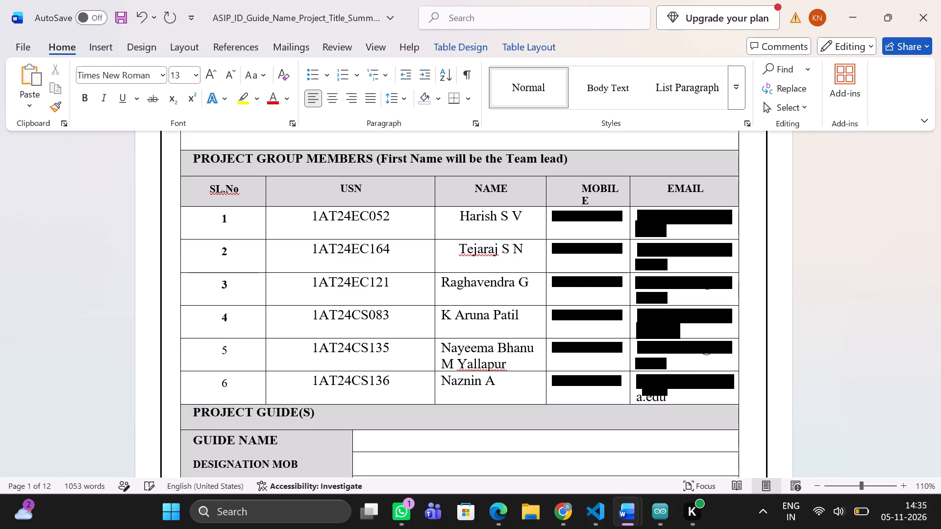
key(Up)
key(Down)
key(Left)
key(Left)
key(Left)
key(Left)
key(Left)
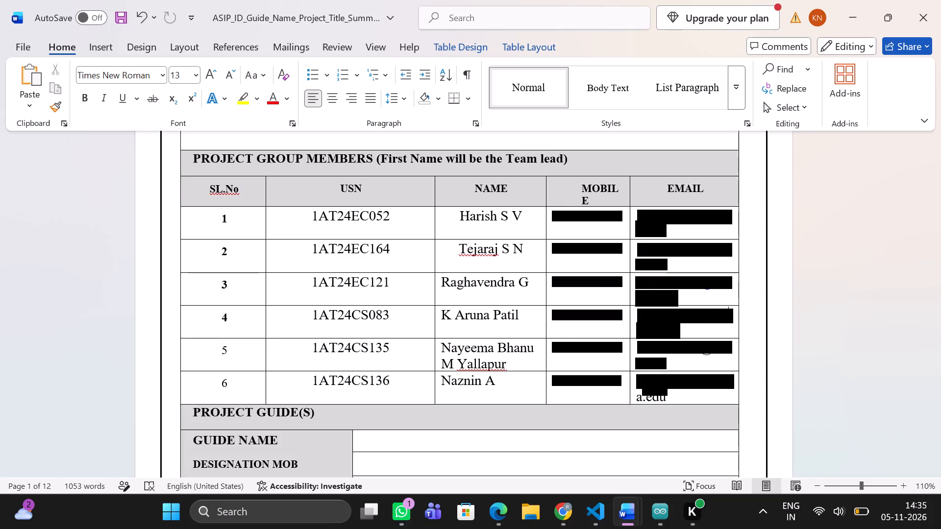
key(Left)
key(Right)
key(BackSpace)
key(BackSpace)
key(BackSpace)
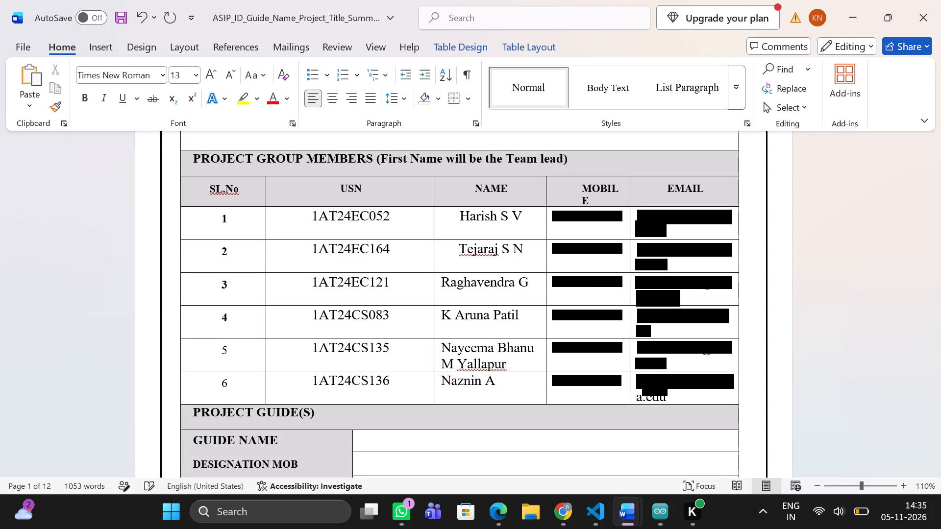
Finish replacing the branch-and-number part of the email address in row 4 with cs083.
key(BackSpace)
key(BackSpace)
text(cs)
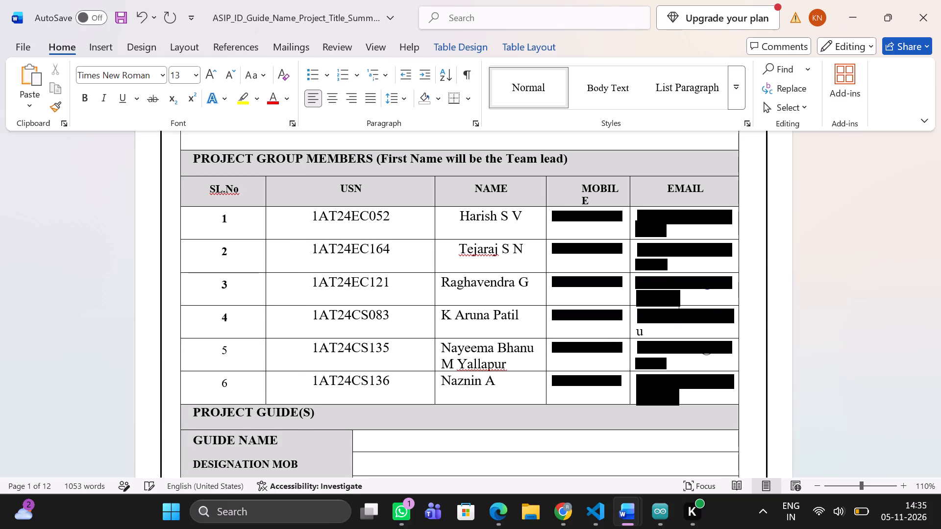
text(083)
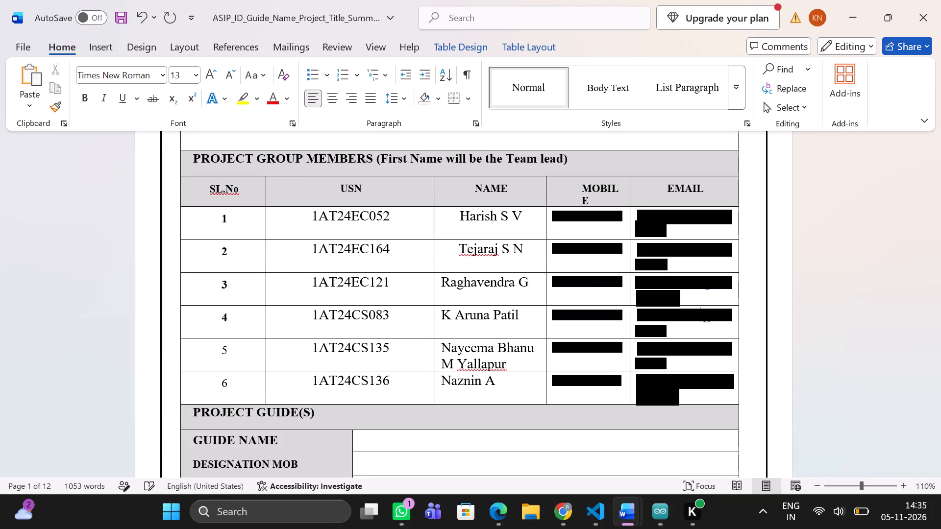
Replace the number part of the email address in row 3 with 121.
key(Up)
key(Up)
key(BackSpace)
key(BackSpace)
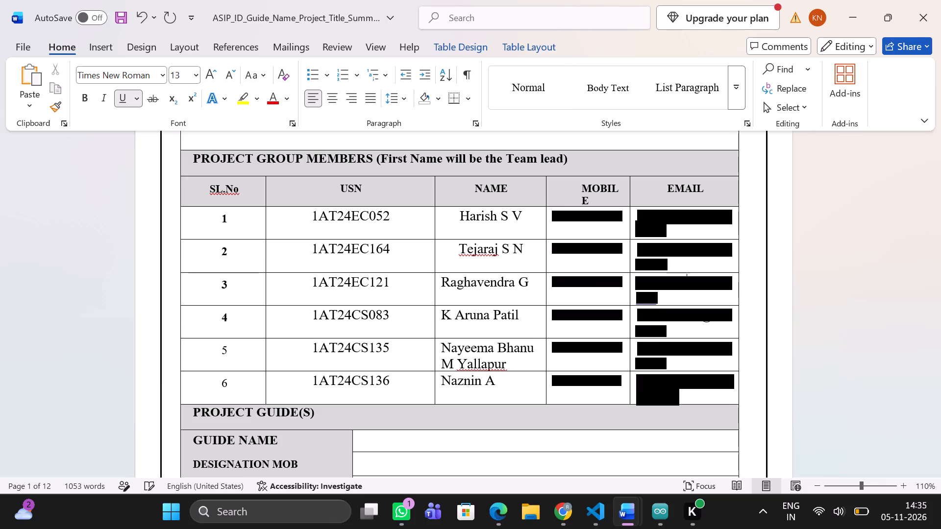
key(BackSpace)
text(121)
Replace the number part of the email address in row 2 with 164.
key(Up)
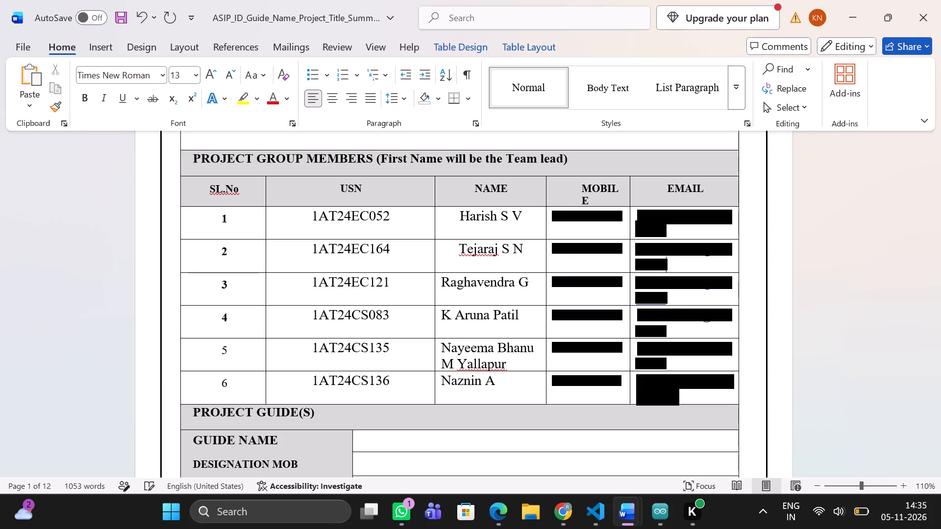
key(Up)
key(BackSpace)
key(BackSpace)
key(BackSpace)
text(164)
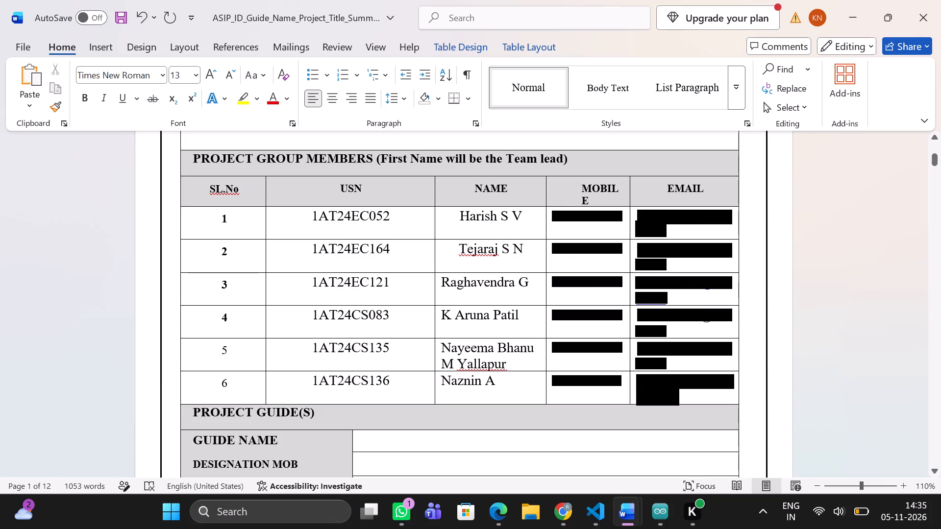
Copy the guide's name from ASIP Project Dairy 2026-27 into the template's empty Guide Name cell.
scroll(688, 294, down, 1)
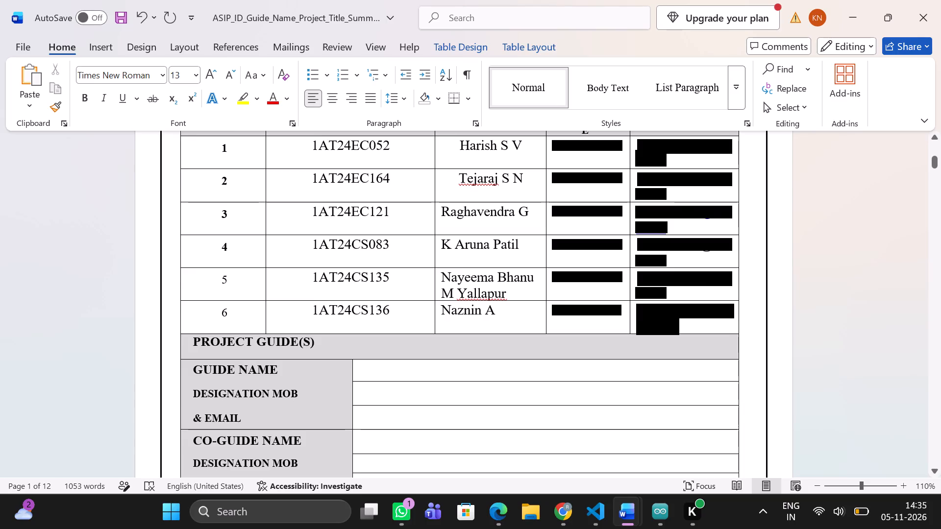
click(472, 363)
scroll(472, 363, down, 1)
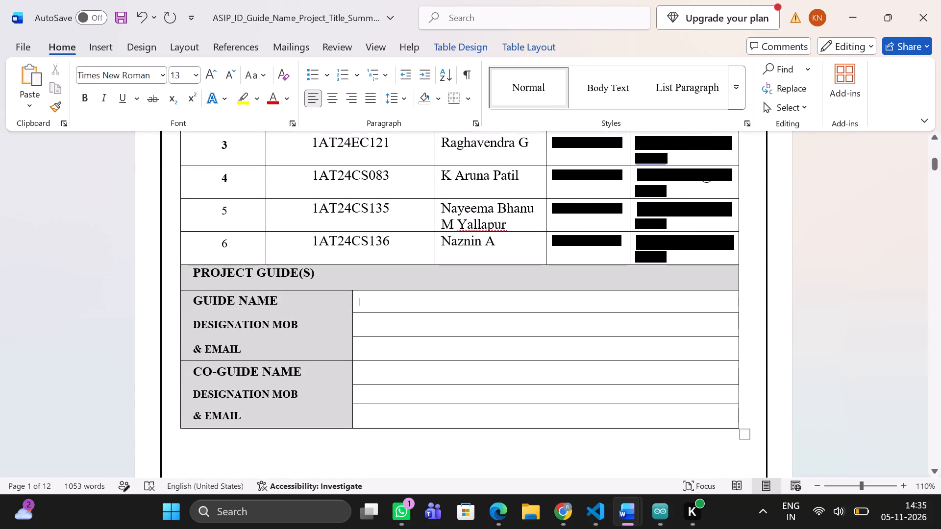
key(alt+Tab)
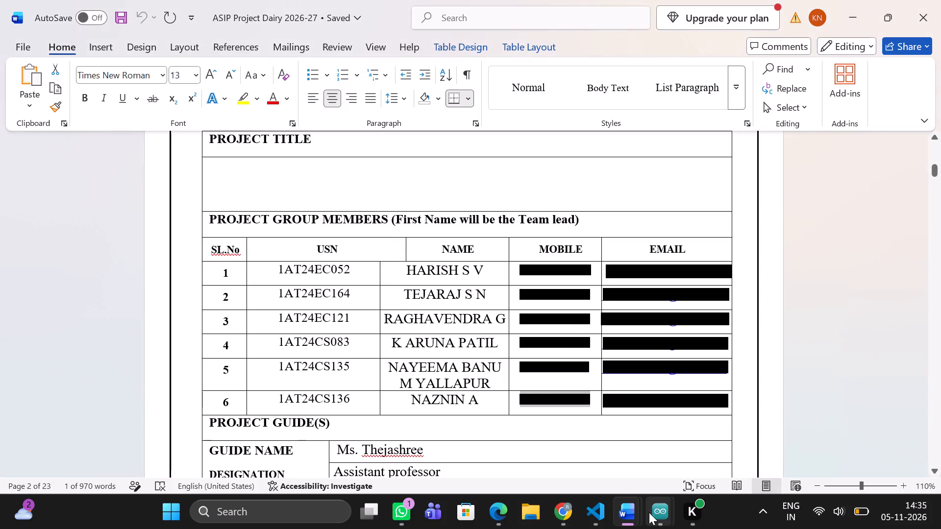
scroll(451, 338, down, 2)
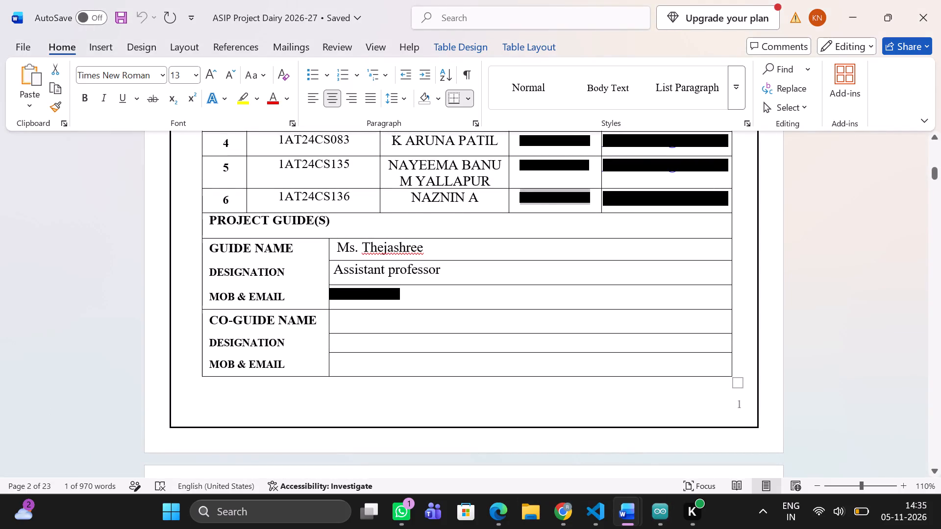
drag(334, 251, 422, 245)
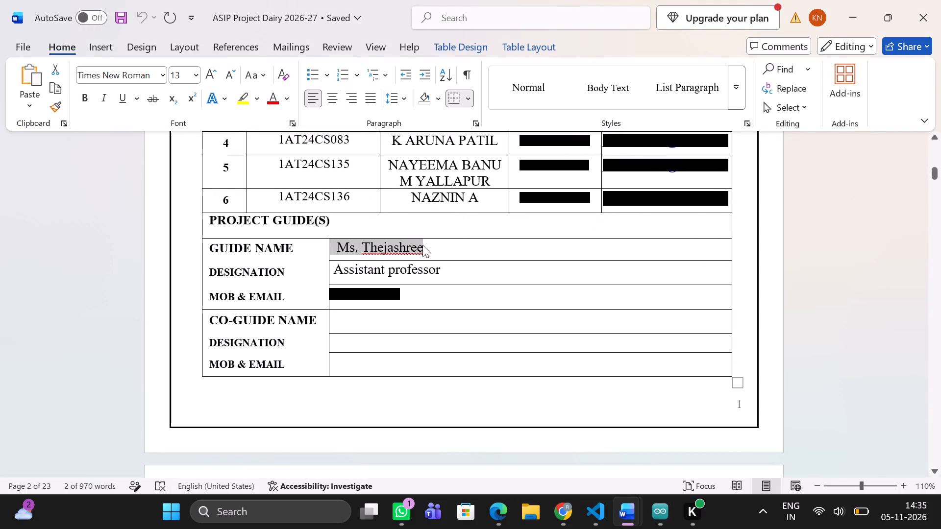
key(ctrl+c)
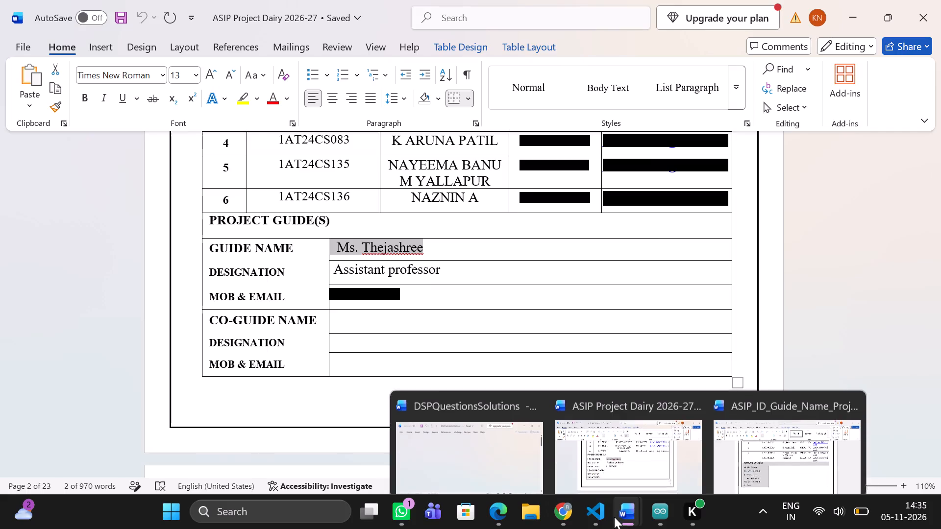
click(745, 439)
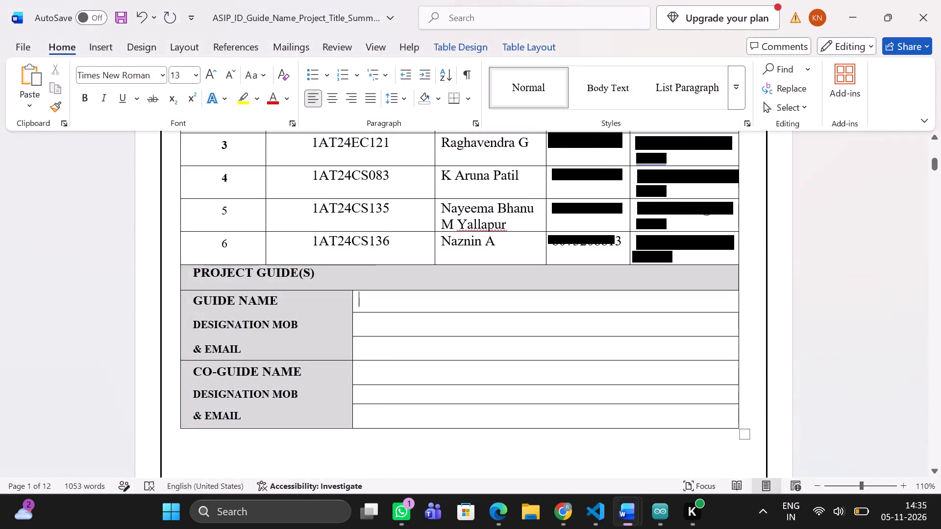
key(ctrl+v)
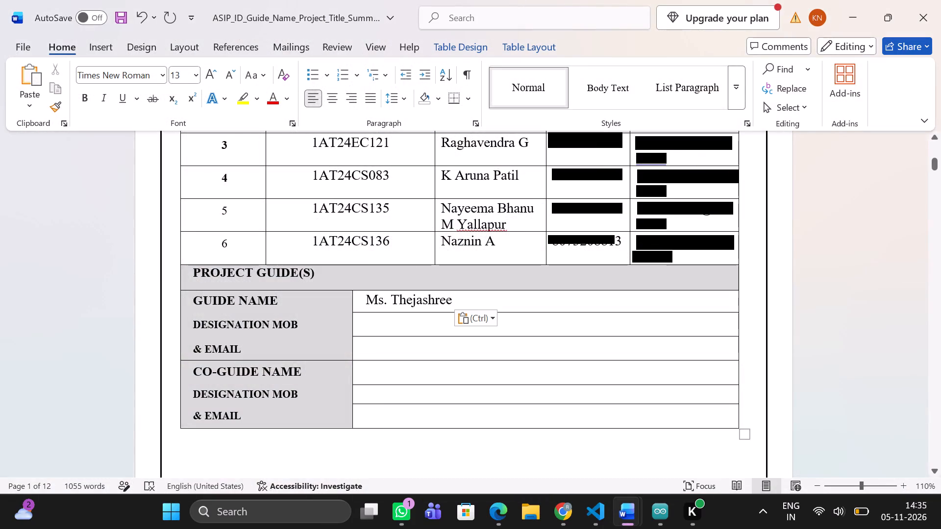
Enter Assistant Professor as the guide's designation in the template's Project Guide(s) section.
click(387, 324)
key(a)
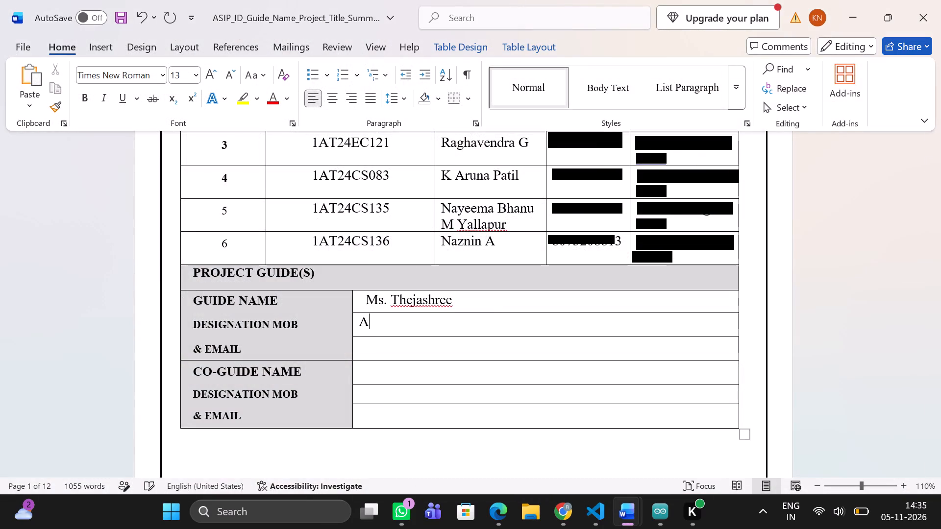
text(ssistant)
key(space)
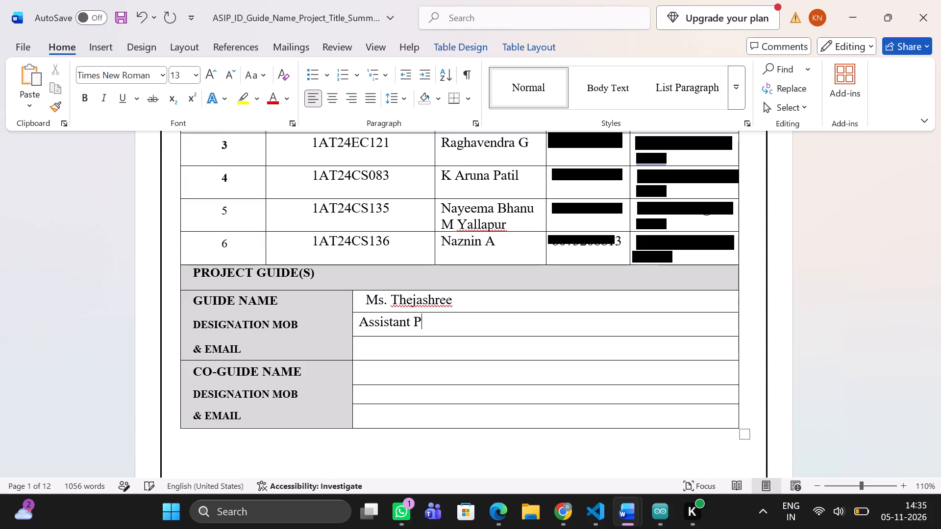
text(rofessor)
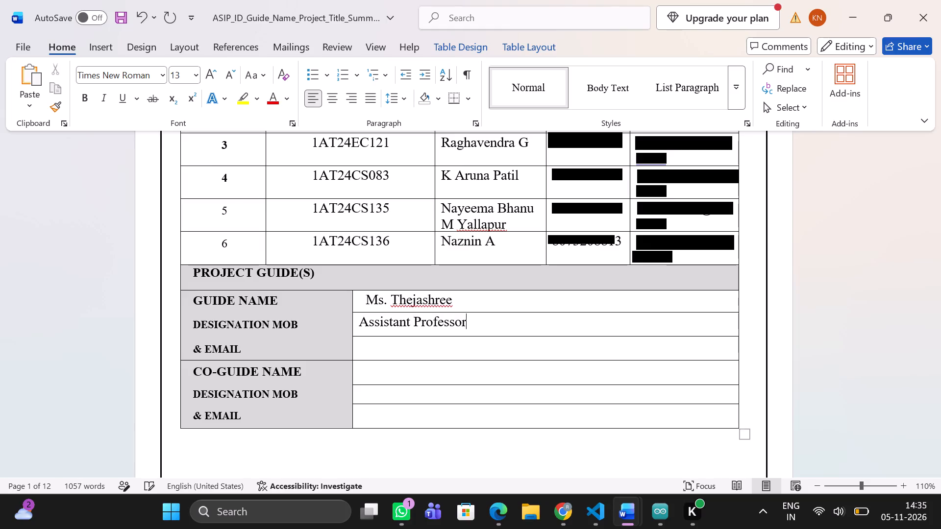
Copy the guide's mobile number from ASIP Project Dairy 2026-27 into the template's guide mobile and email cell.
click(384, 340)
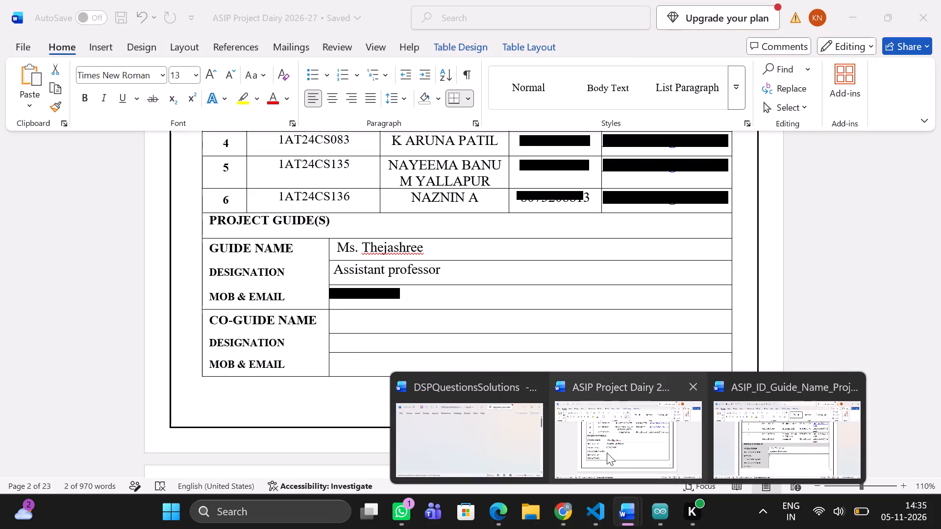
click(622, 446)
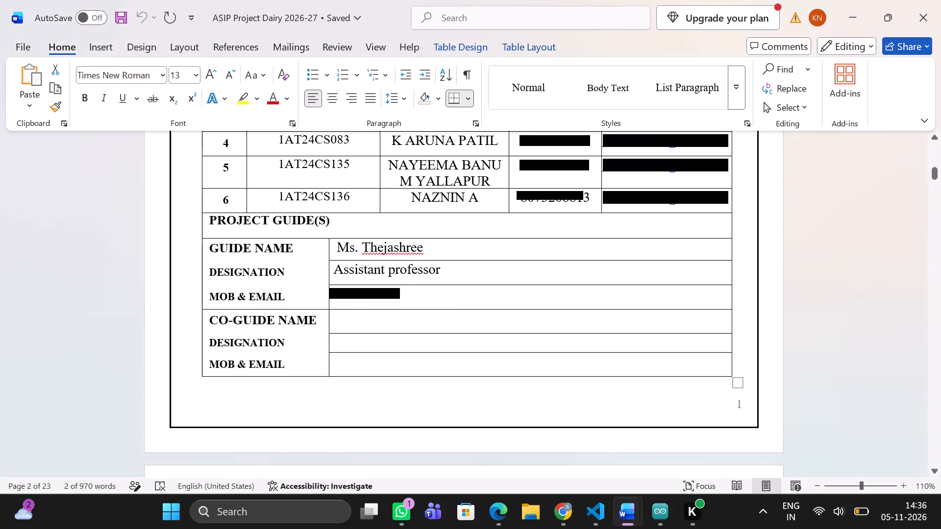
click(330, 294)
key(shift+Right)
key(shift+Right)
key(shift+Right)
key(shift+Right)
key(shift+Right)
key(shift+Right)
key(shift+Right)
key(shift+Right)
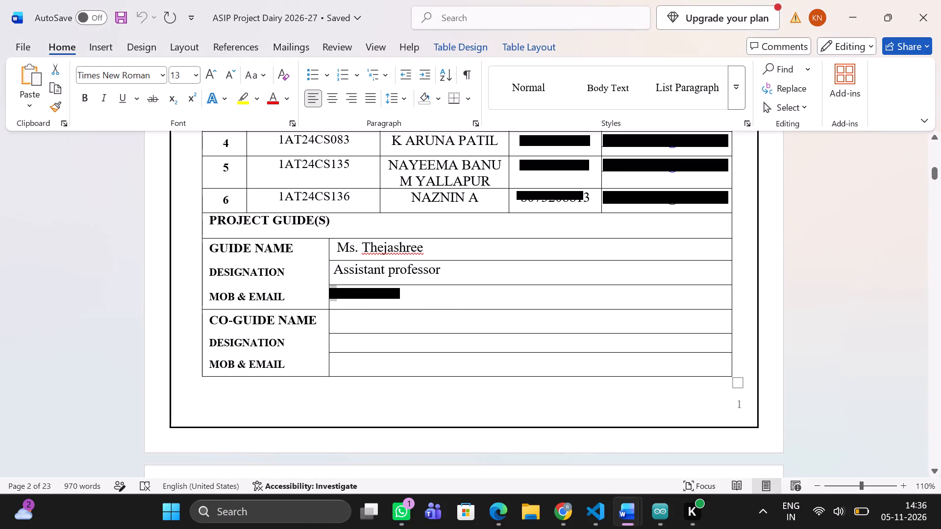
key(shift+Right)
key(shift+Right)
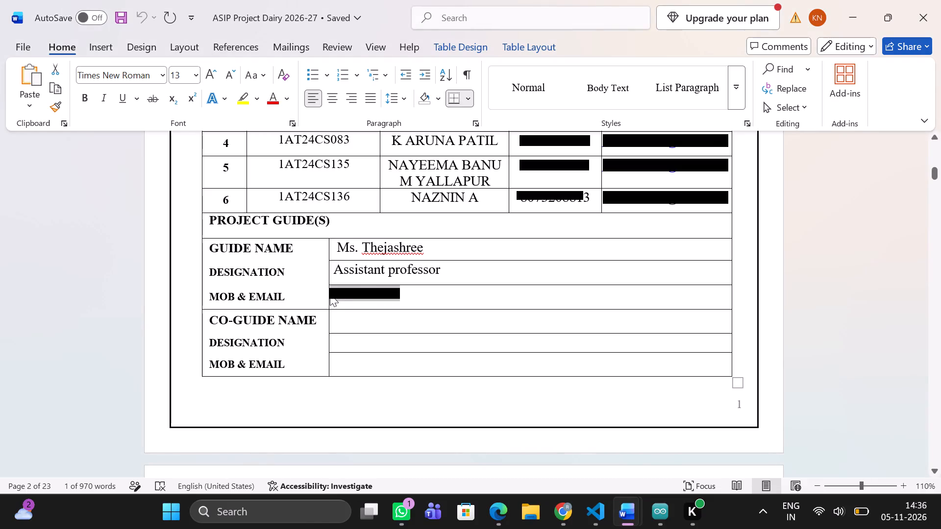
key(ctrl+c)
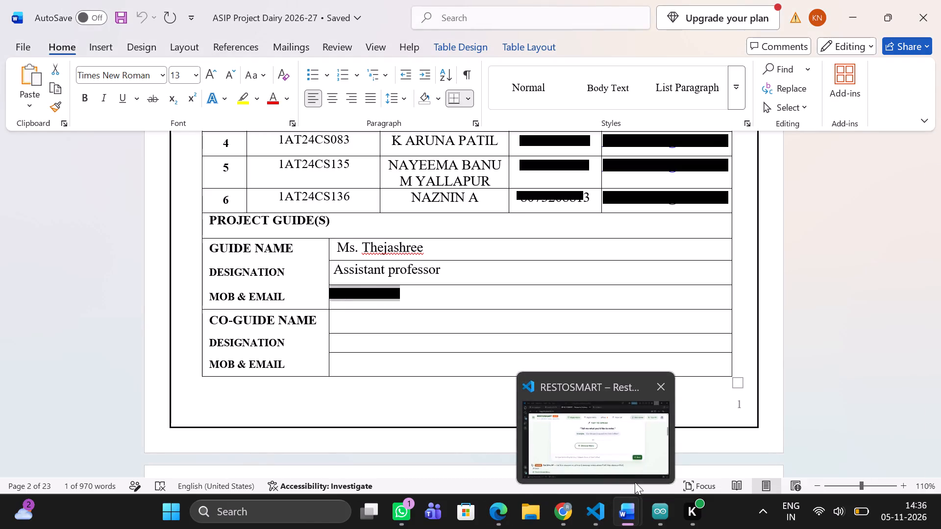
click(657, 474)
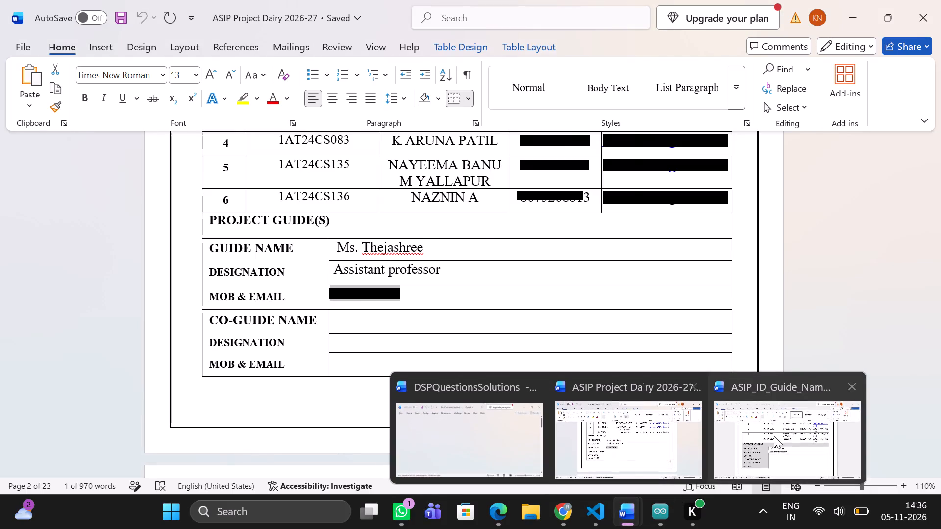
click(774, 436)
key(ctrl+v)
ctrl+click(774, 436)
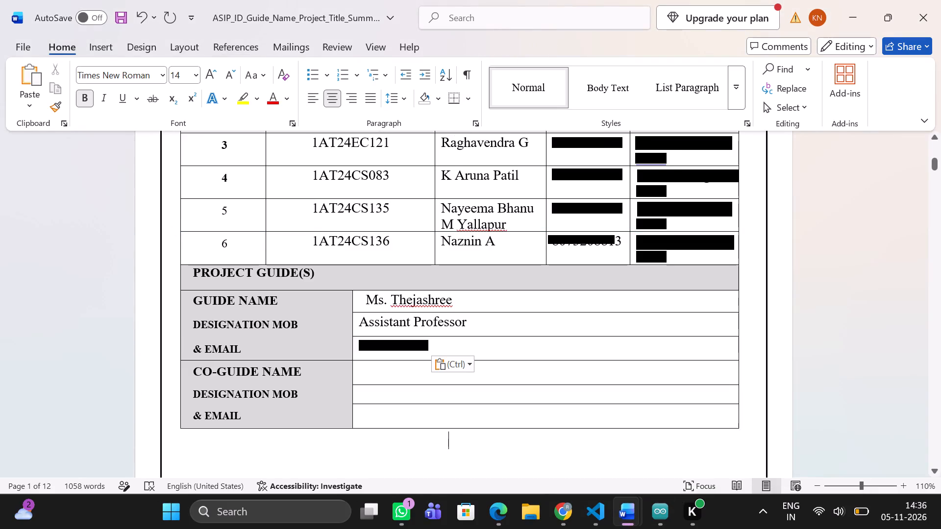
Save the filled-in diary template.
key(ctrl+s)
key(ctrl+s)
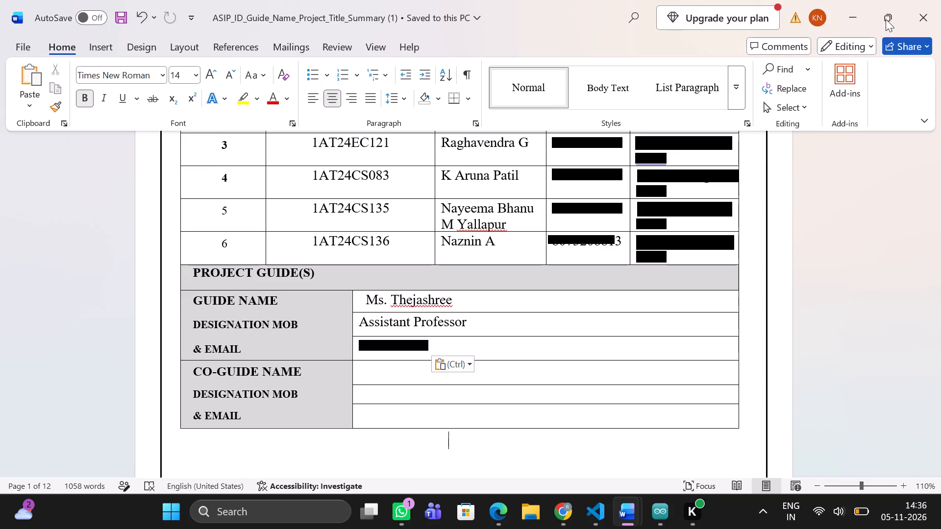
Minimize the template and ASIP Project Dairy 2026-27 windows.
click(832, 19)
click(839, 18)
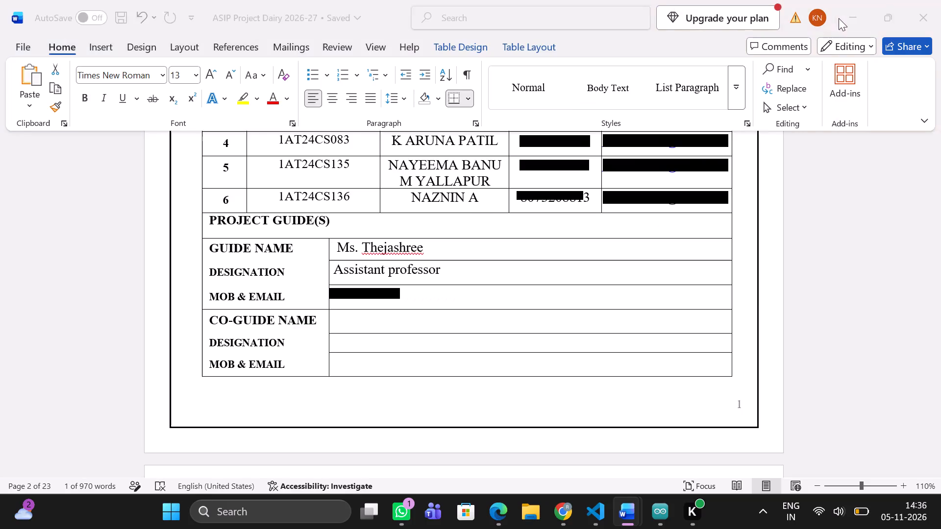
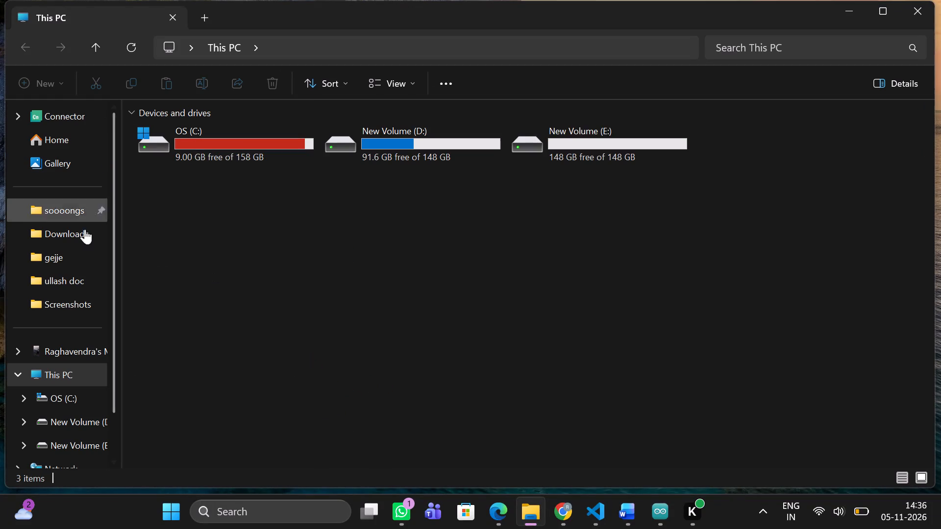
Copy the ASIP_ID_Guide_Name_Project_Title Word document from the recent files in File Explorer's Home.
click(64, 141)
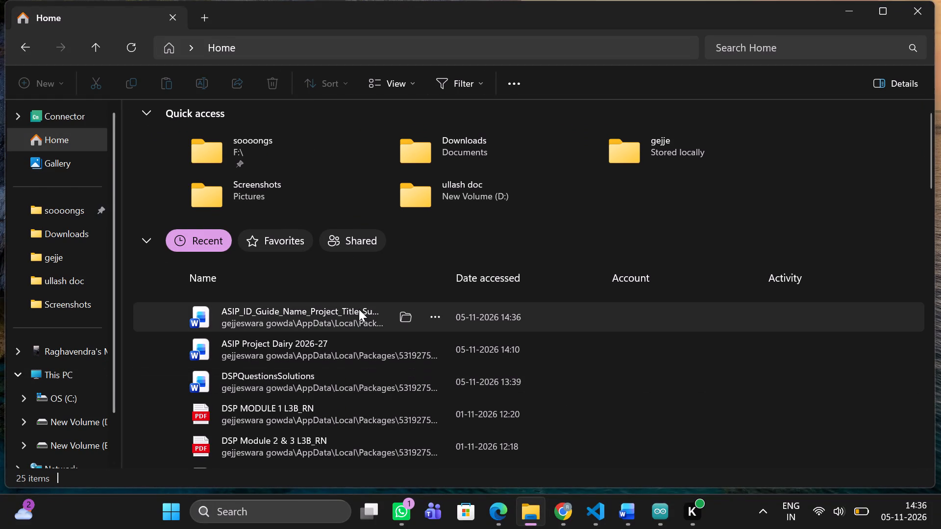
click(359, 309)
click(145, 75)
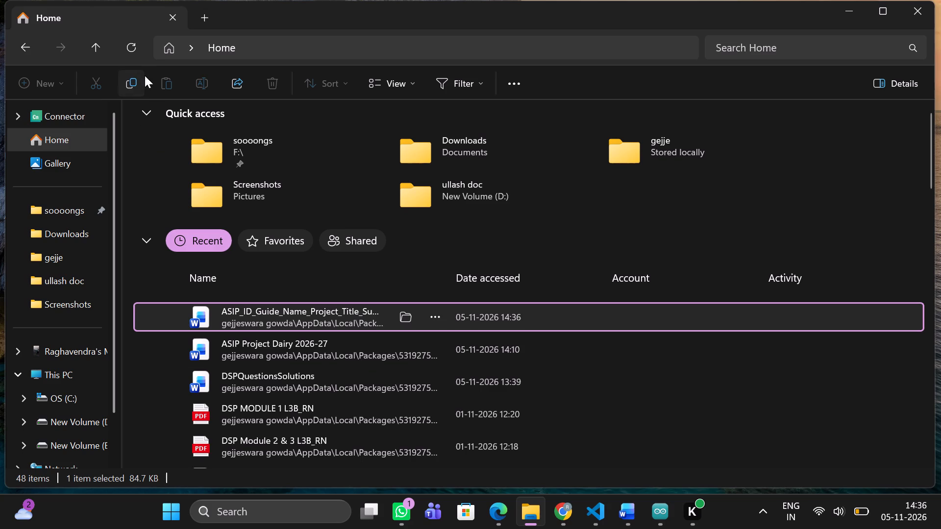
click(138, 77)
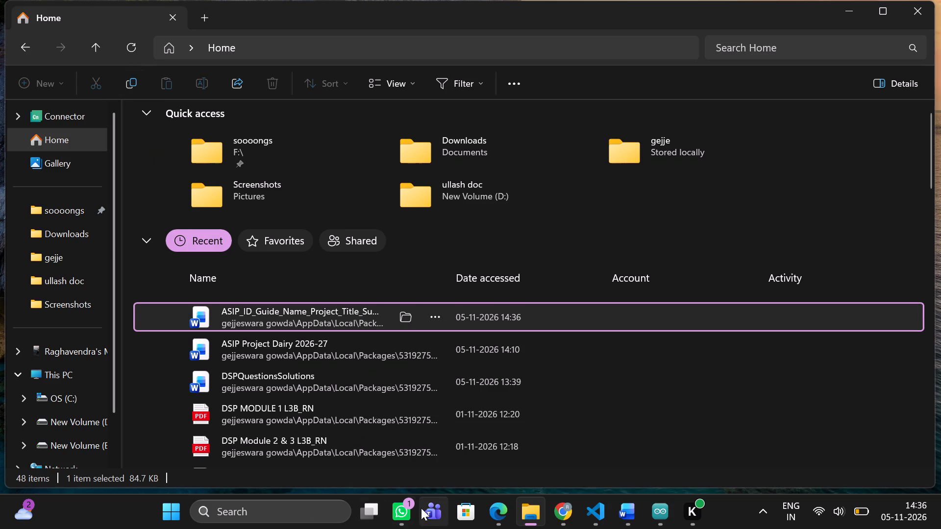